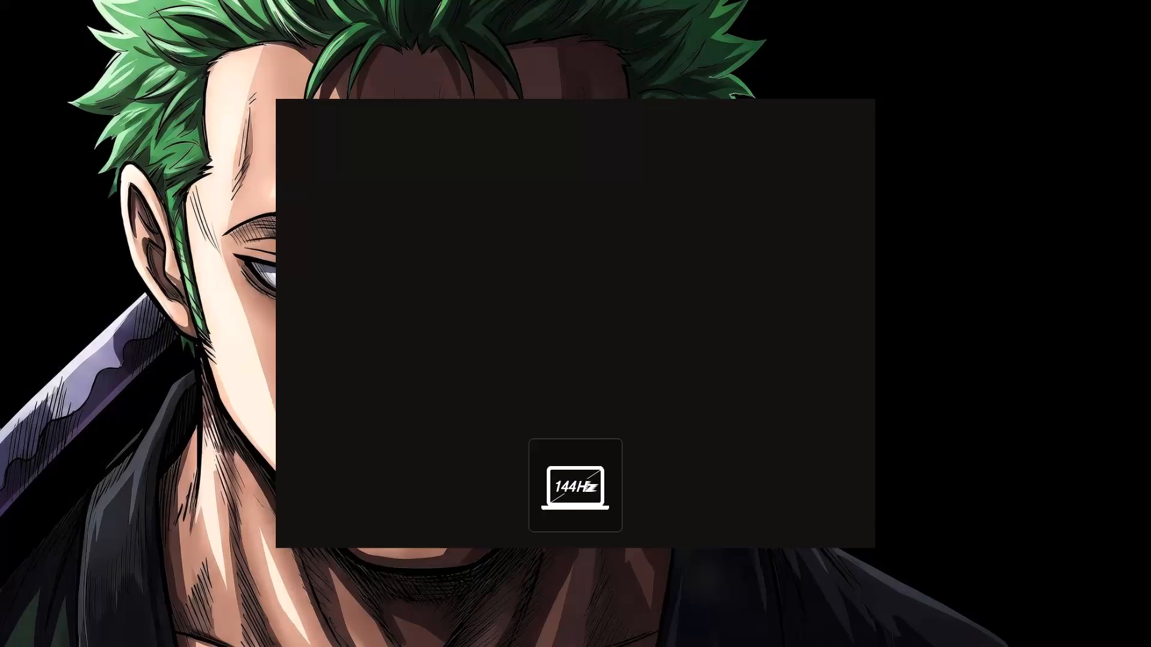
Open the downloaded DEEP LEARNING PPT from Chrome's download history, maximise its window and enable editing.
click(575, 625)
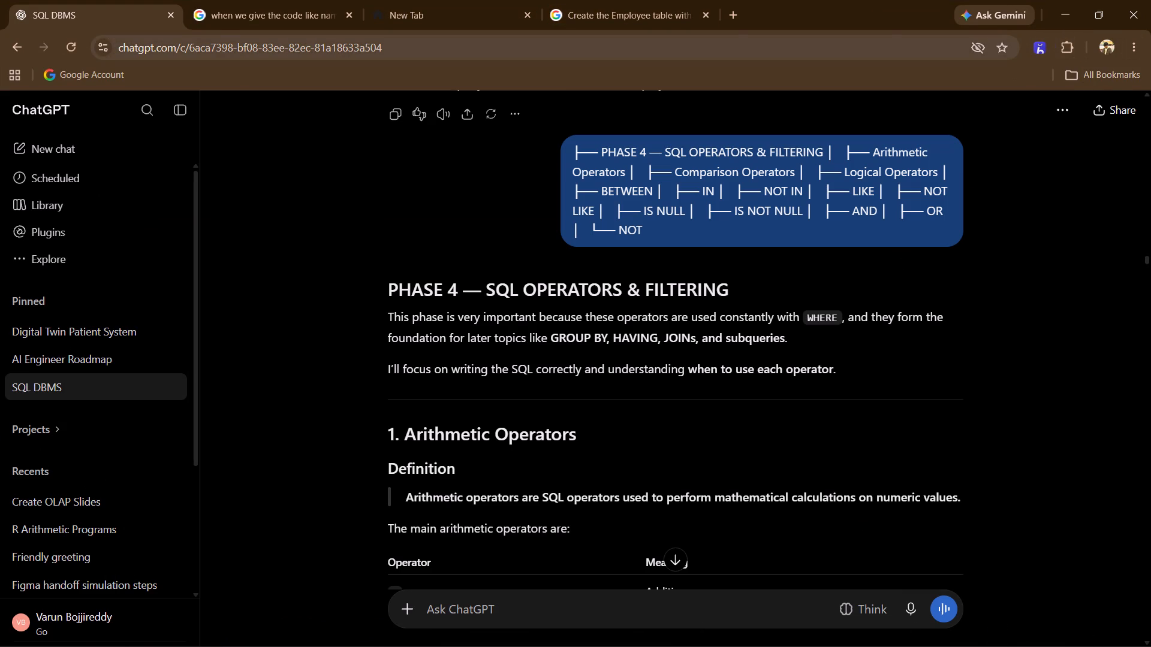
key(ctrl+j)
click(444, 210)
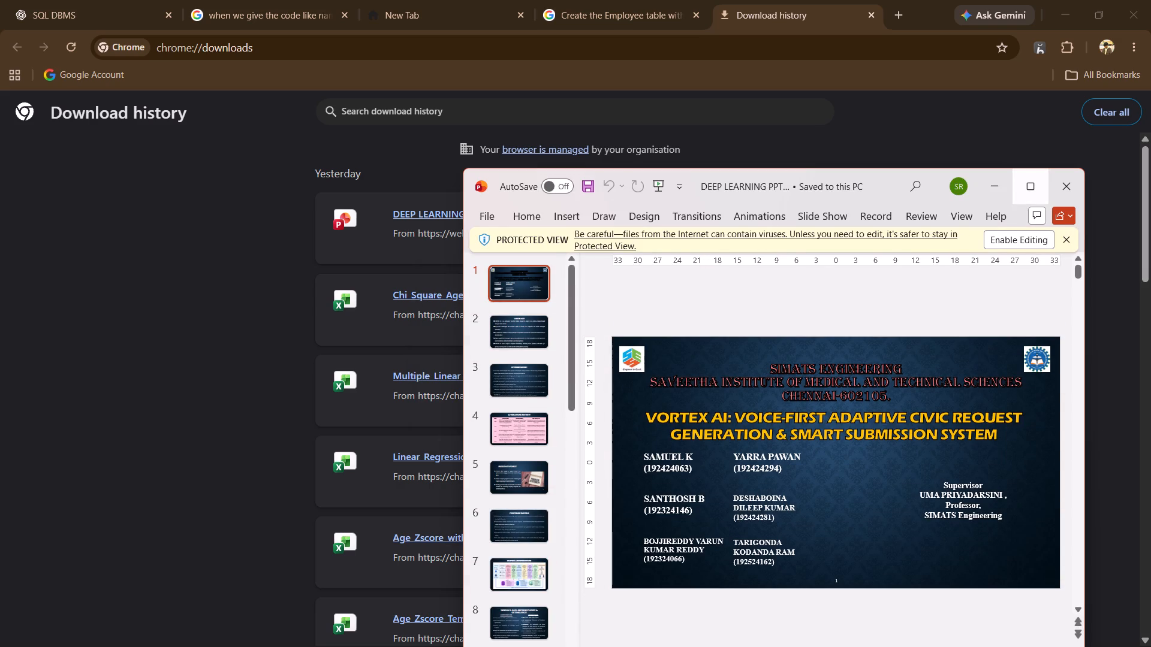
click(1032, 183)
click(625, 74)
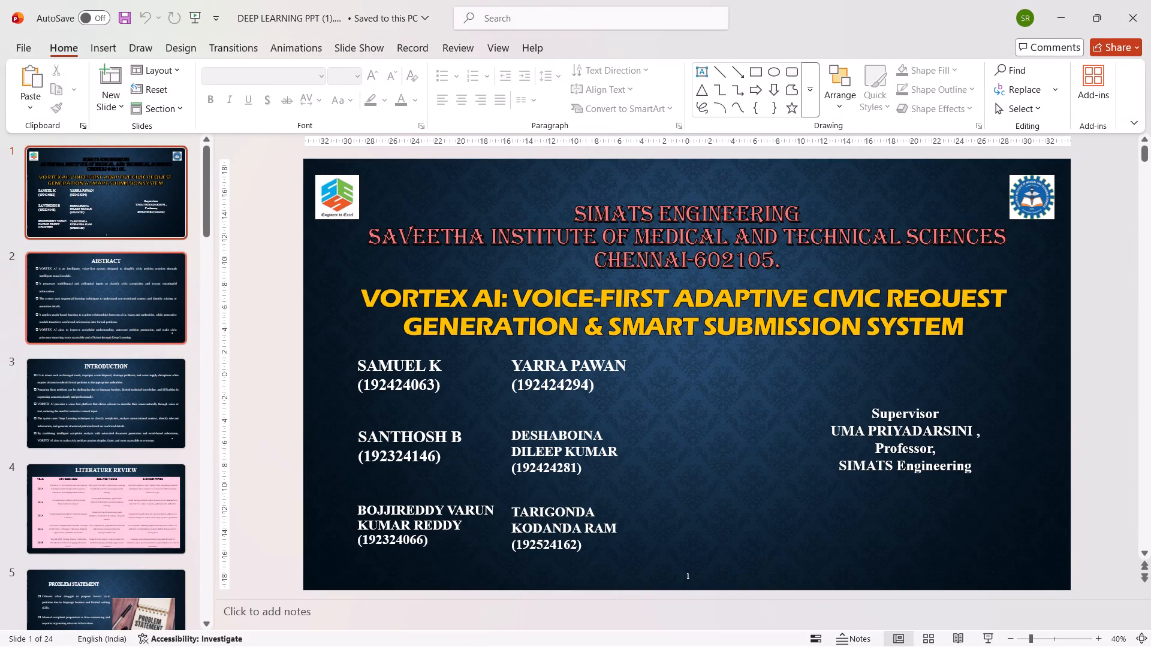
Review the presentation slide by slide from the abstract to the closing slide, ending on the References slide.
key(Down)
key(Down)
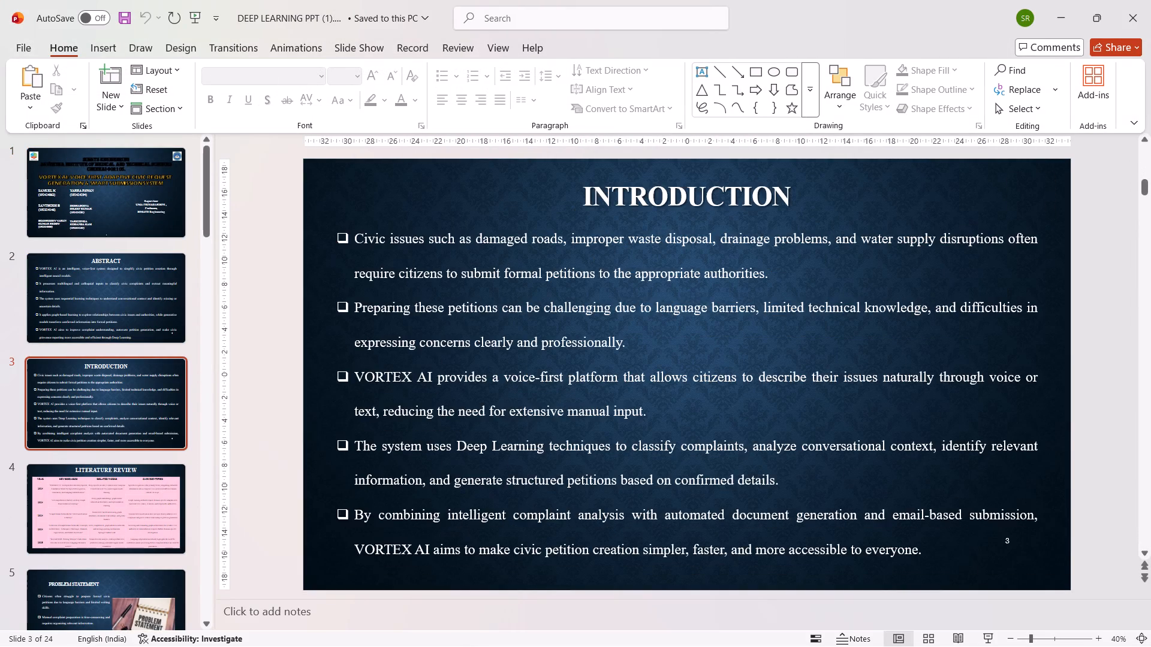
key(Down)
key(Down)
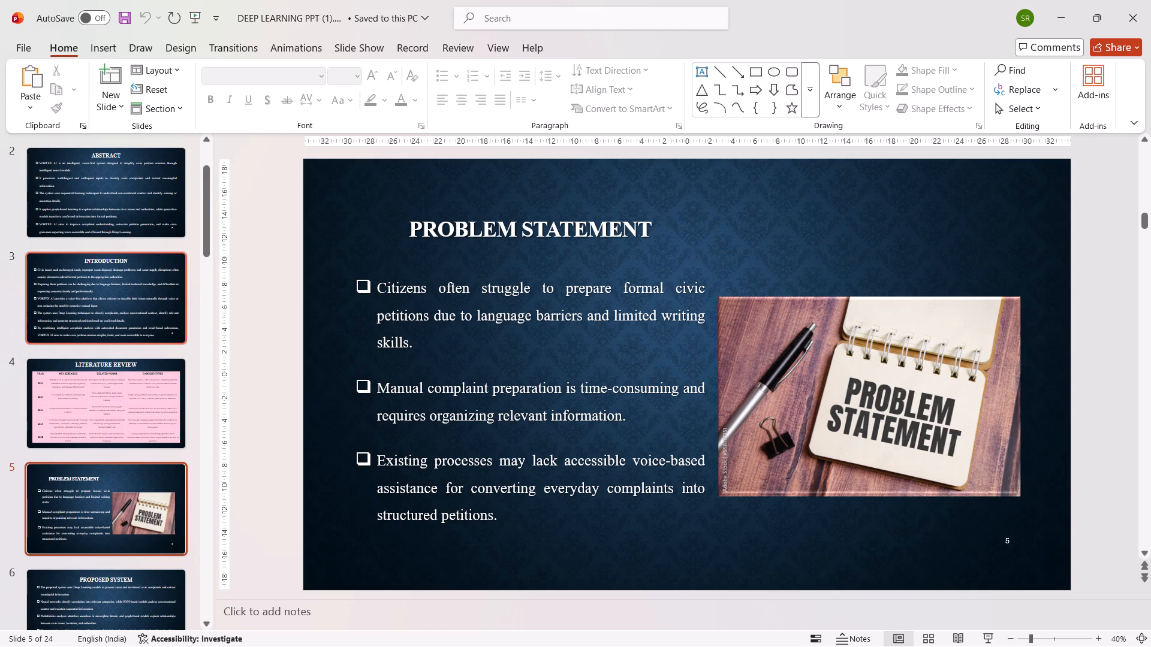
key(Down)
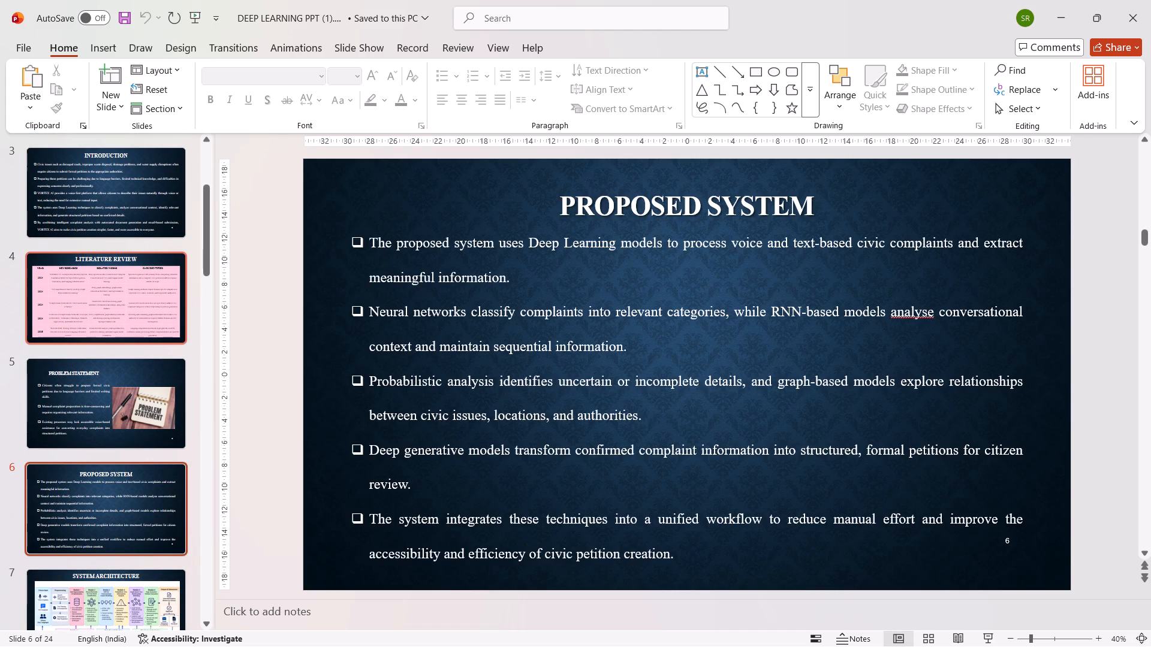
key(Down)
key(Down)
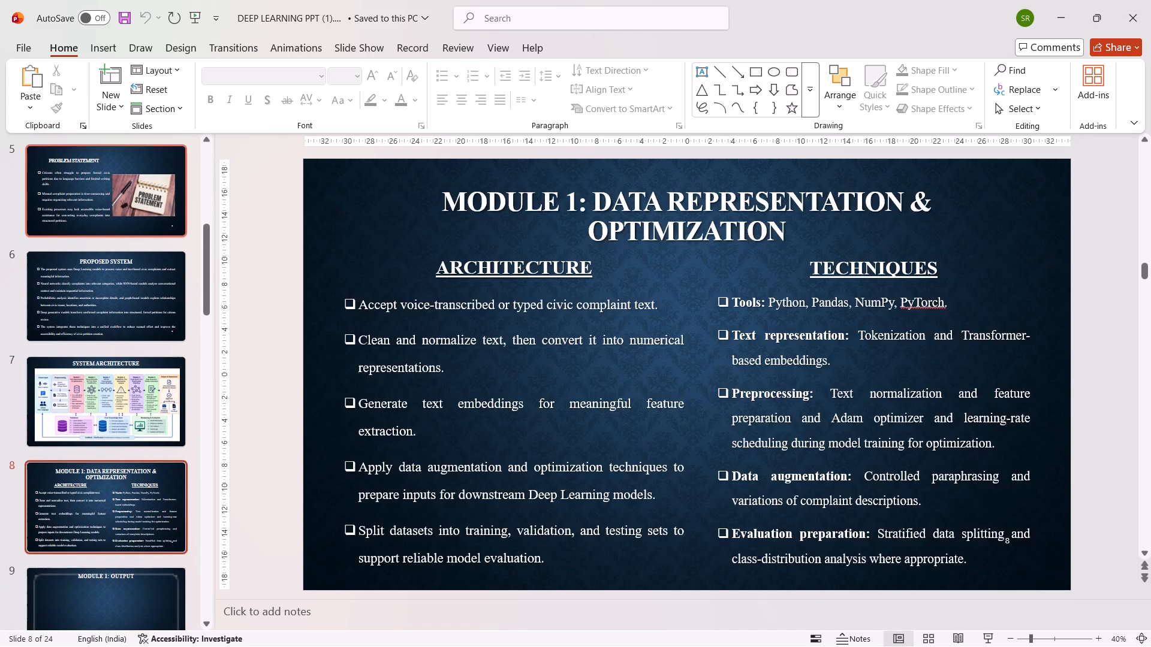
key(Down)
key(Down)
key(Down)
key(Down)
key(Down)
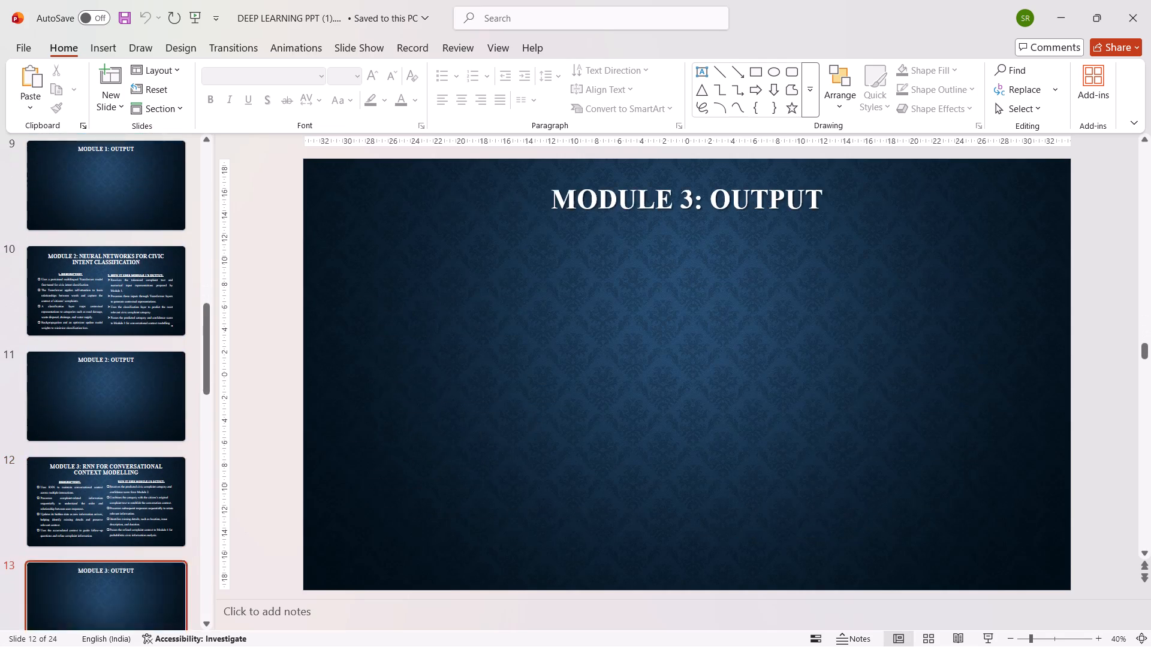
key(Down)
key(Down)
key(Down)
key(Down)
key(Down)
key(Down)
key(Down)
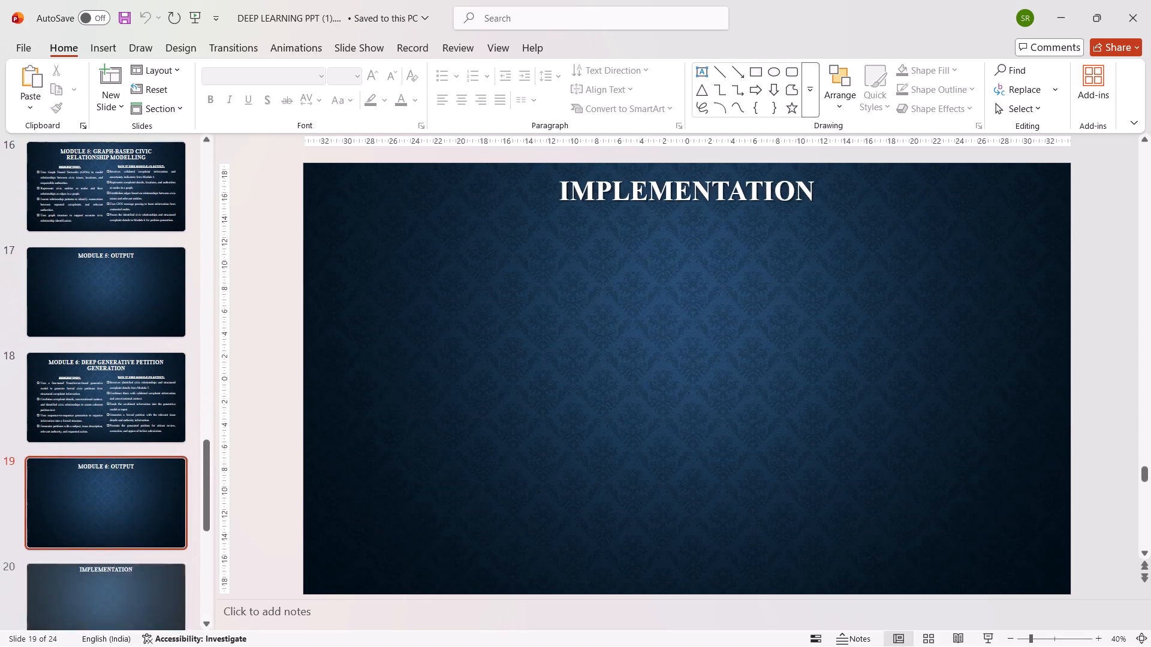
key(Down)
key(Down)
key(Down)
key(Down)
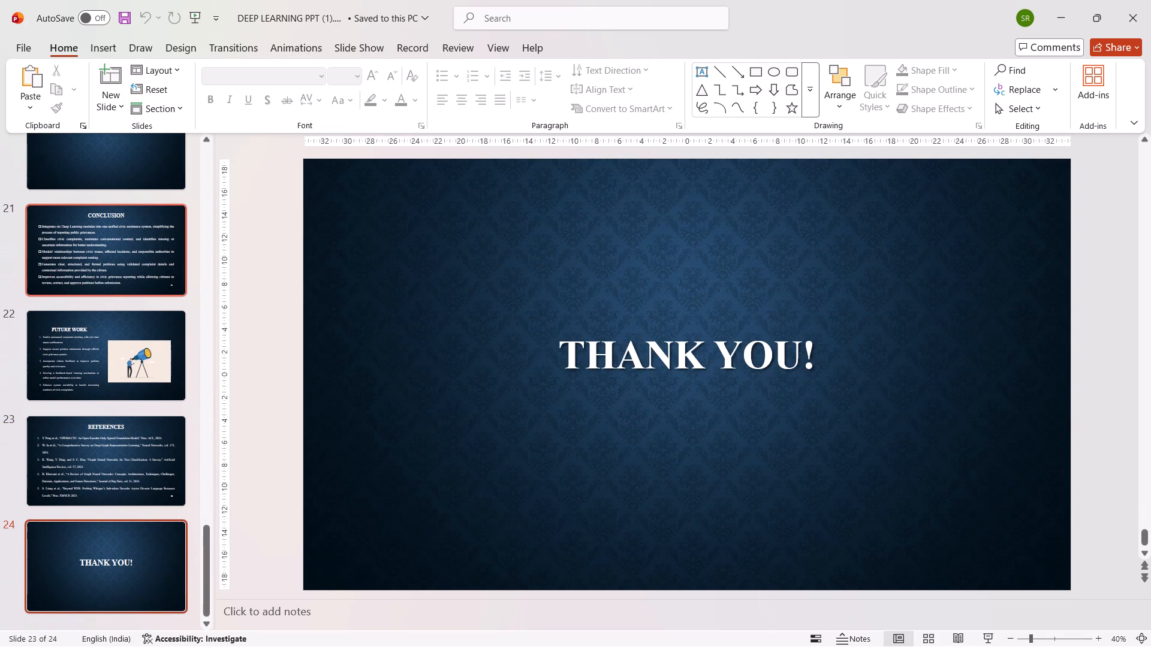
key(Up)
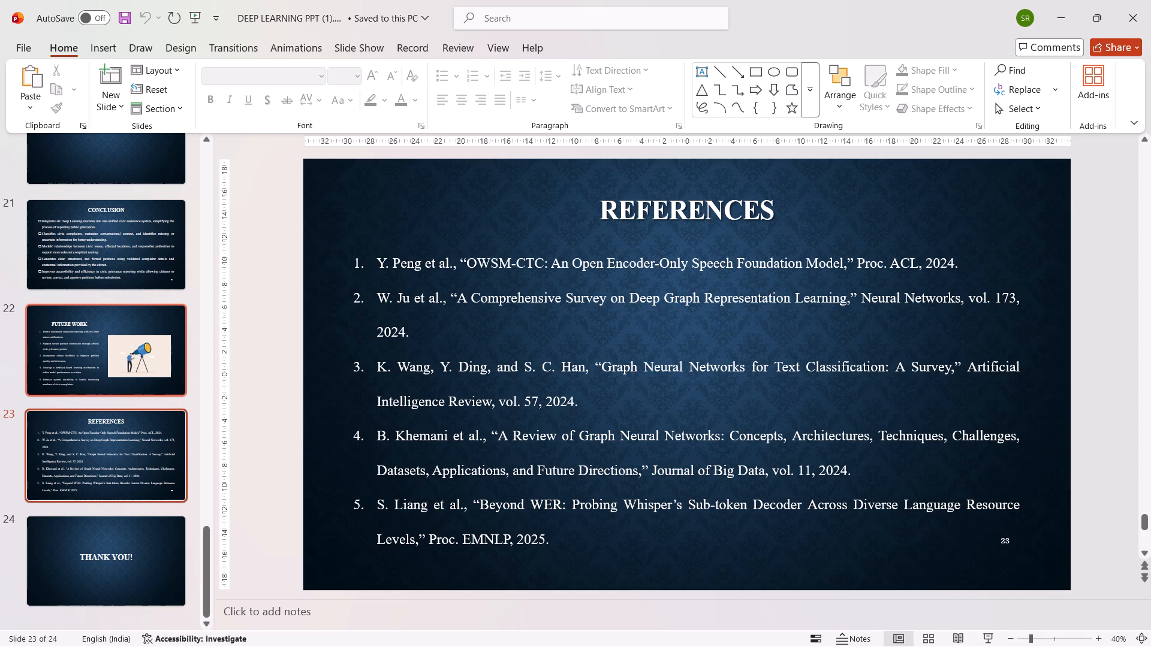
Look back over the deck's slide thumbnails, including the Proposed System slide and the module slides.
scroll(101, 230, up, 1)
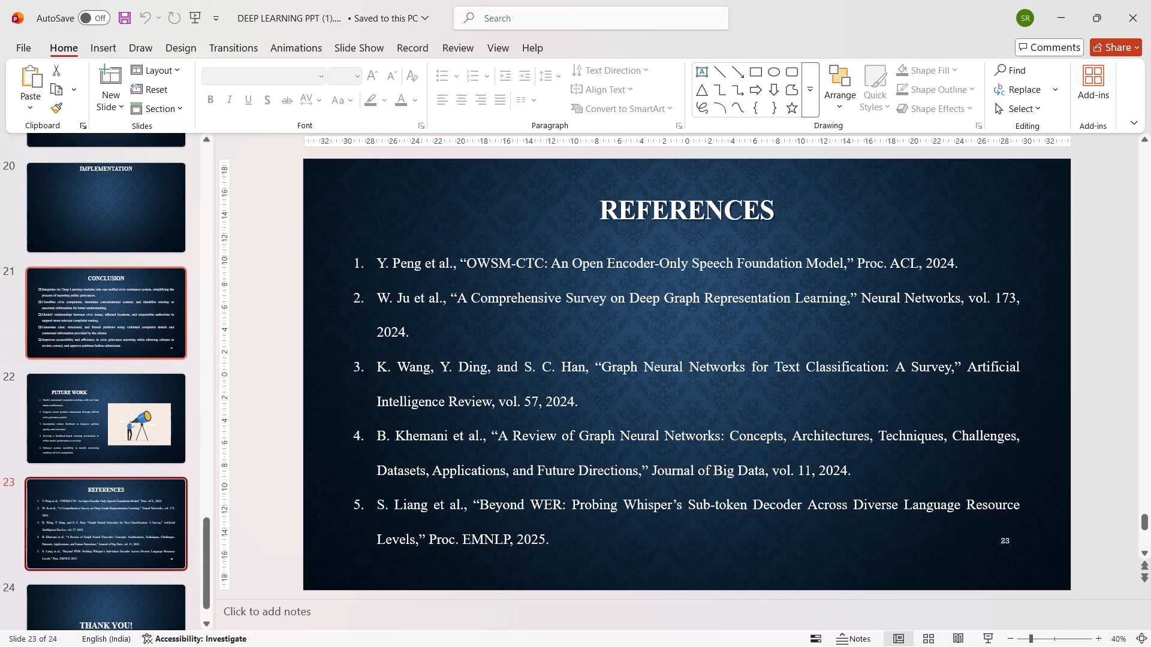
scroll(101, 230, up, 11)
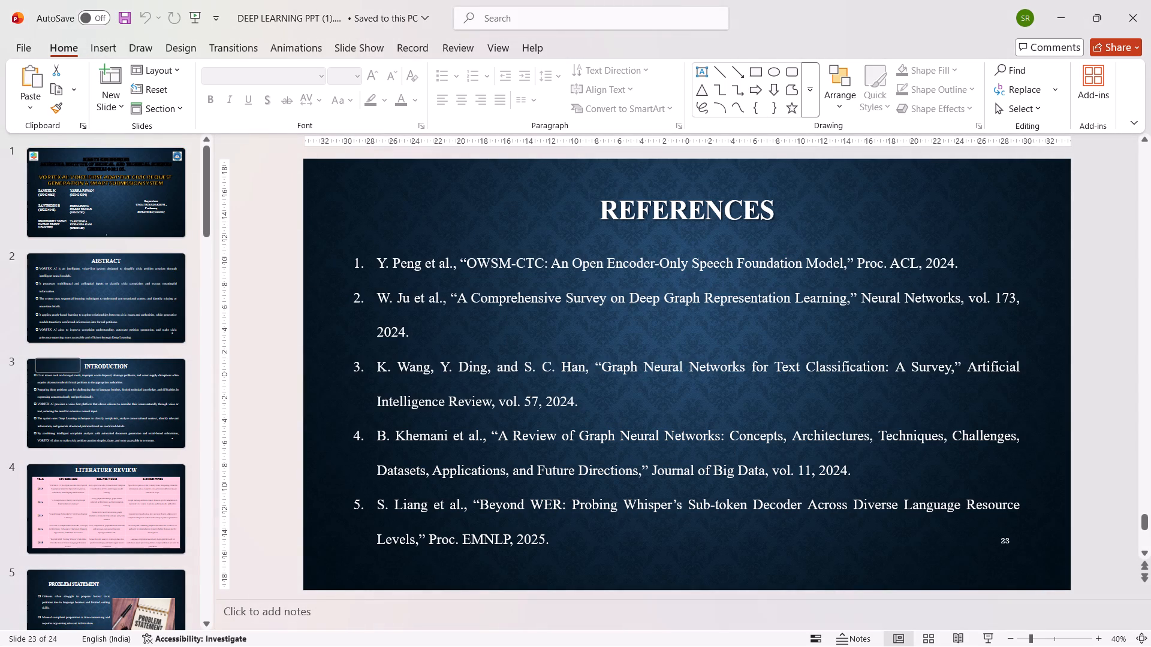
scroll(35, 346, down, 3)
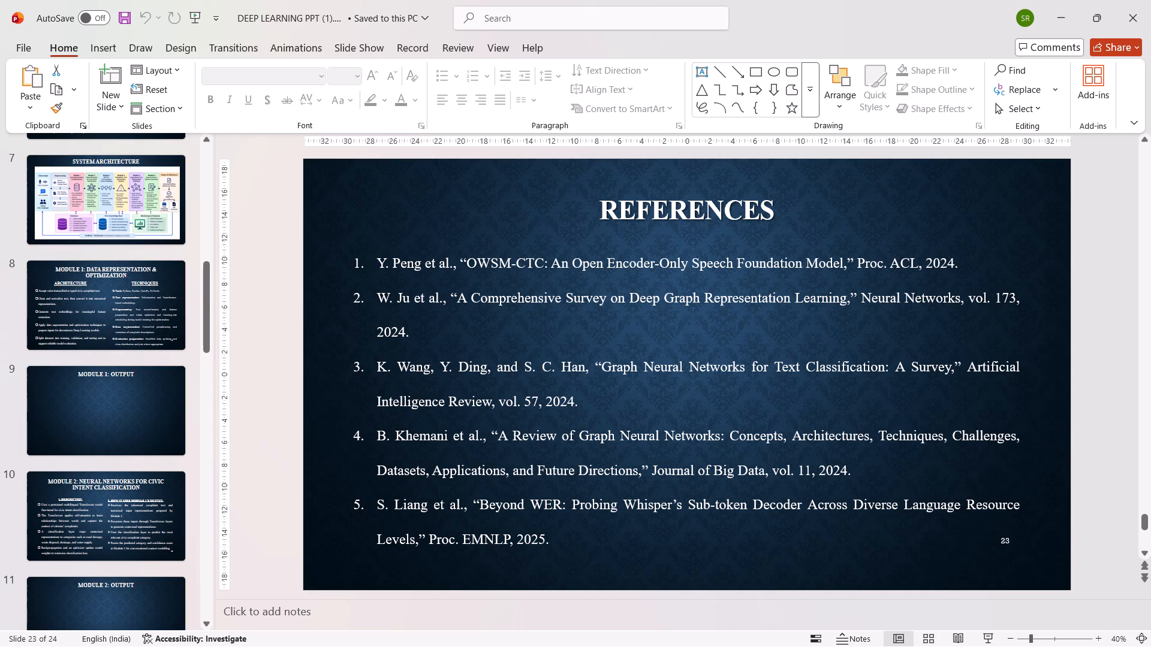
scroll(28, 188, up, 1)
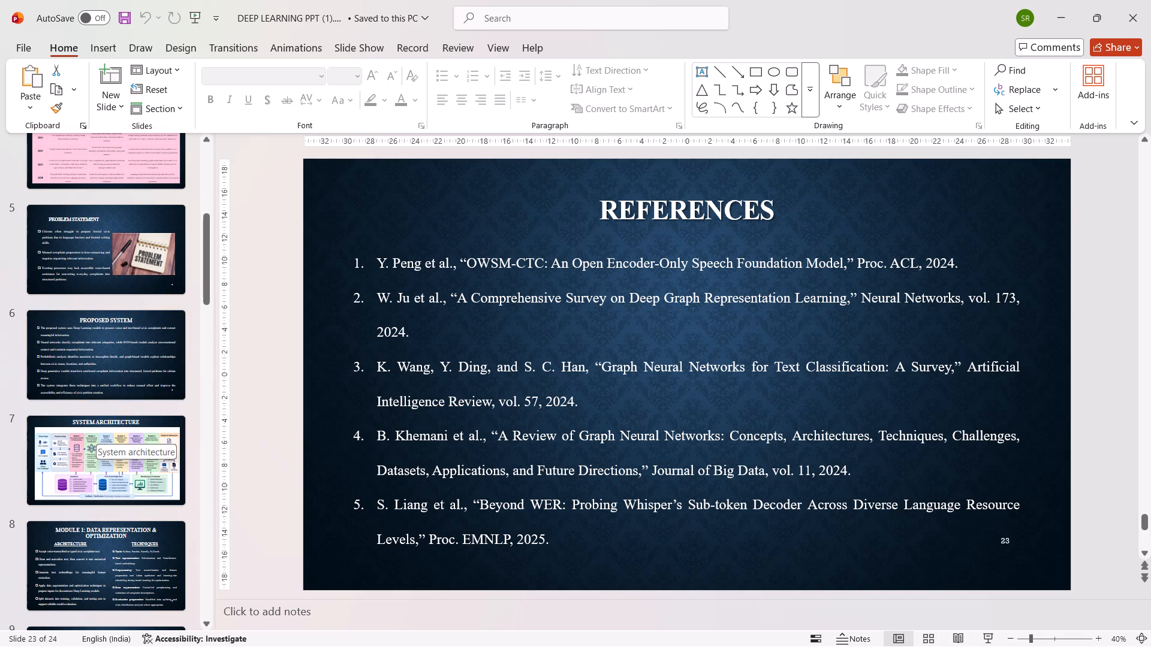
click(121, 343)
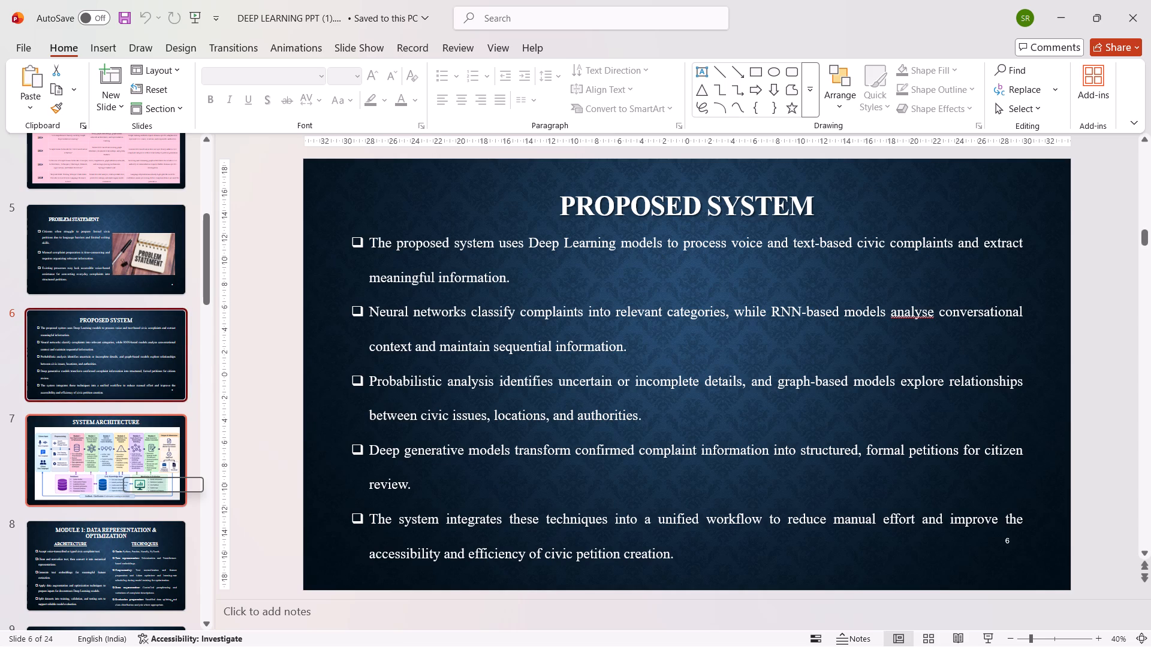
scroll(123, 465, down, 1)
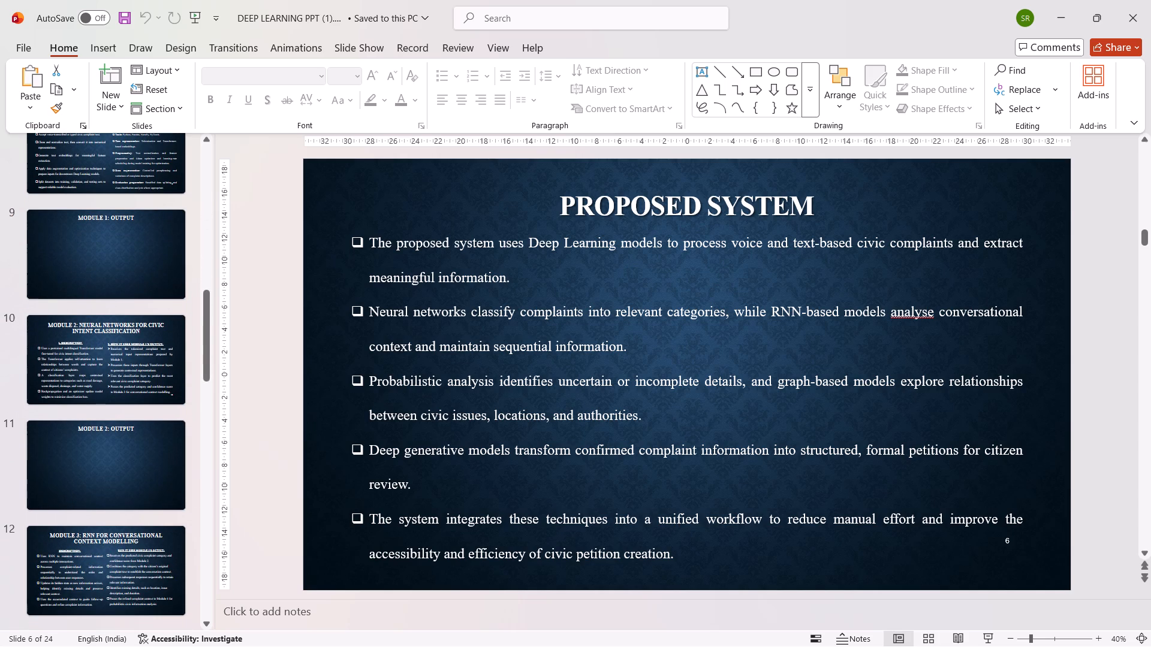
scroll(123, 465, down, 1)
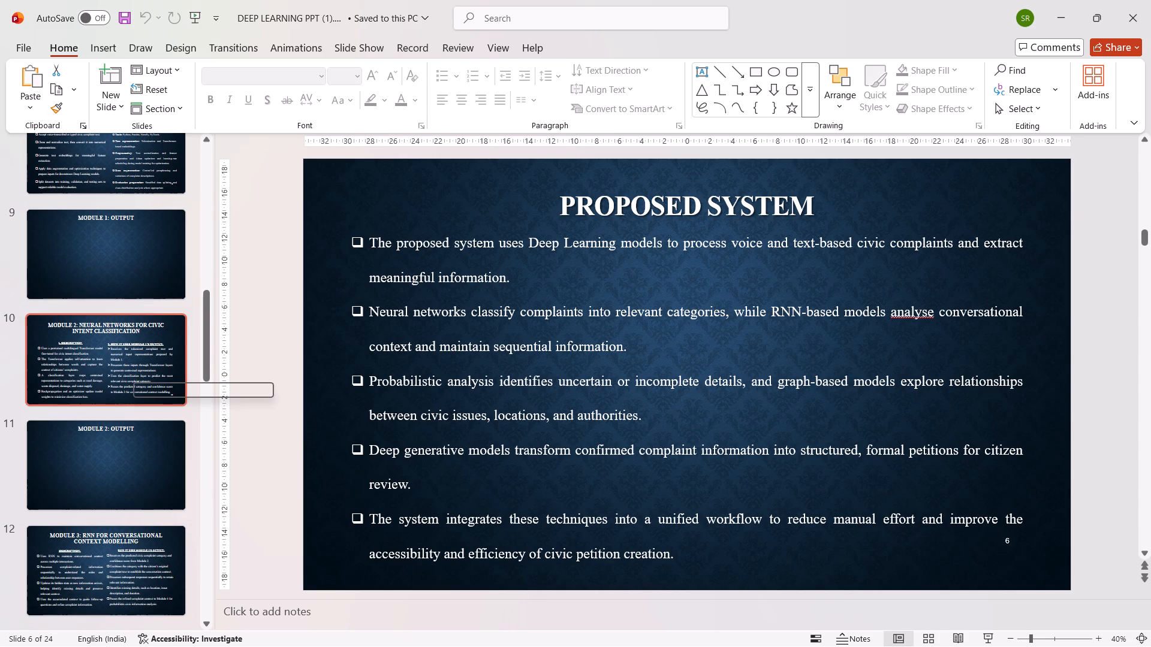
On slide 9, move the "MODULE 1: OUTPUT" title box down the slide and stretch it almost to the slide's bottom edge.
scroll(133, 371, up, 1)
click(98, 430)
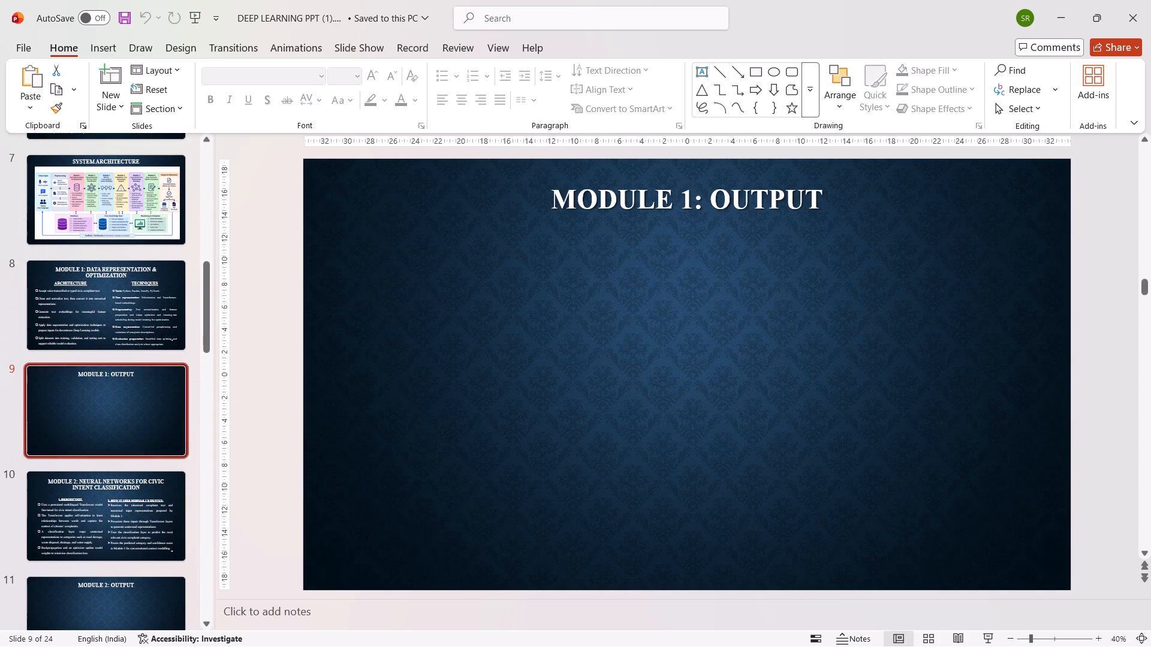
click(598, 200)
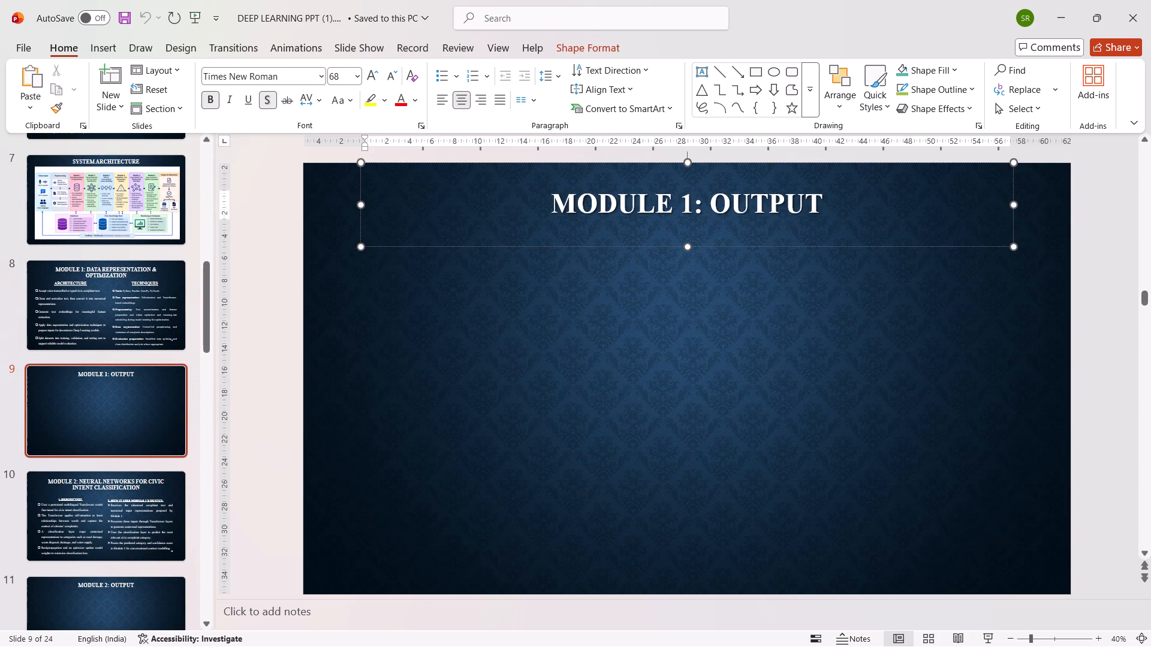
drag(645, 247, 640, 353)
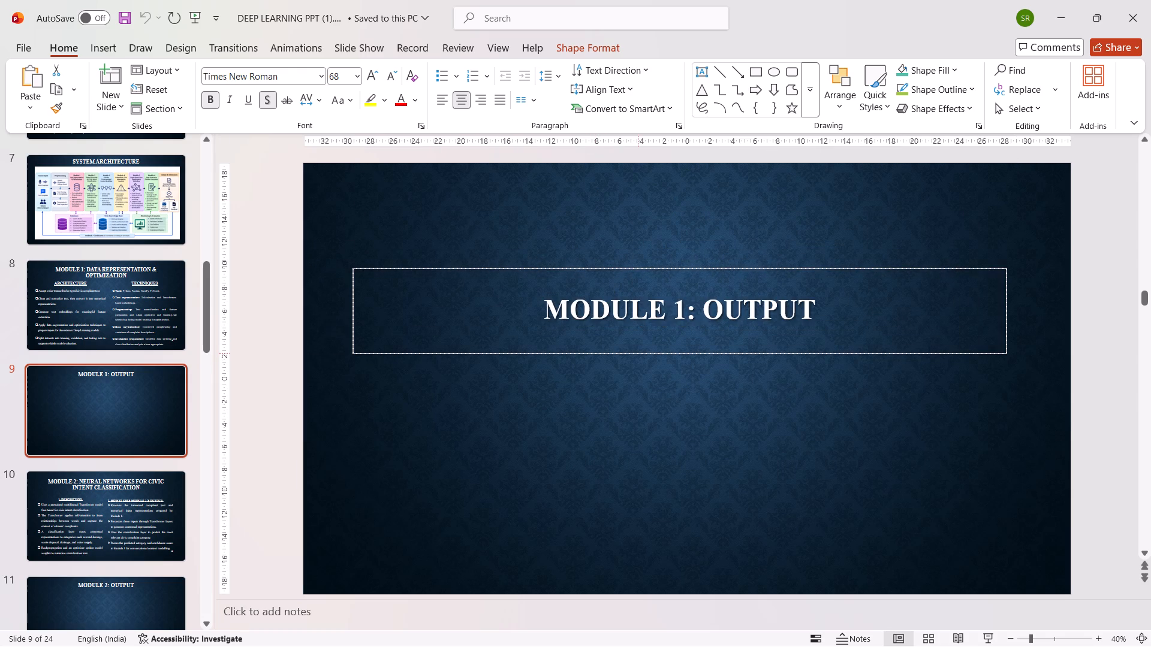
drag(640, 353, 640, 353)
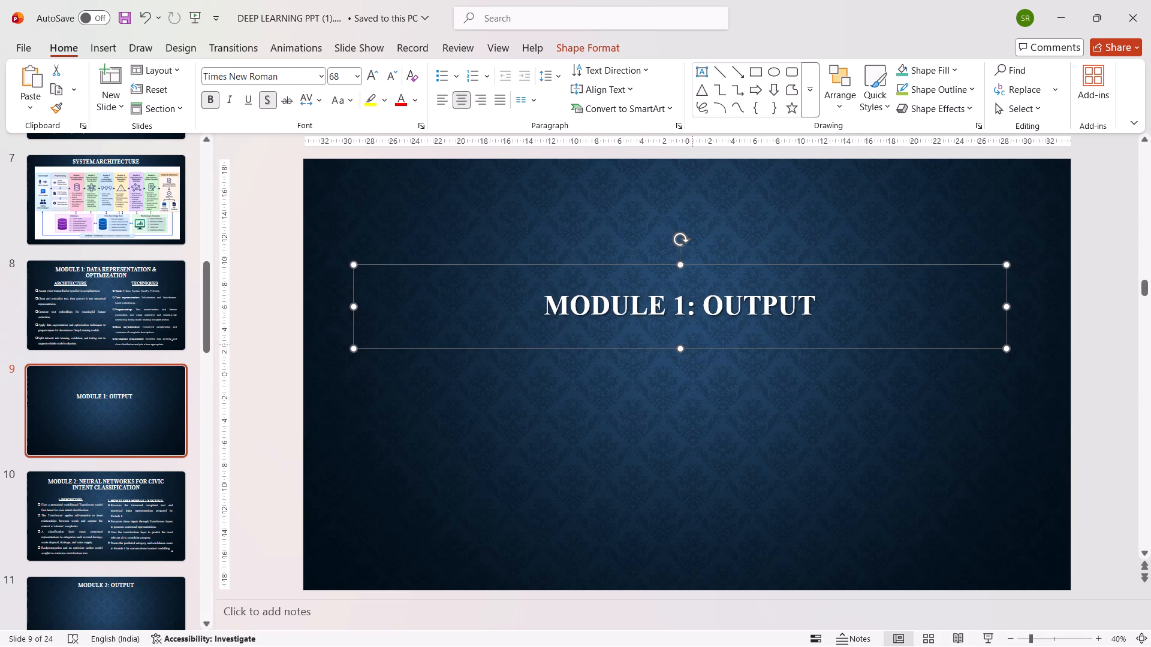
drag(679, 350, 686, 502)
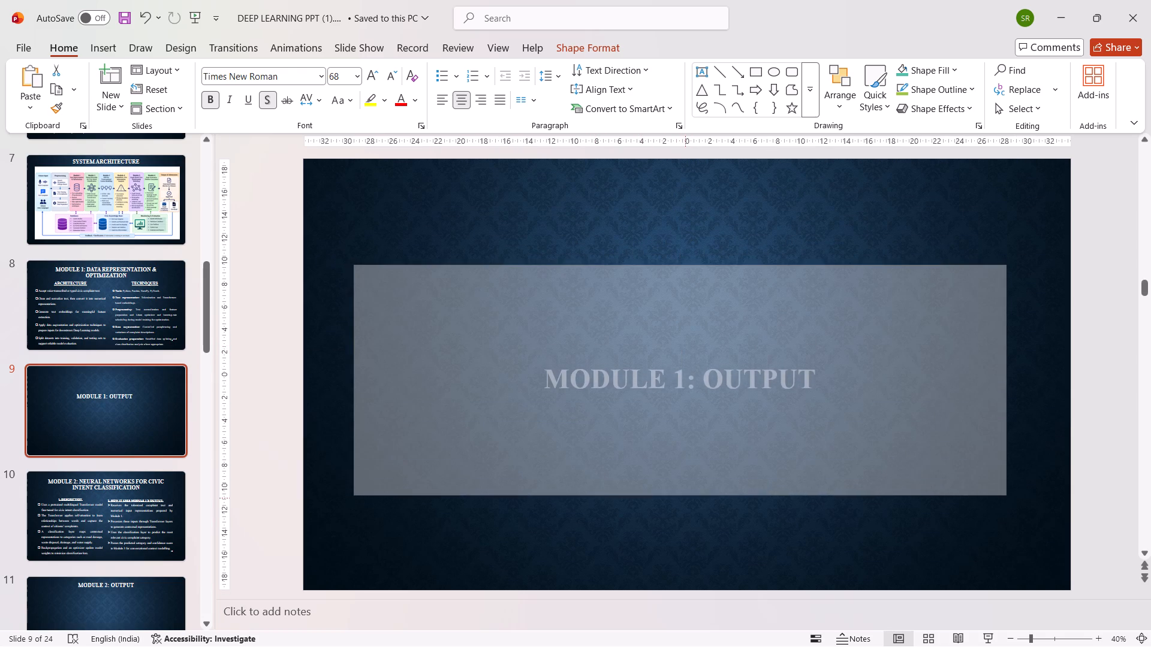
drag(686, 502, 693, 563)
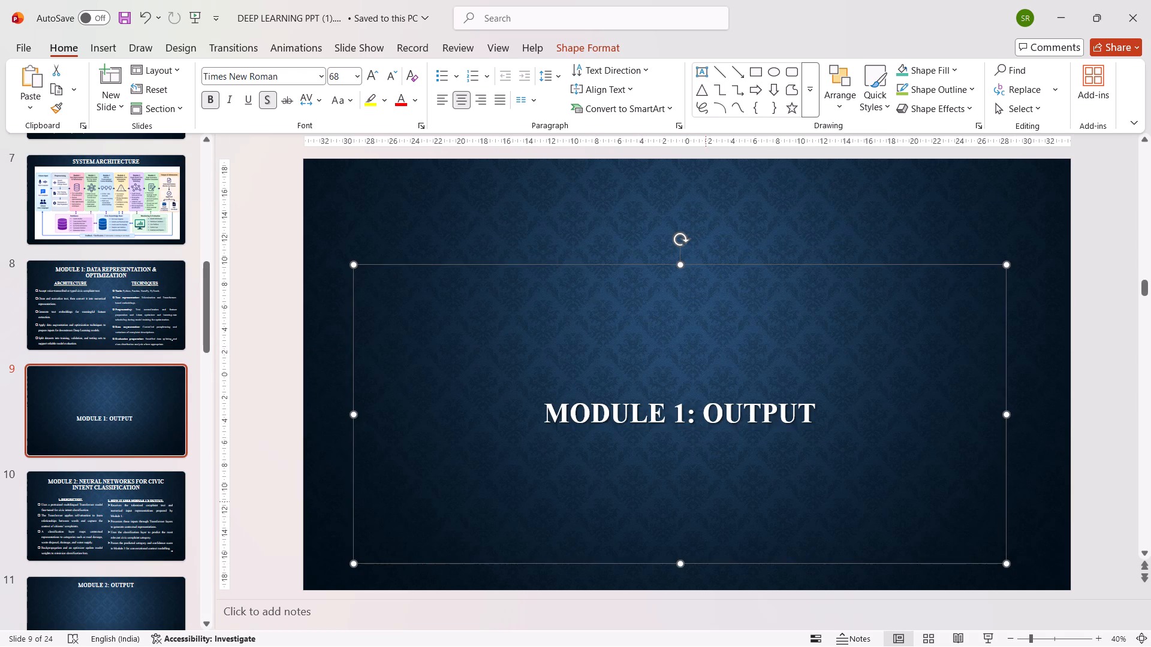
Delete the "MODULE 1: OUTPUT" text from the enlarged title box on slide 9.
drag(823, 406, 816, 409)
click(816, 409)
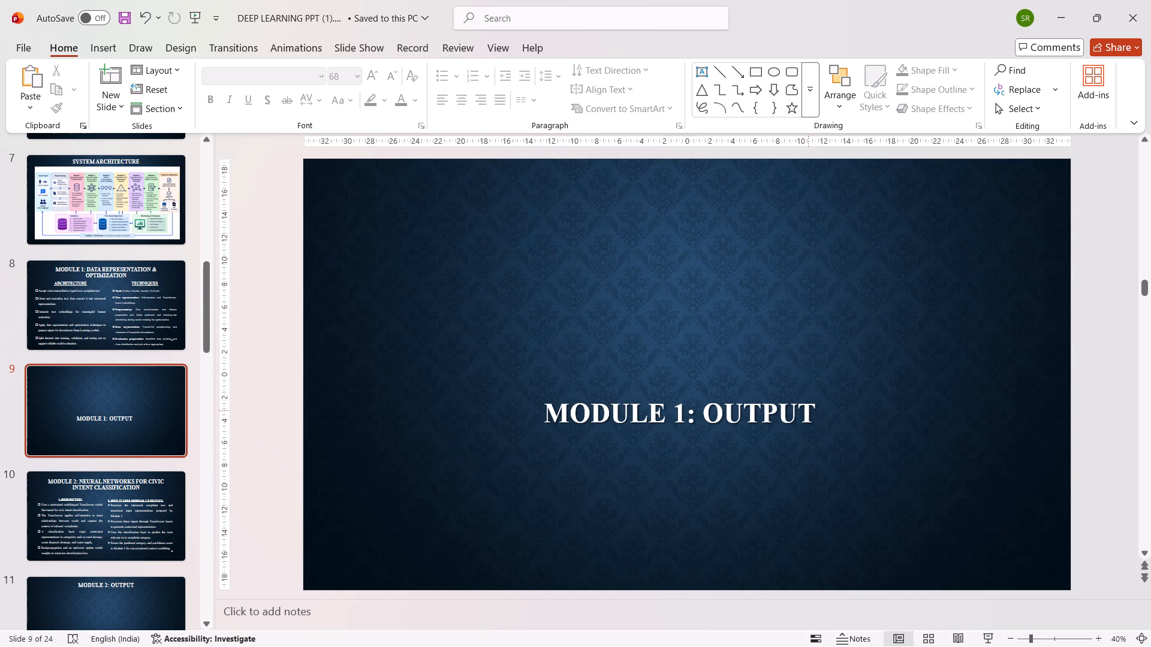
double_click(801, 412)
triple_click(801, 412)
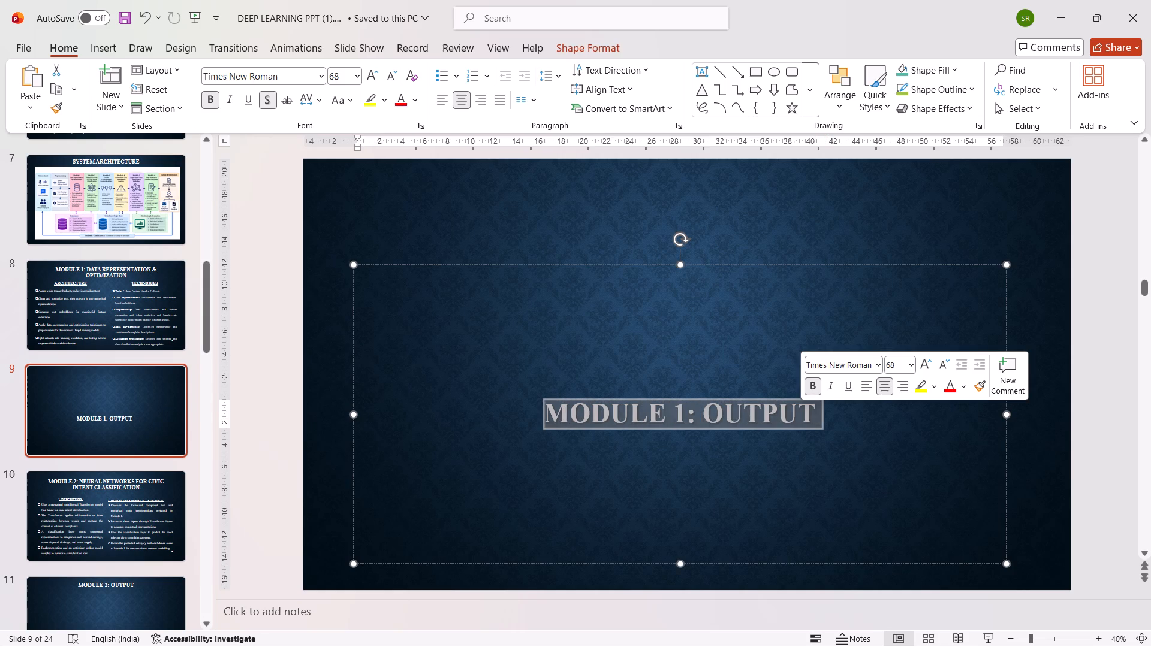
key(BackSpace)
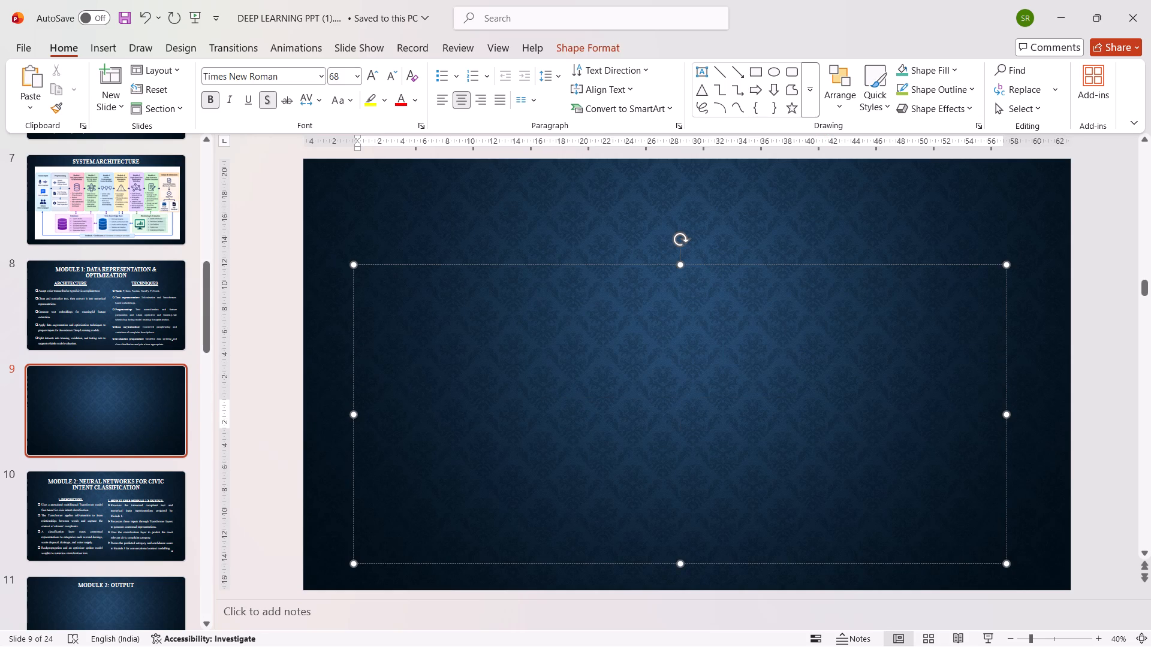
Copy slide 8's title "MODULE 1: DATA REPRESENTATION & OPTIMIZATION" into the empty title box on slide 9.
click(83, 306)
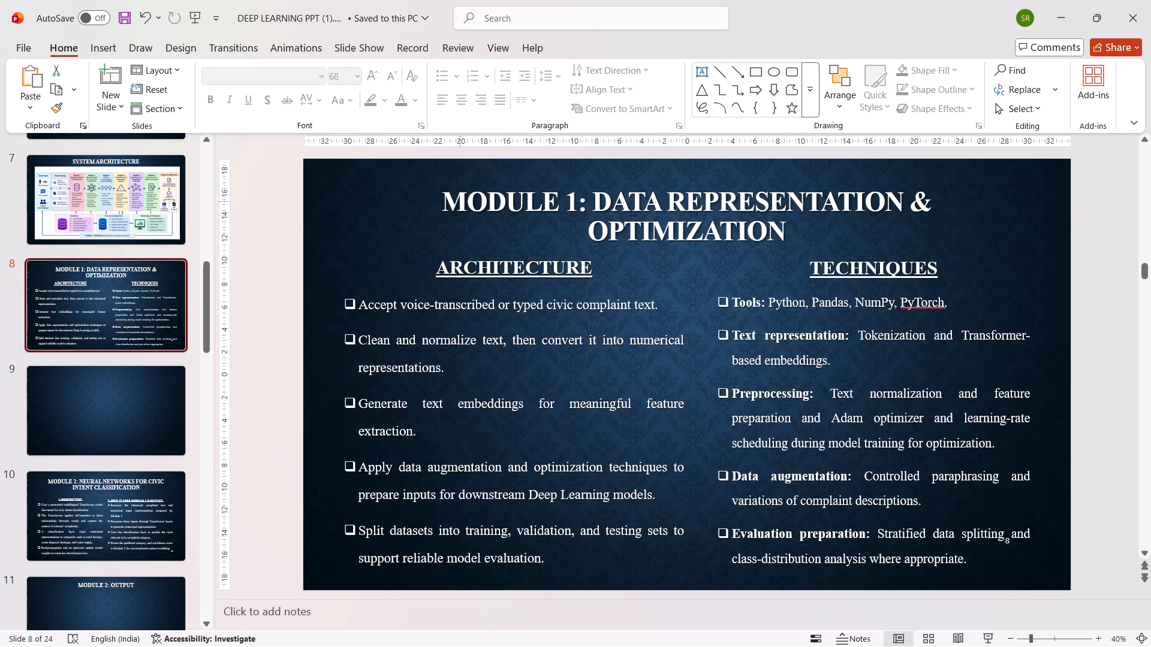
drag(442, 200, 777, 235)
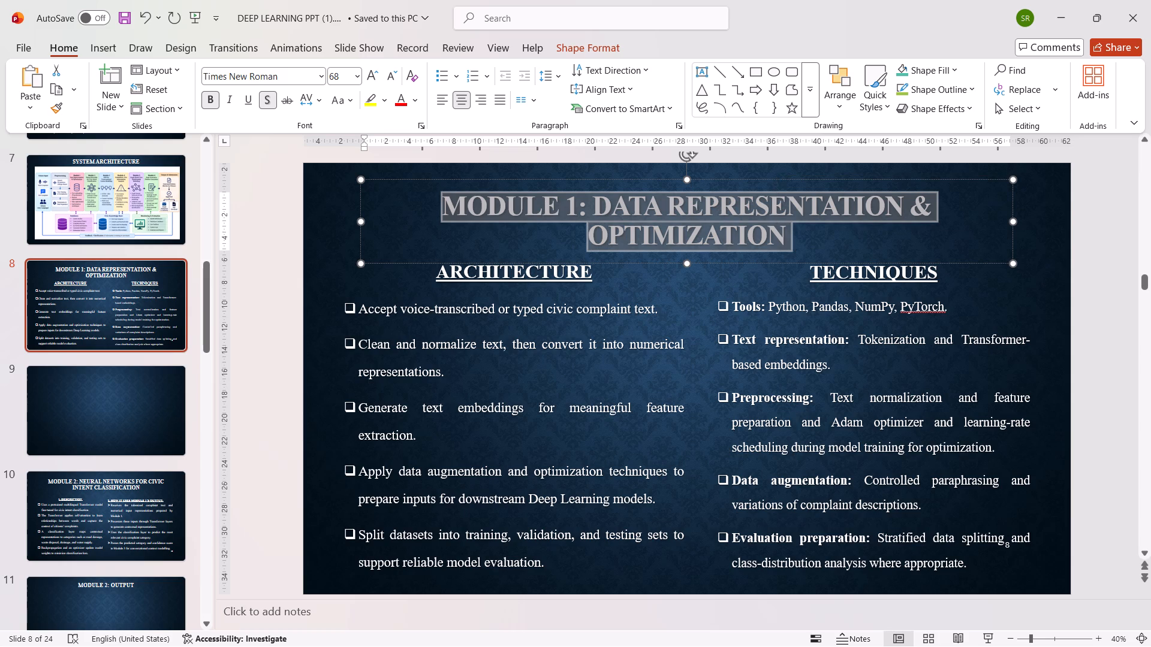
key(ctrl+c)
click(75, 406)
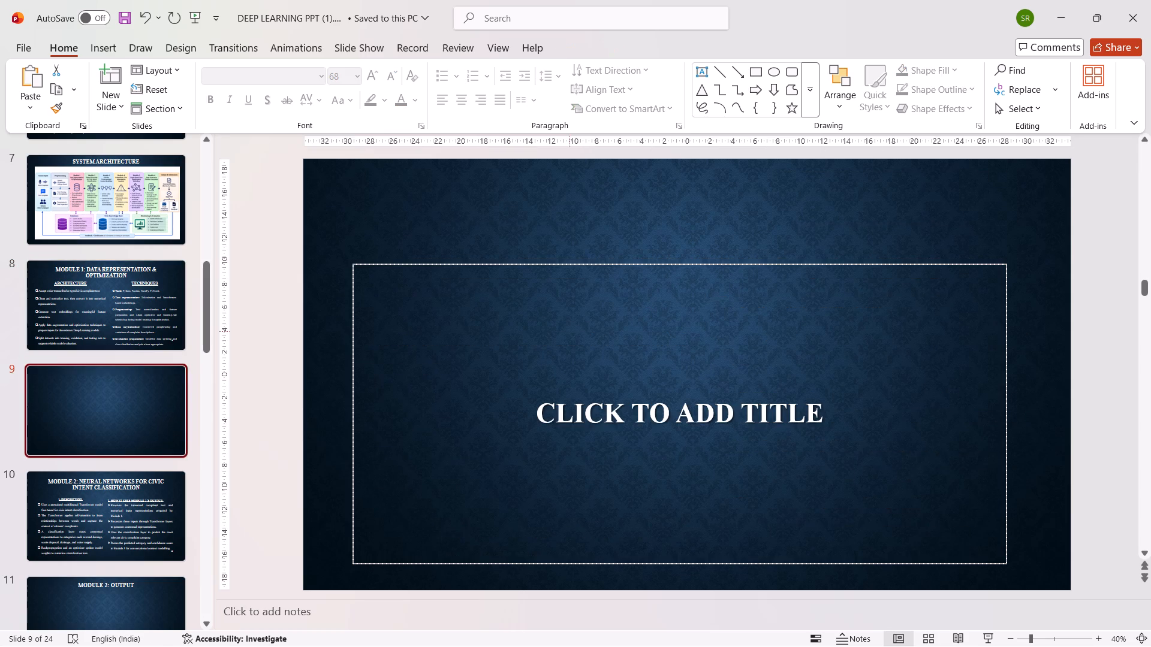
click(599, 401)
key(ctrl+v)
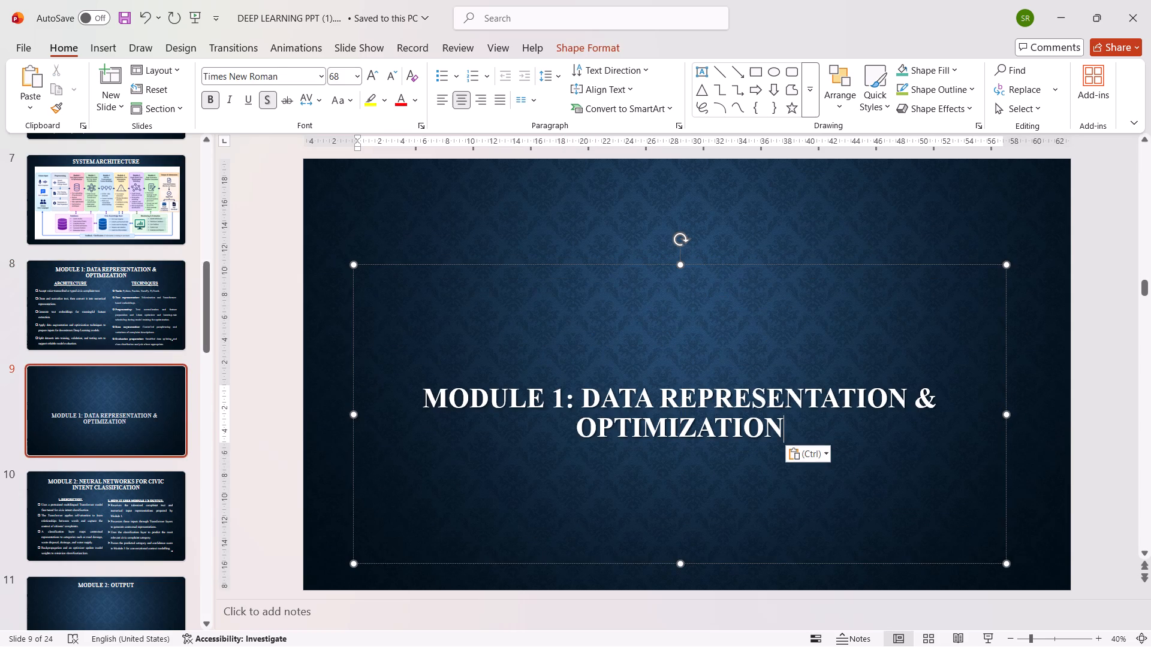
Copy slide 10's title "MODULE 2: NEURAL NETWORKS FOR CIVIC INTENT CLASSIFICATION" onto a new line below the Module 1 title on slide 9.
click(101, 537)
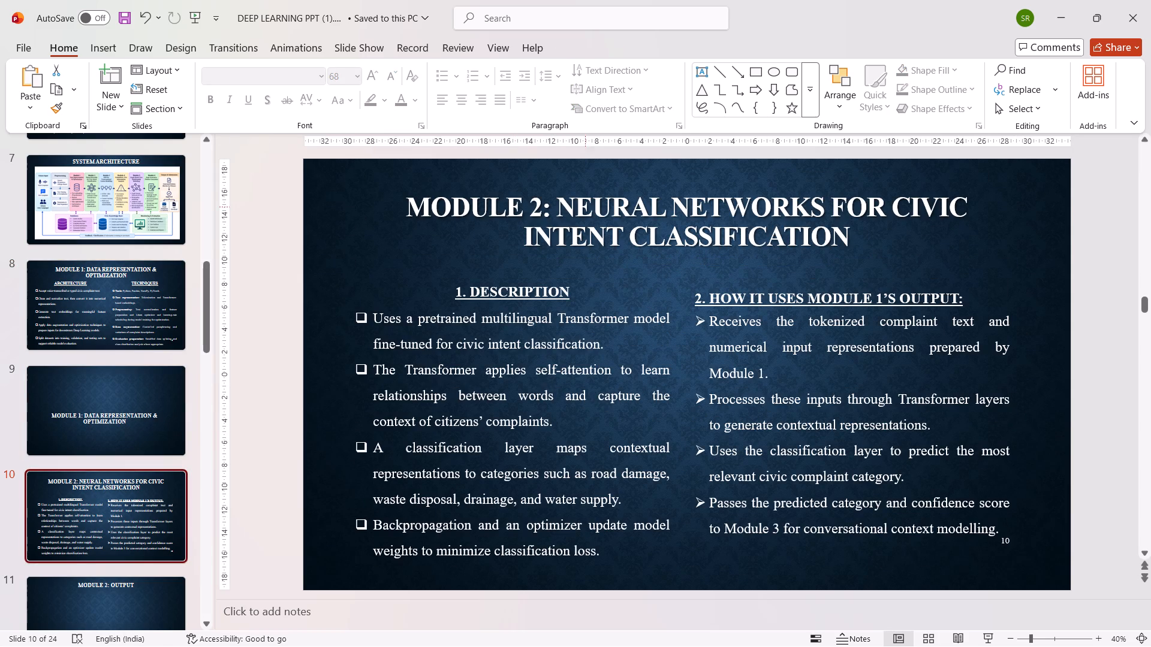
triple_click(578, 208)
key(ctrl+c)
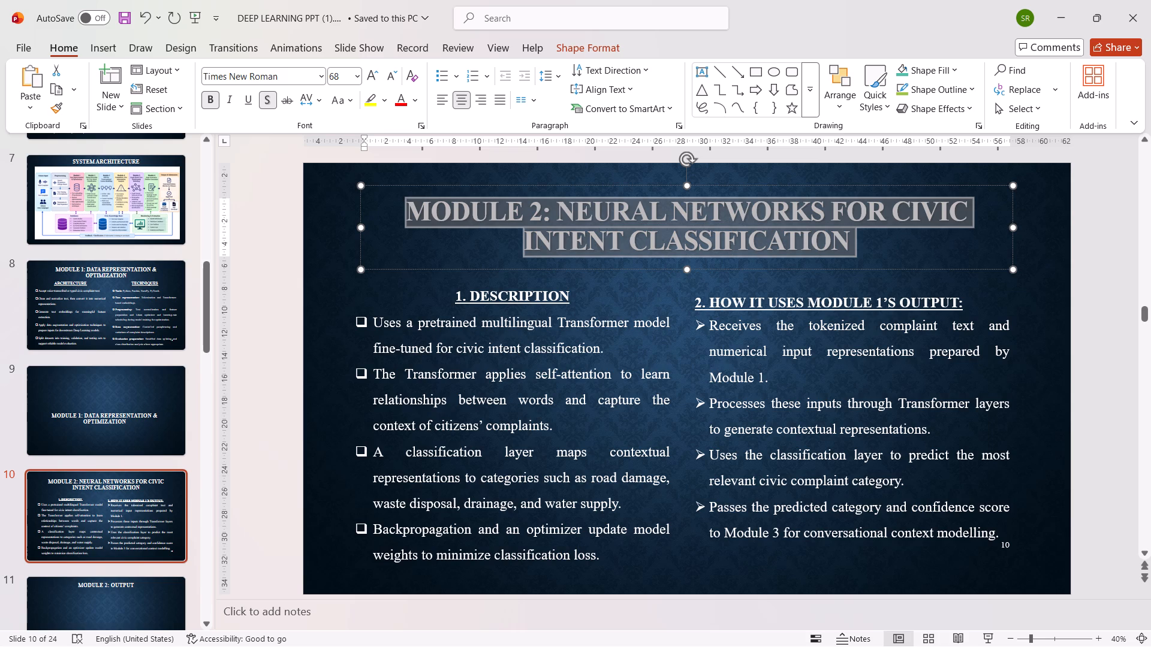
click(140, 360)
click(120, 395)
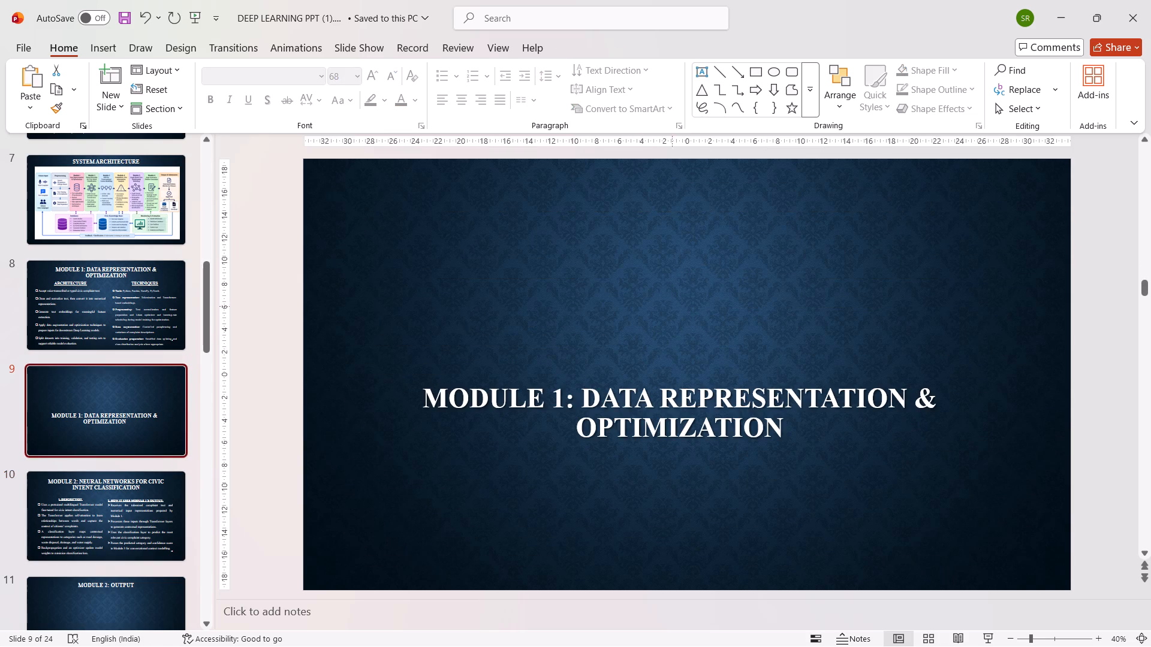
click(803, 433)
key(Return)
key(ctrl+v)
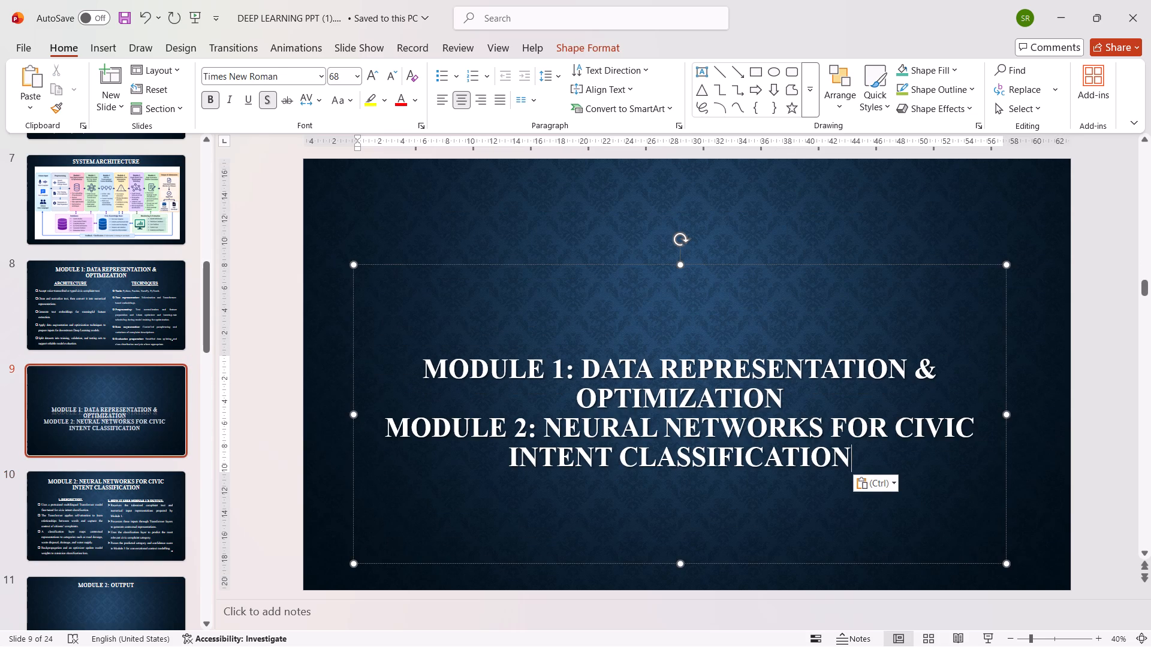
Copy slide 12's title "MODULE 3: RNN FOR CONVERSATIONAL CONTEXT MODELLING" onto a new line below the Module 2 title on slide 9.
scroll(34, 397, down, 1)
click(80, 397)
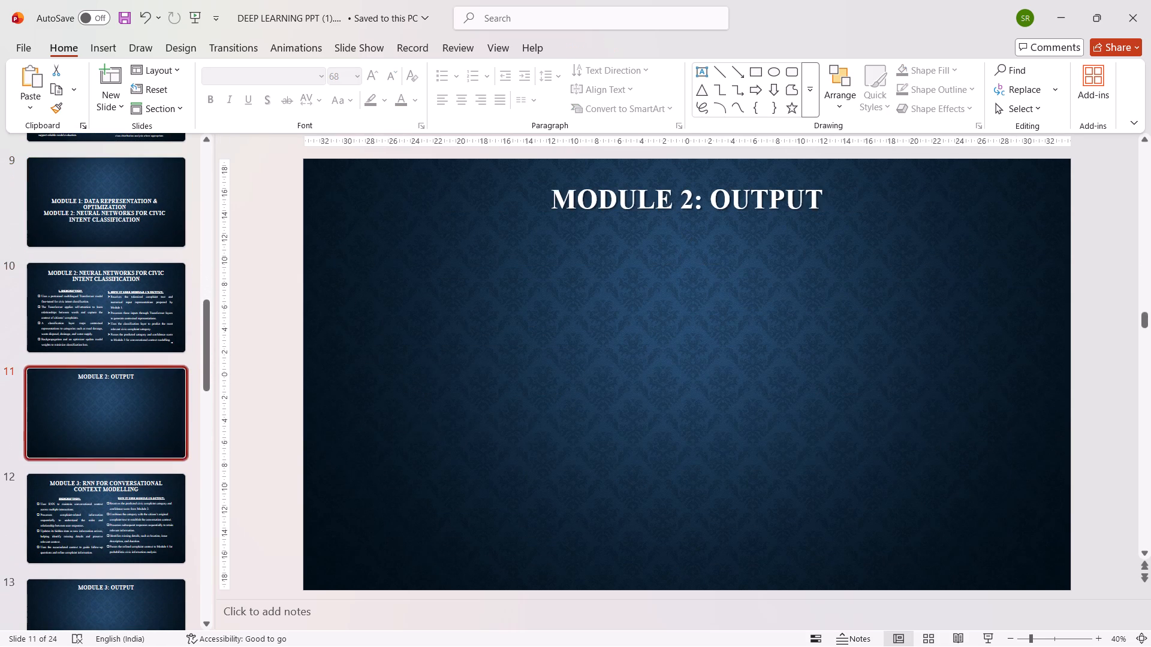
click(86, 486)
triple_click(583, 243)
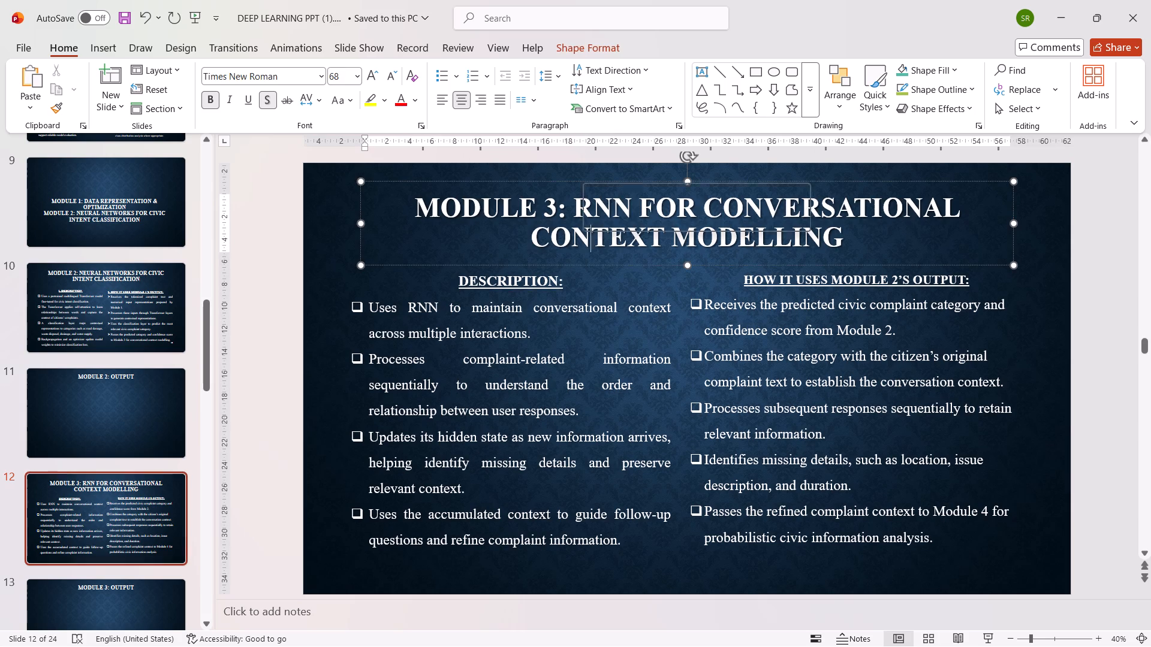
key(ctrl+c)
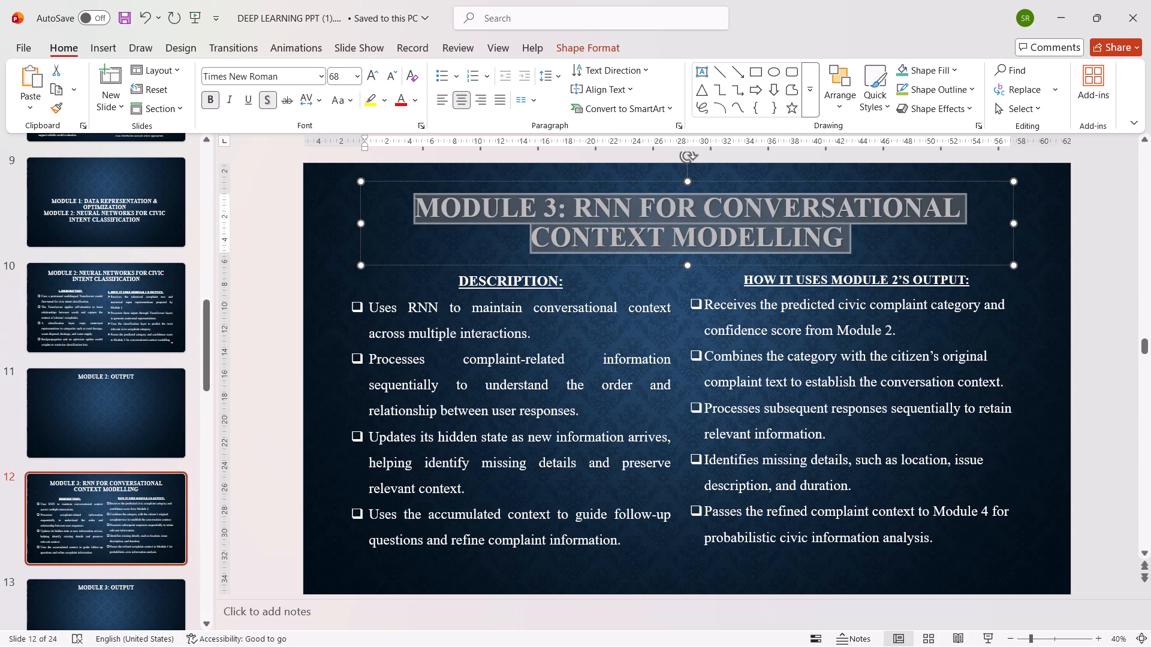
click(112, 207)
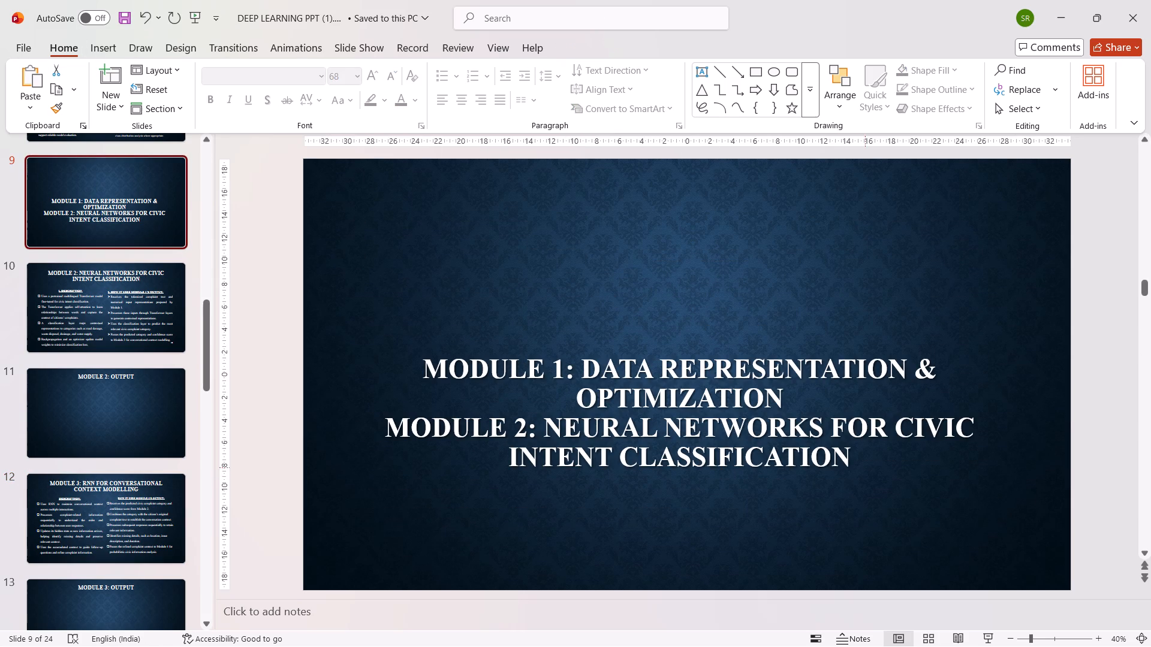
click(867, 464)
key(Return)
key(ctrl+v)
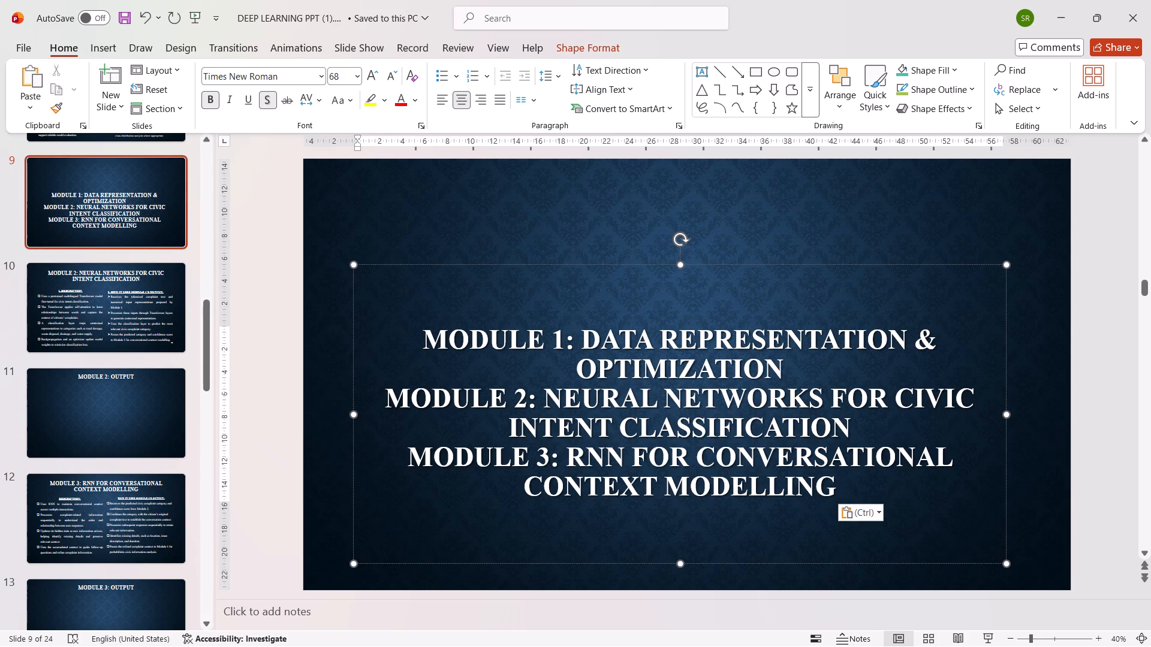
Copy slide 14's title "MODULE 4: PROBABILISTIC CIVIC INFORMATION ANALYSIS" to the clipboard.
scroll(52, 396, down, 4)
scroll(106, 194, up, 1)
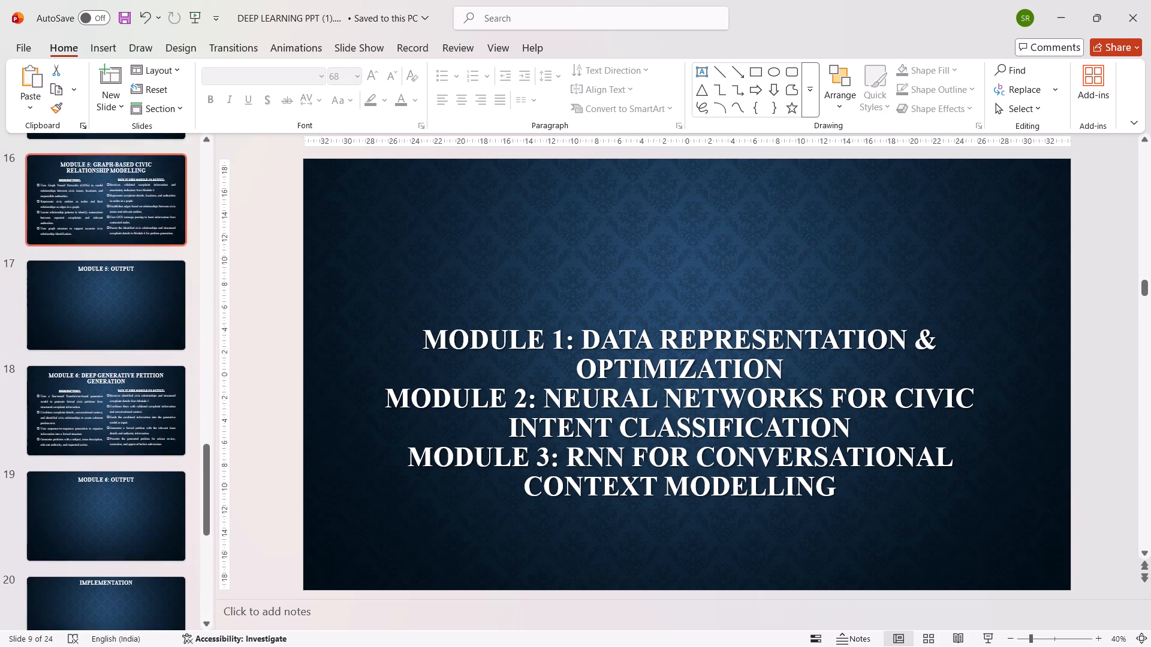
scroll(106, 194, up, 1)
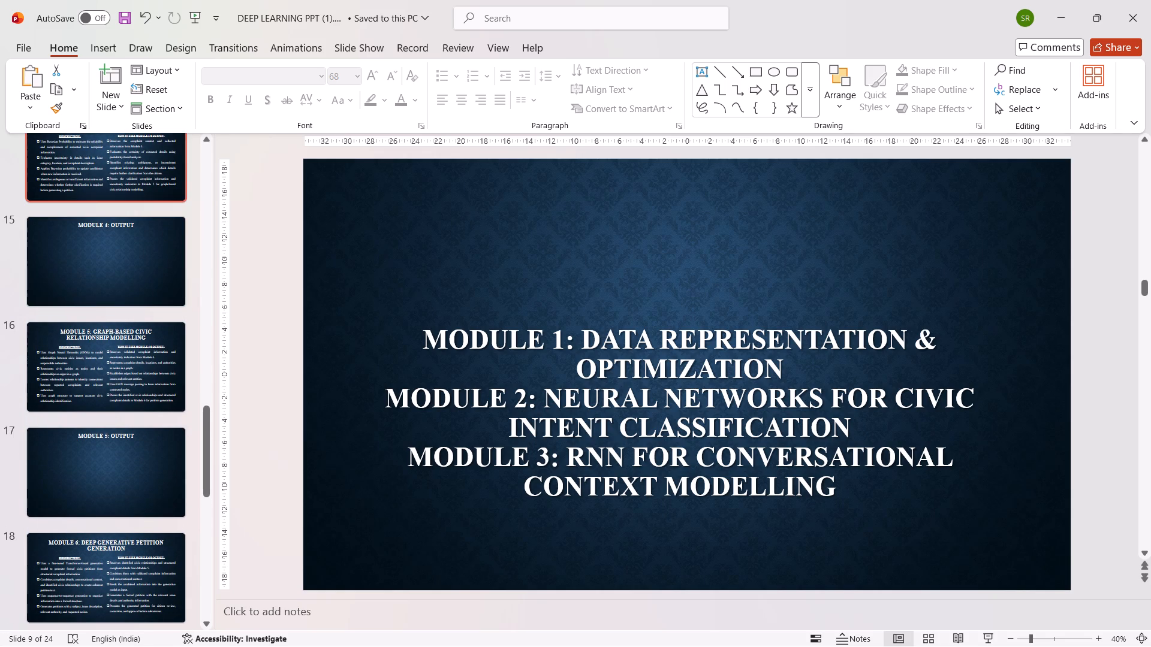
click(115, 171)
triple_click(653, 223)
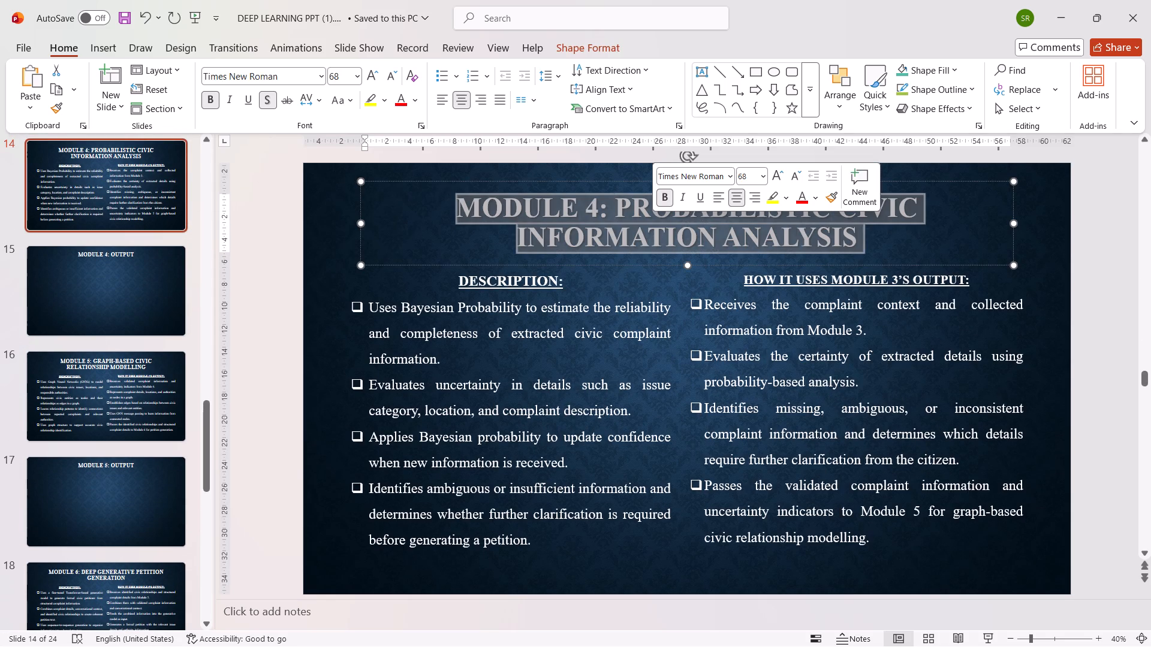
key(ctrl+c)
Copy slide 16's title "MODULE 5: GRAPH-BASED CIVIC RELATIONSHIP MODELLING" to the clipboard.
click(124, 412)
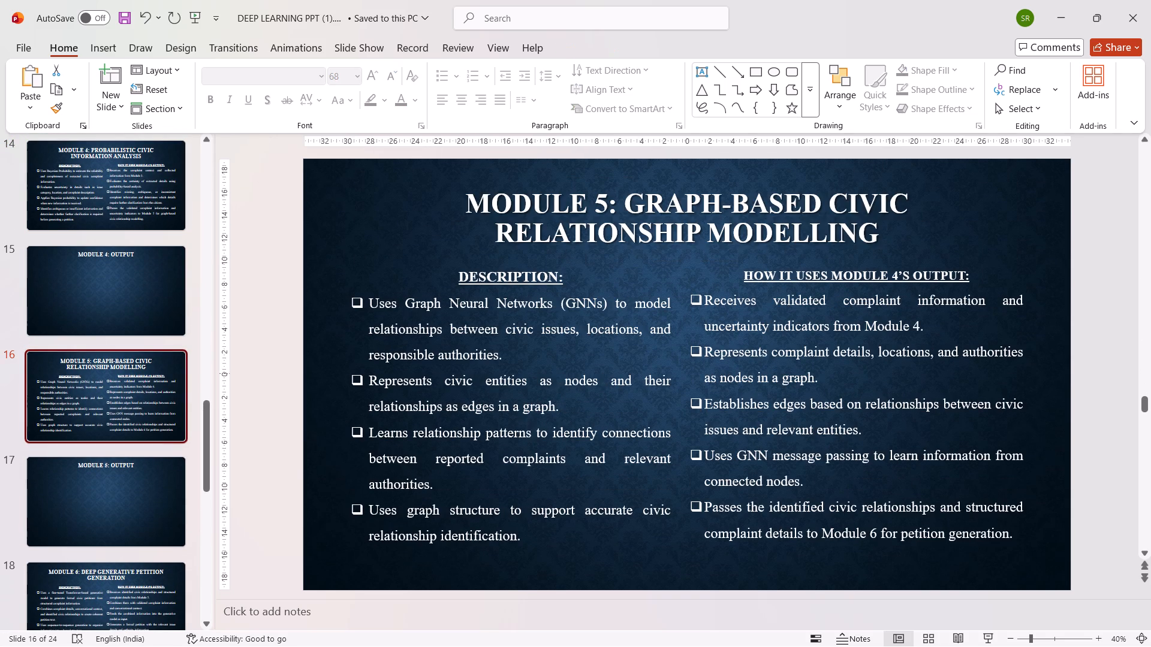
click(698, 204)
key(ctrl+a)
key(ctrl+a)
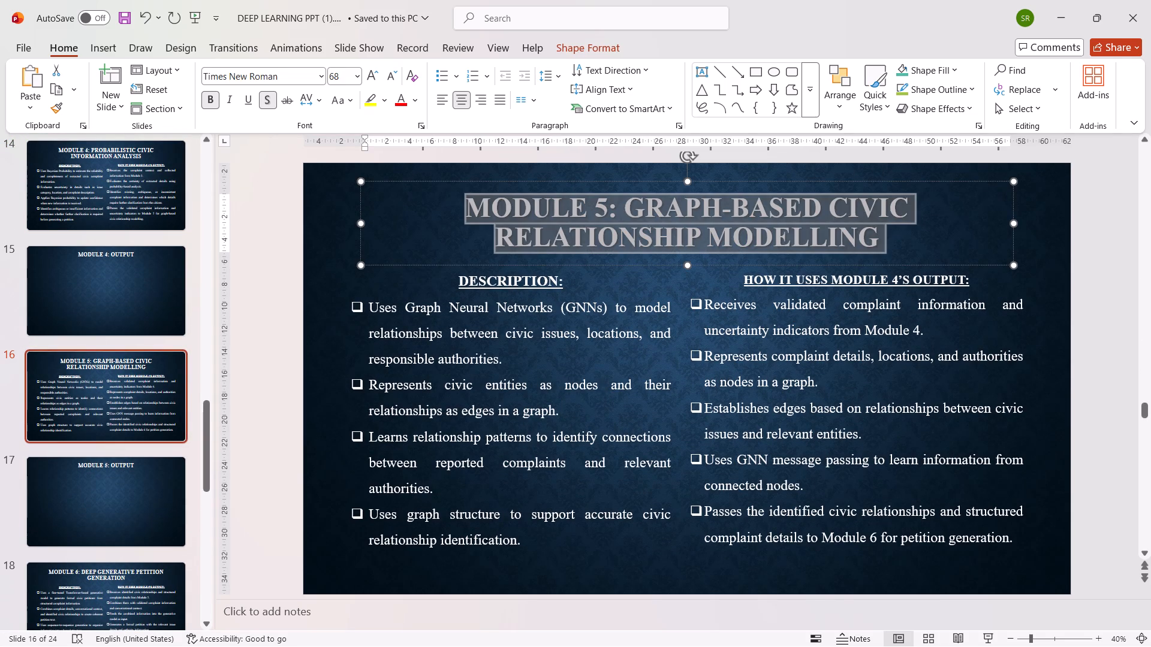
key(ctrl+c)
Copy slide 18's title "MODULE 6: DEEP GENERATIVE PETITION GENERATION" to the clipboard.
click(135, 576)
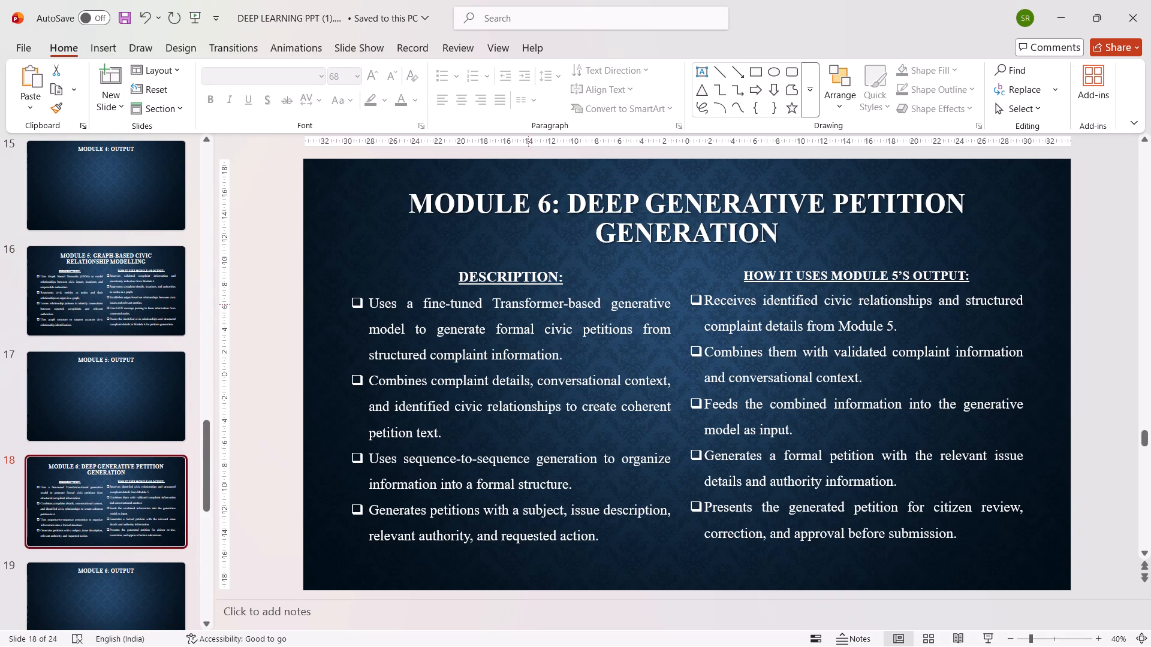
click(637, 237)
key(ctrl+a)
key(ctrl+c)
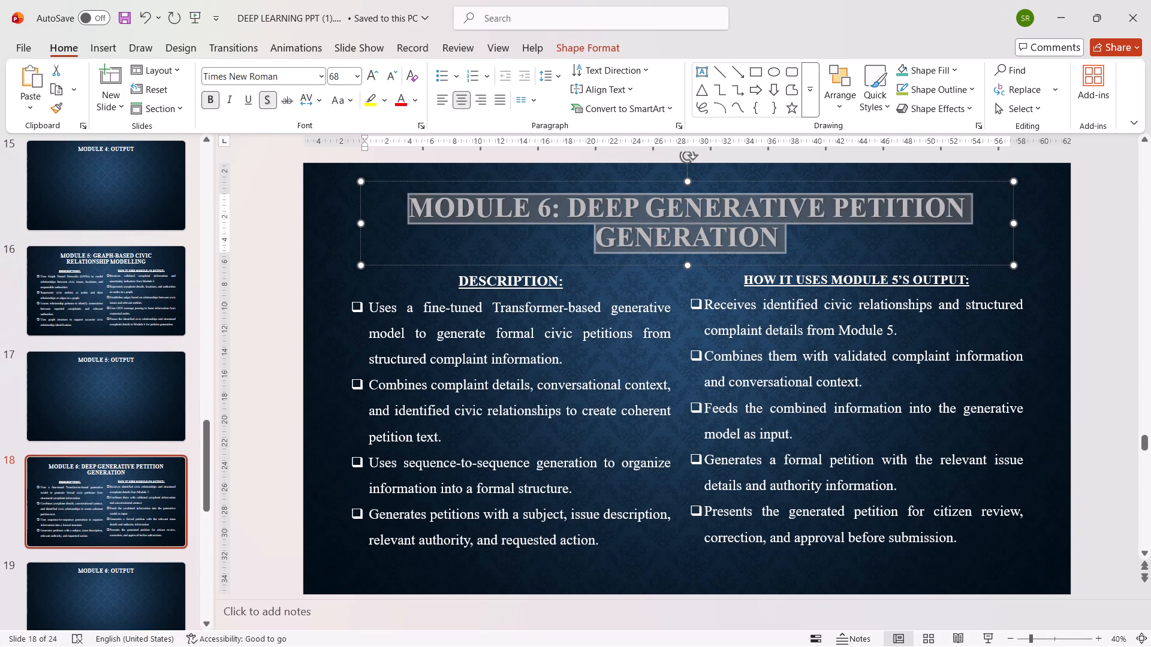
Insert the Module 4 title from the clipboard history onto a new line below the Module 3 title on slide 9.
scroll(96, 312, up, 3)
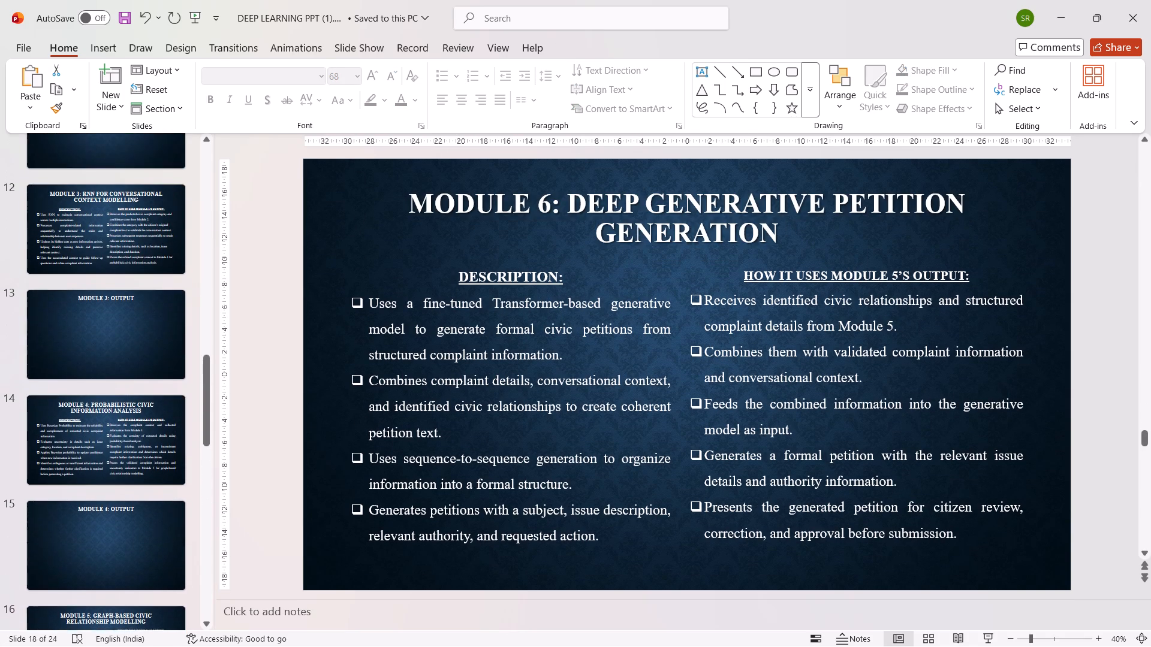
scroll(96, 312, up, 2)
scroll(96, 312, down, 1)
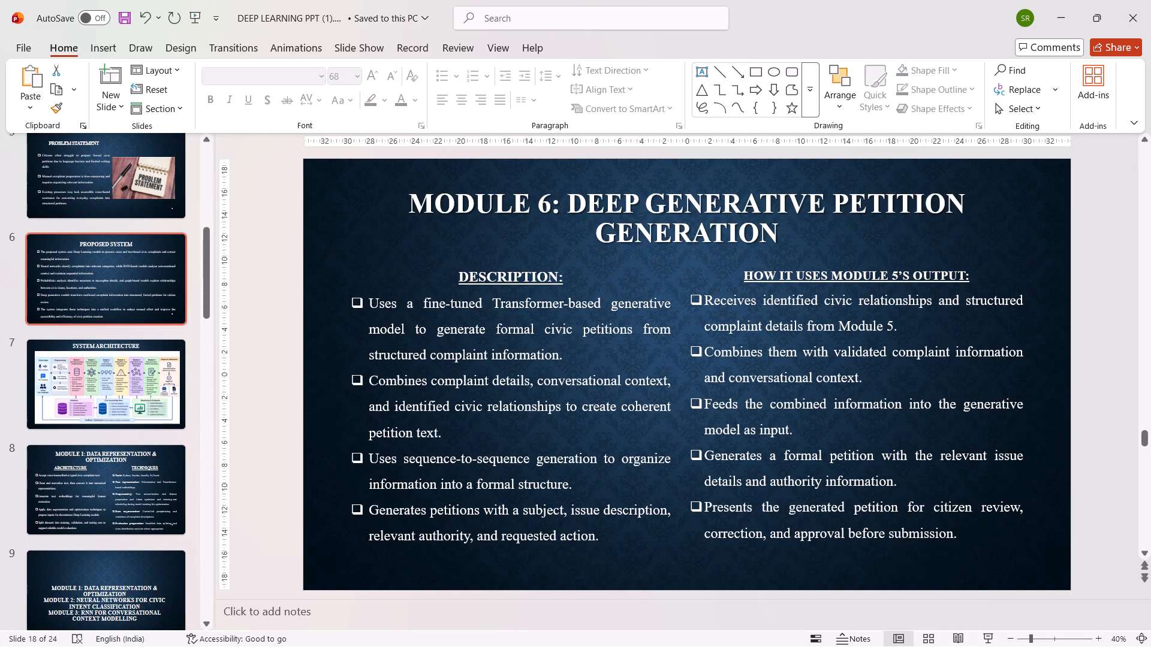
scroll(96, 312, down, 2)
click(165, 550)
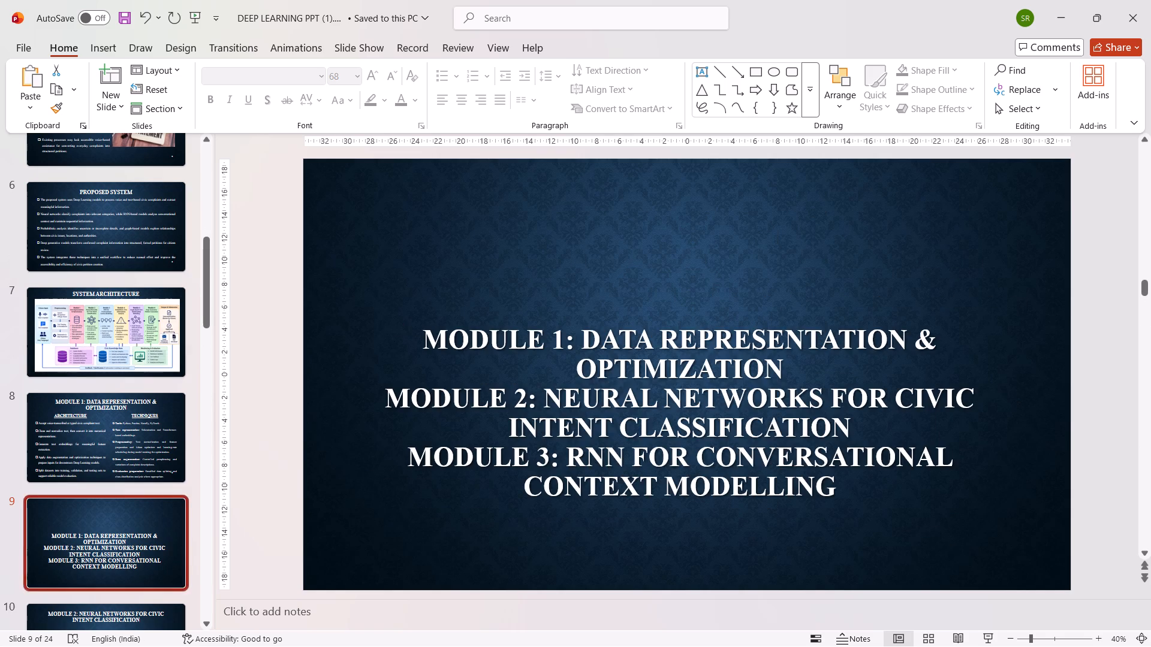
click(847, 485)
key(Return)
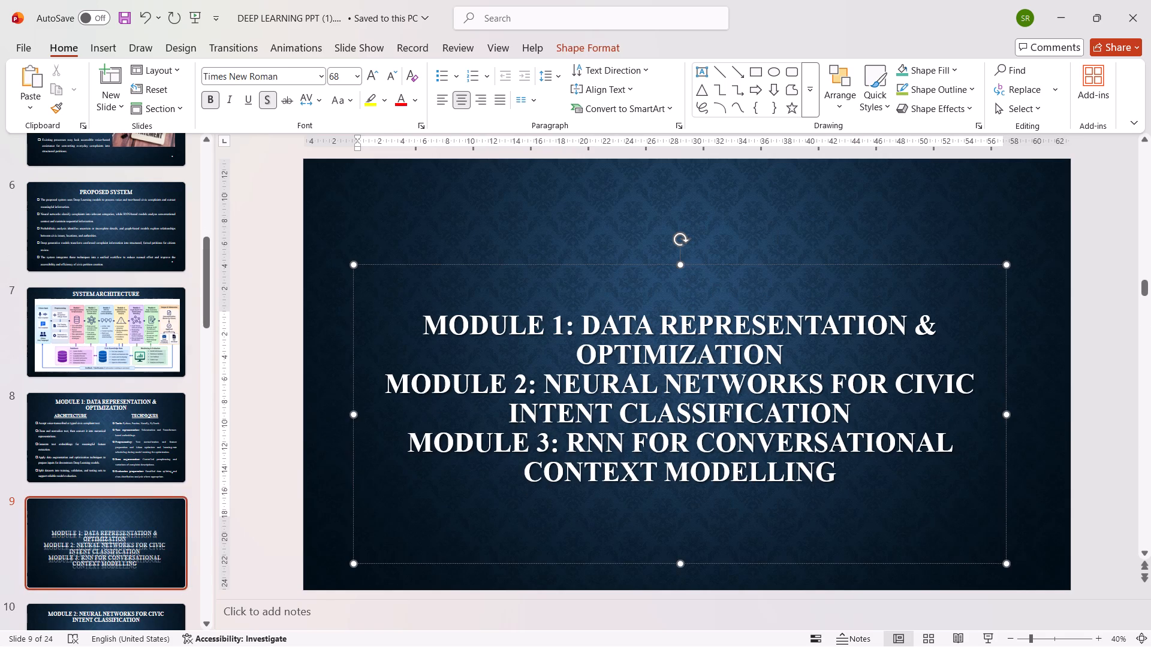
key(super+v)
click(847, 485)
key(Down)
key(super+v)
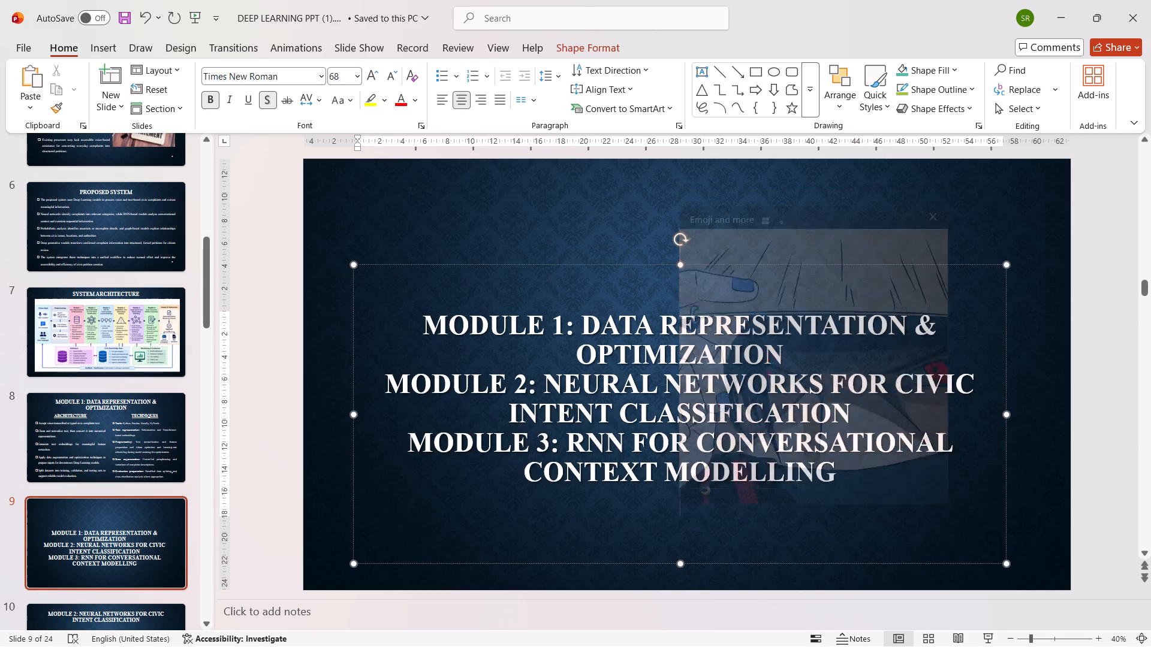
key(Down)
key(Down)
key(Return)
key(ctrl+v)
Insert the Module 5 title from the clipboard history onto a new line below the Module 4 title.
key(Return)
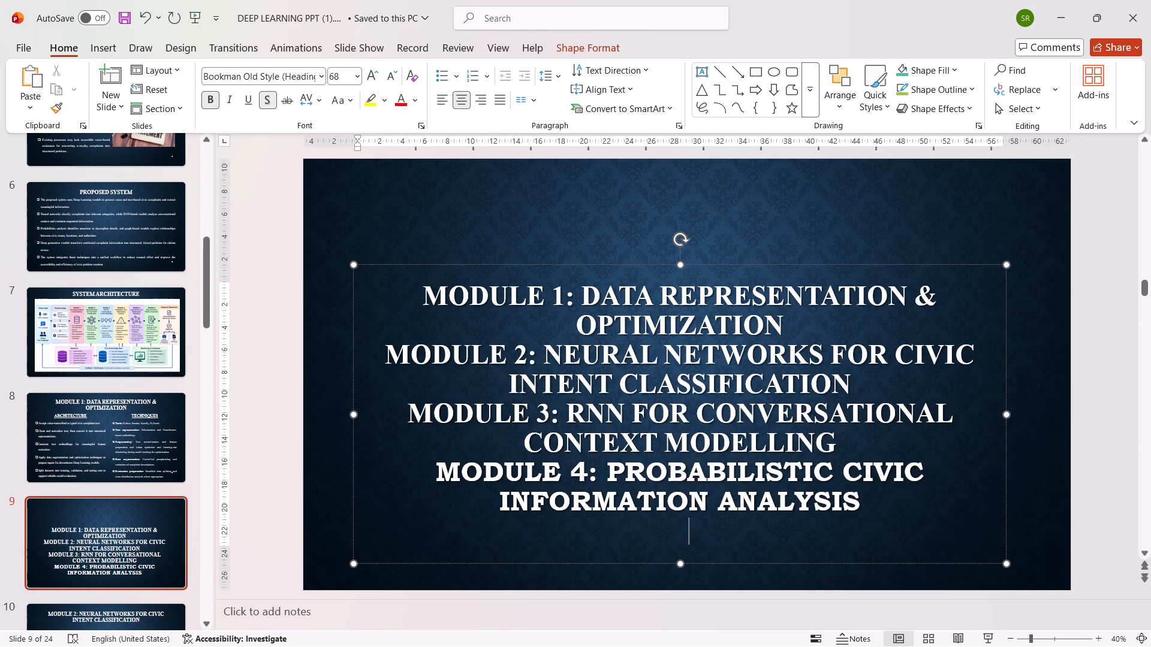
key(super+v)
key(Down)
key(Down)
key(Up)
key(Return)
key(ctrl+v)
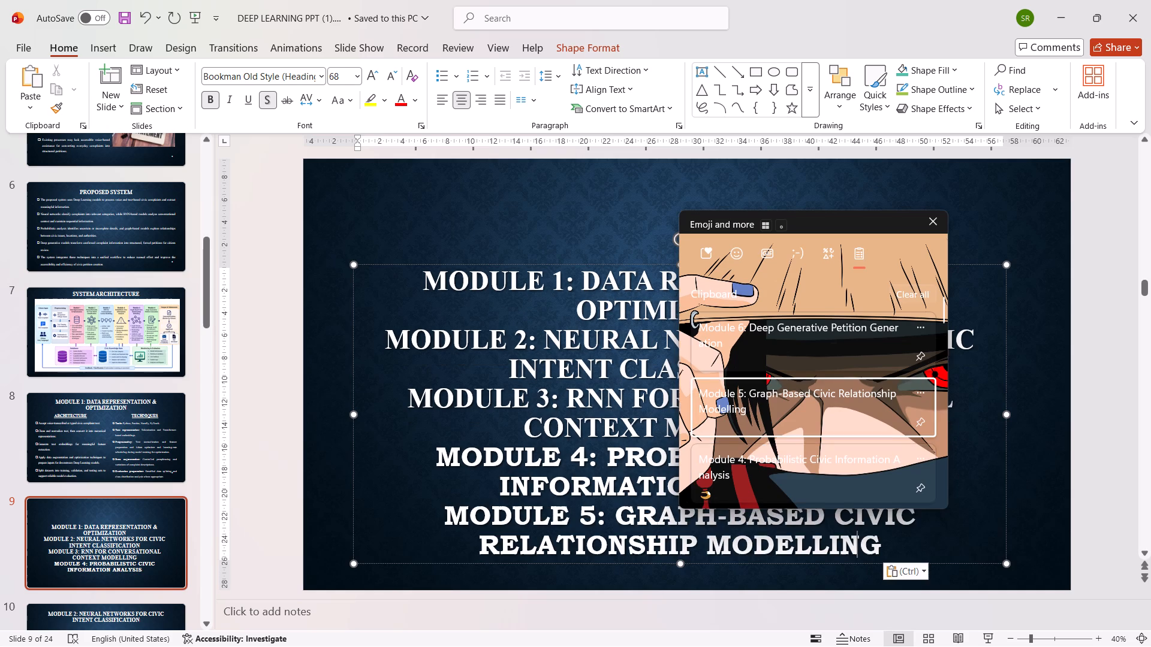
Insert the Module 6 title from the clipboard history directly after the Module 5 title.
key(super+v)
key(Return)
key(ctrl+v)
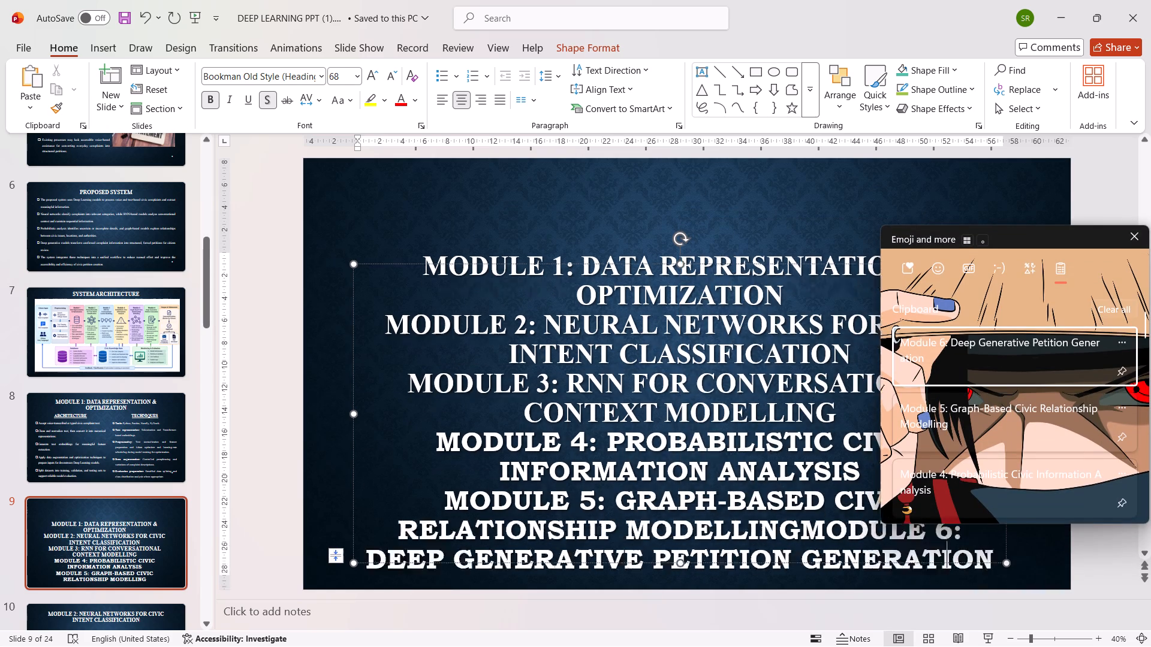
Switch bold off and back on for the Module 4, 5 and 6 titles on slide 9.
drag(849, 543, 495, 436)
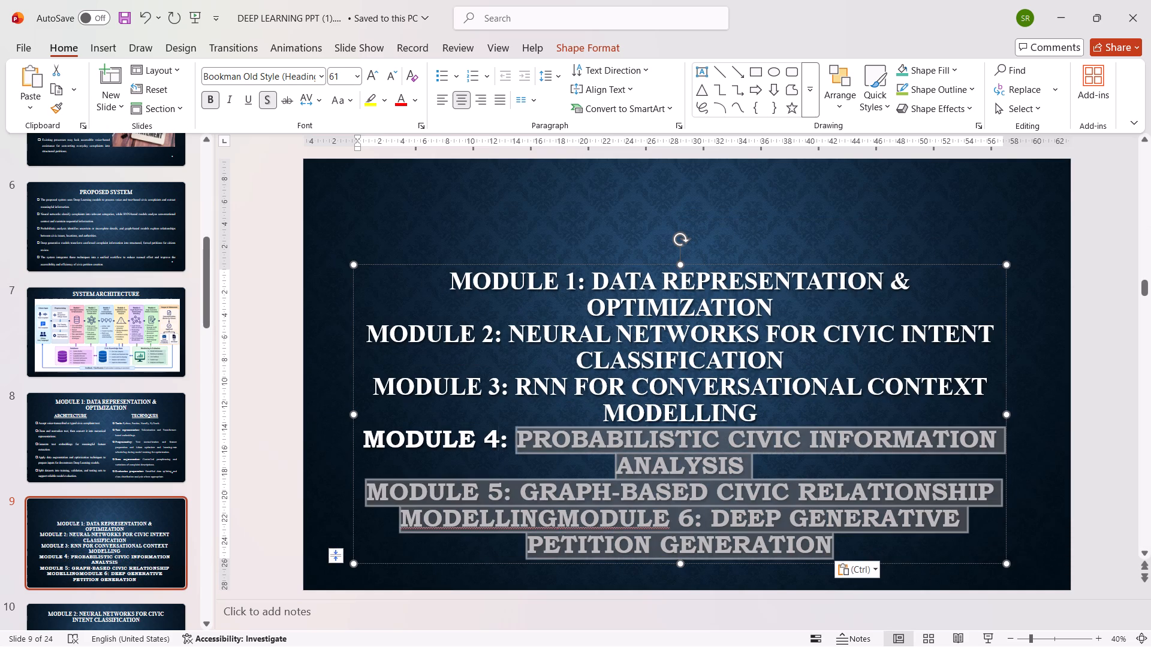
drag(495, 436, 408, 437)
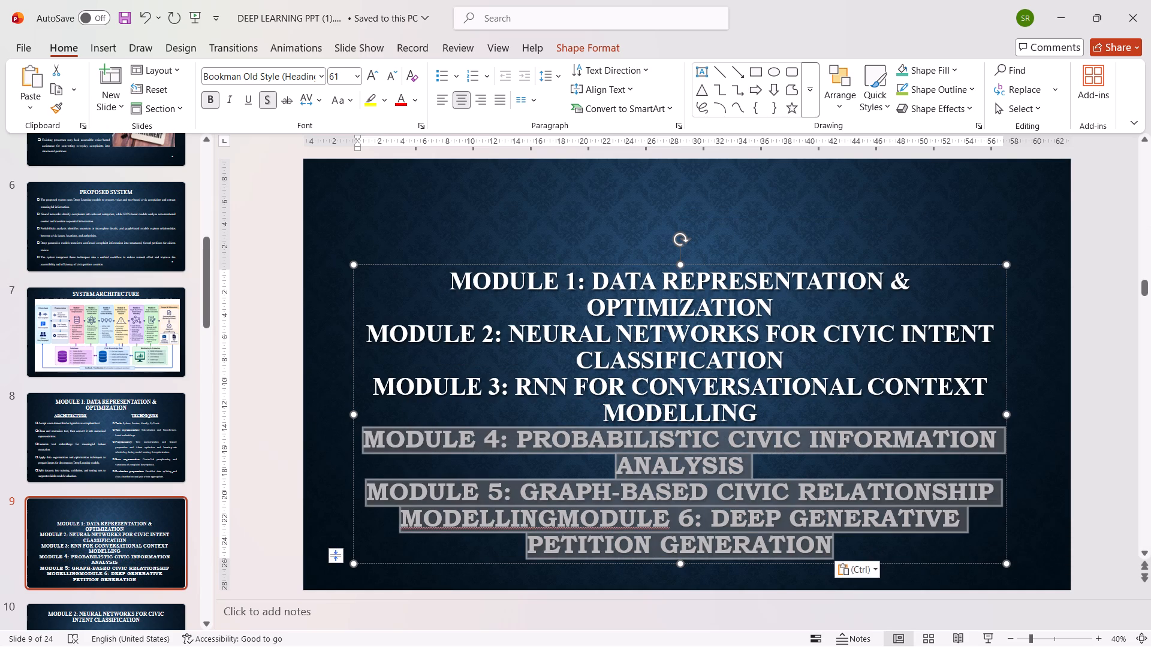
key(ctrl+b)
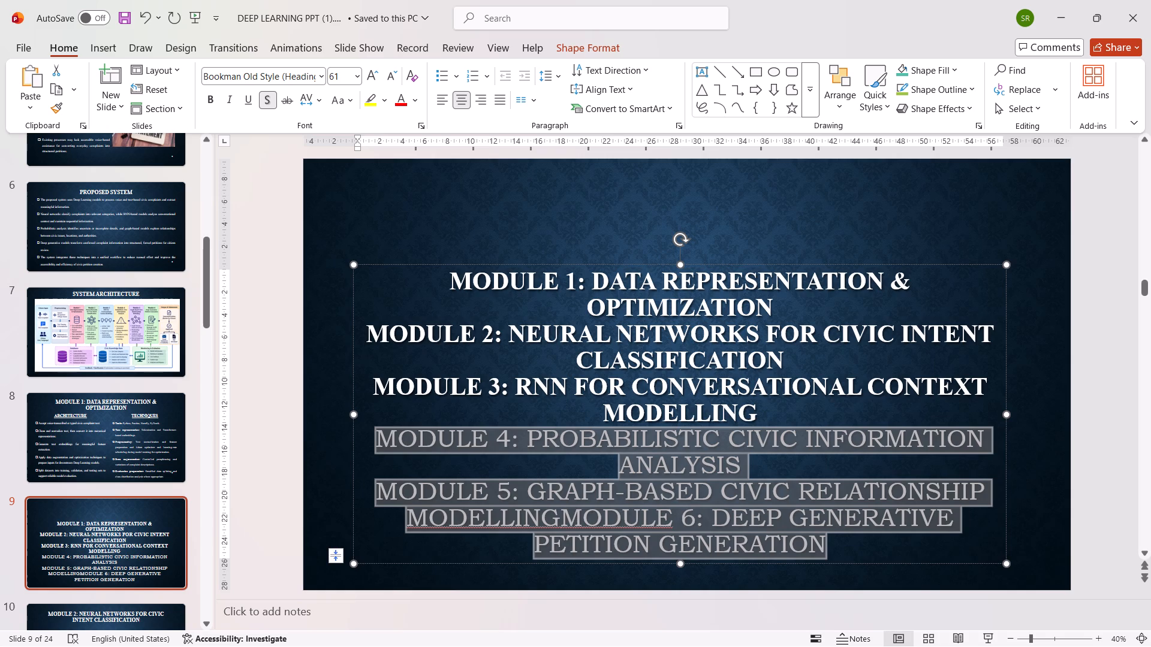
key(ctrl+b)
Change the font of the Module 4, 5 and 6 titles on slide 9 to Times New Roman, matching the first three titles.
click(632, 383)
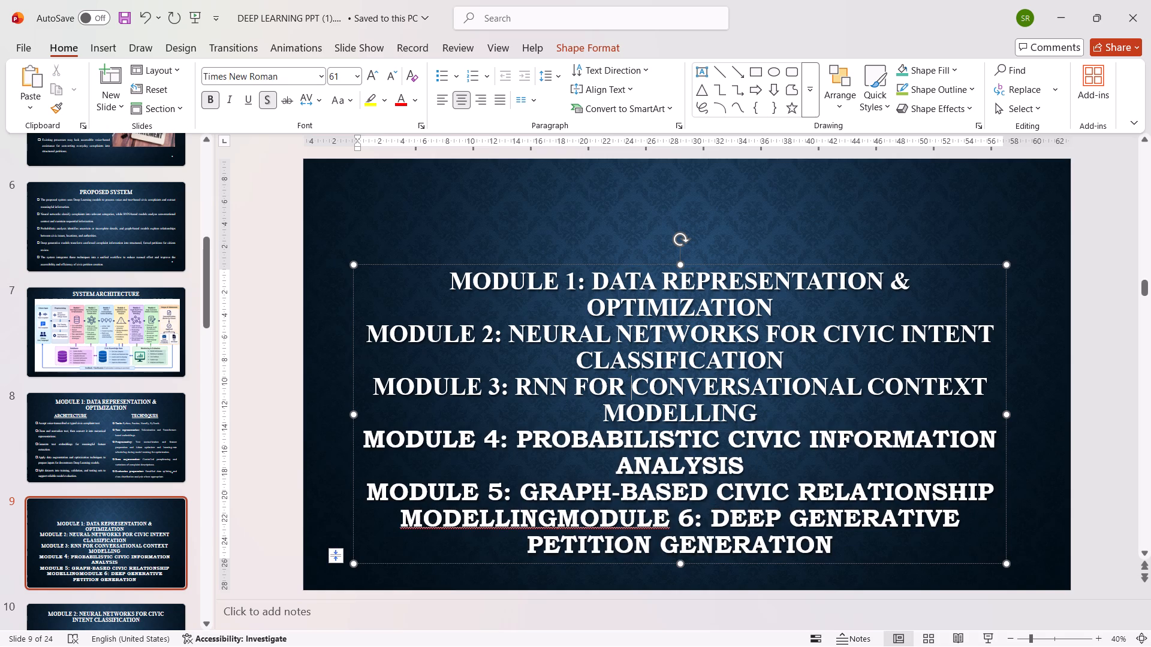
click(649, 459)
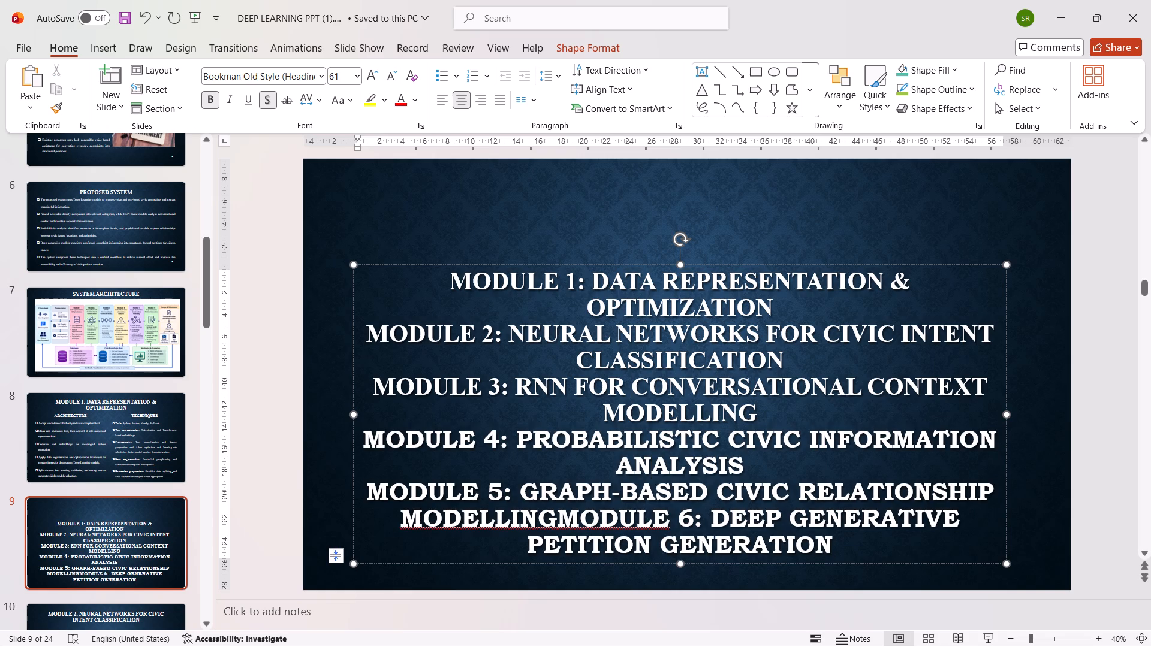
drag(367, 434, 835, 534)
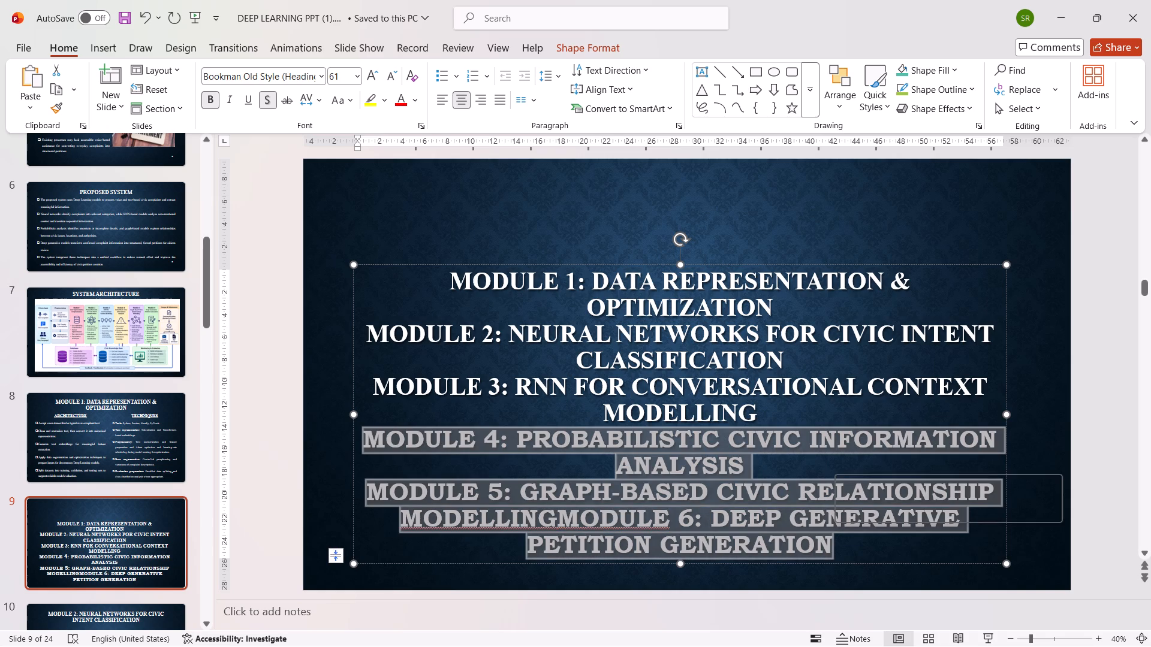
double_click(263, 81)
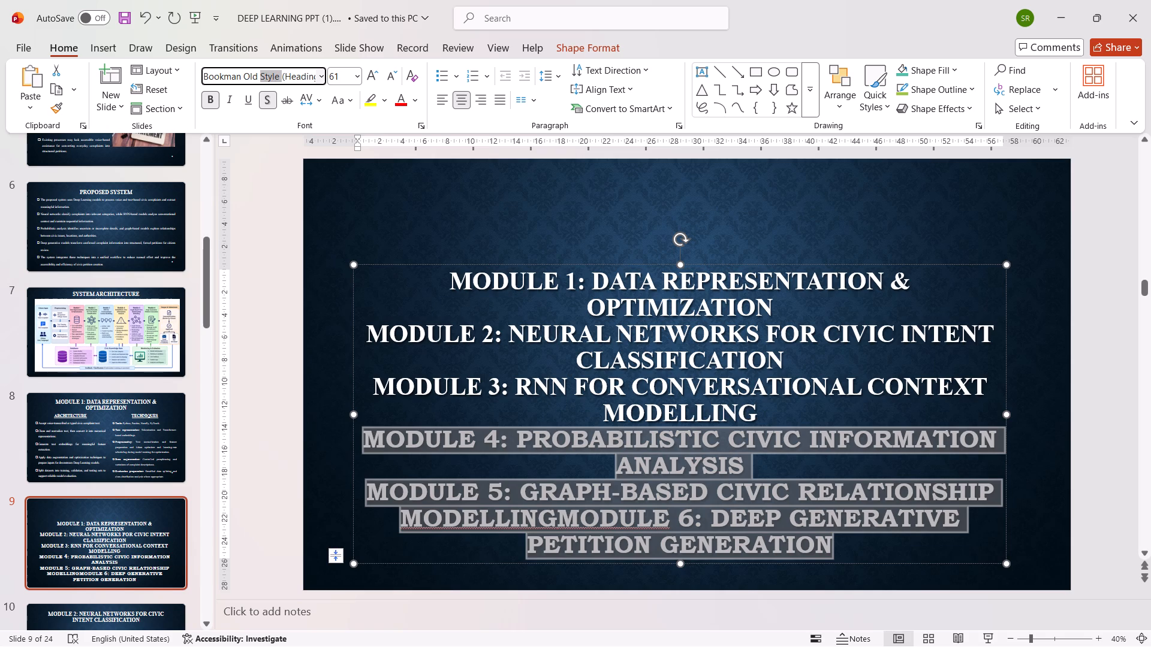
key(ctrl+a)
key(ctrl+BackSpace)
text(tim)
key(Return)
click(814, 184)
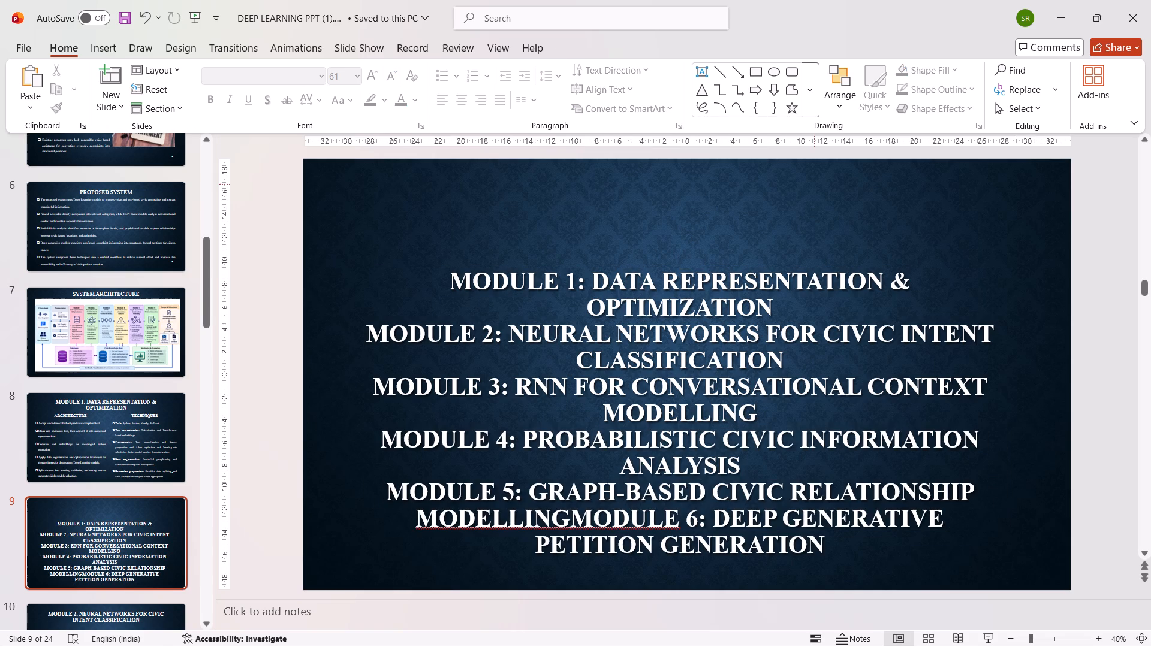
Break the line before "MODULE 6" so that its title starts on its own line below the Module 5 title.
click(571, 524)
key(Return)
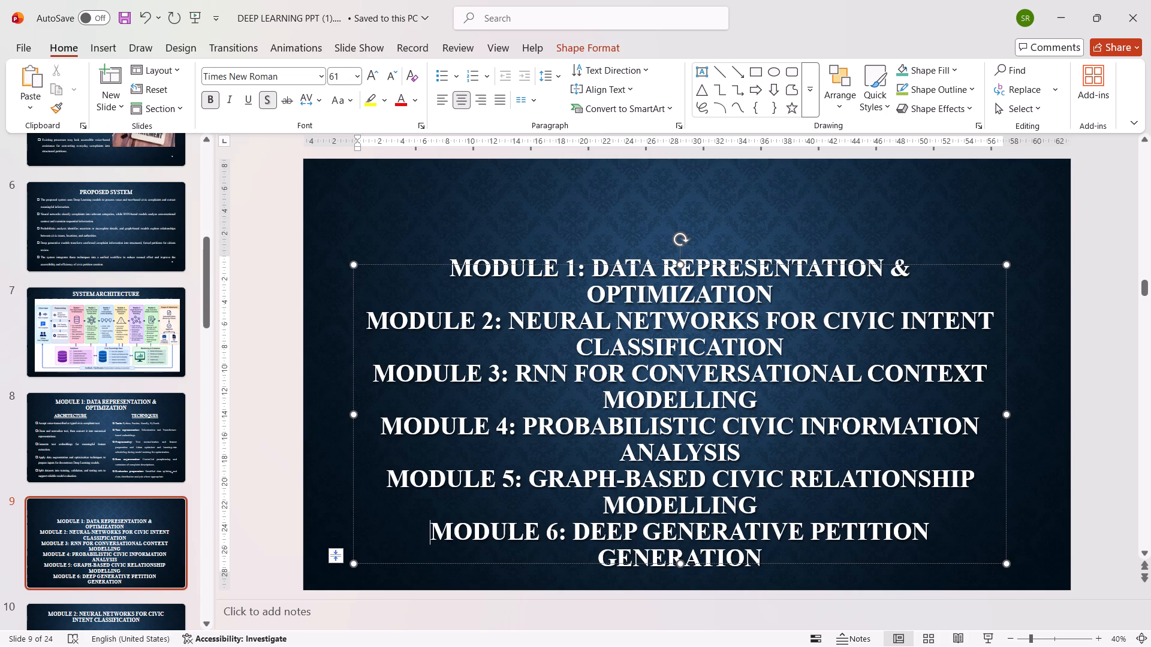
Stretch the title box on slide 9 upward until it nearly reaches the slide's top edge.
drag(680, 267, 677, 192)
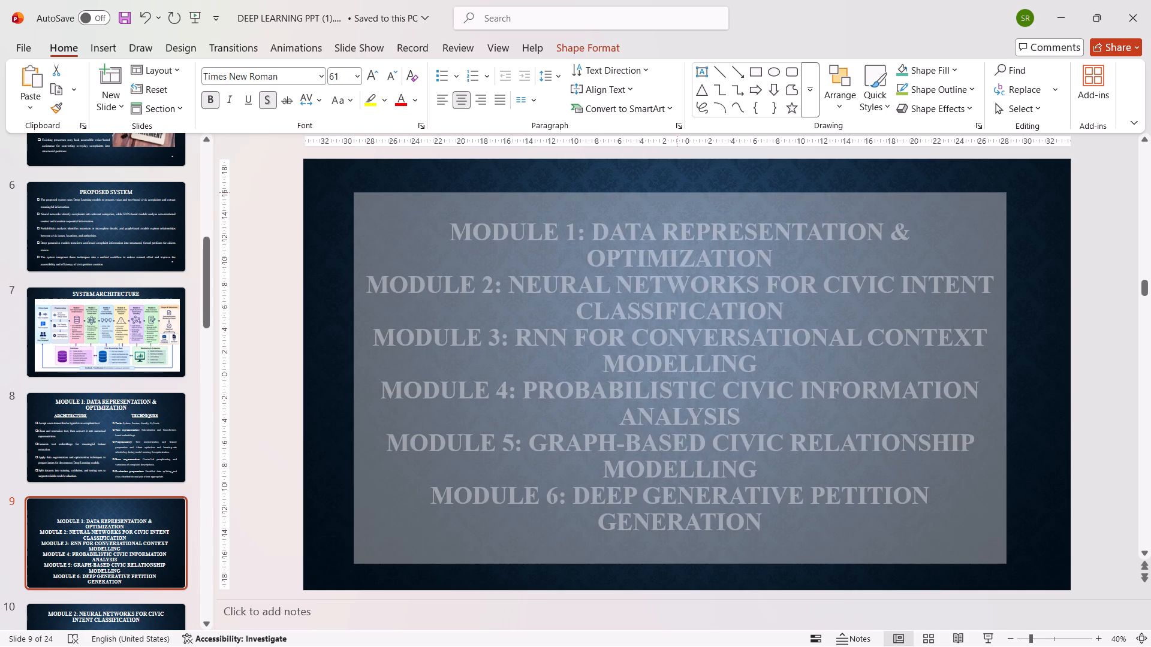
drag(677, 192, 678, 183)
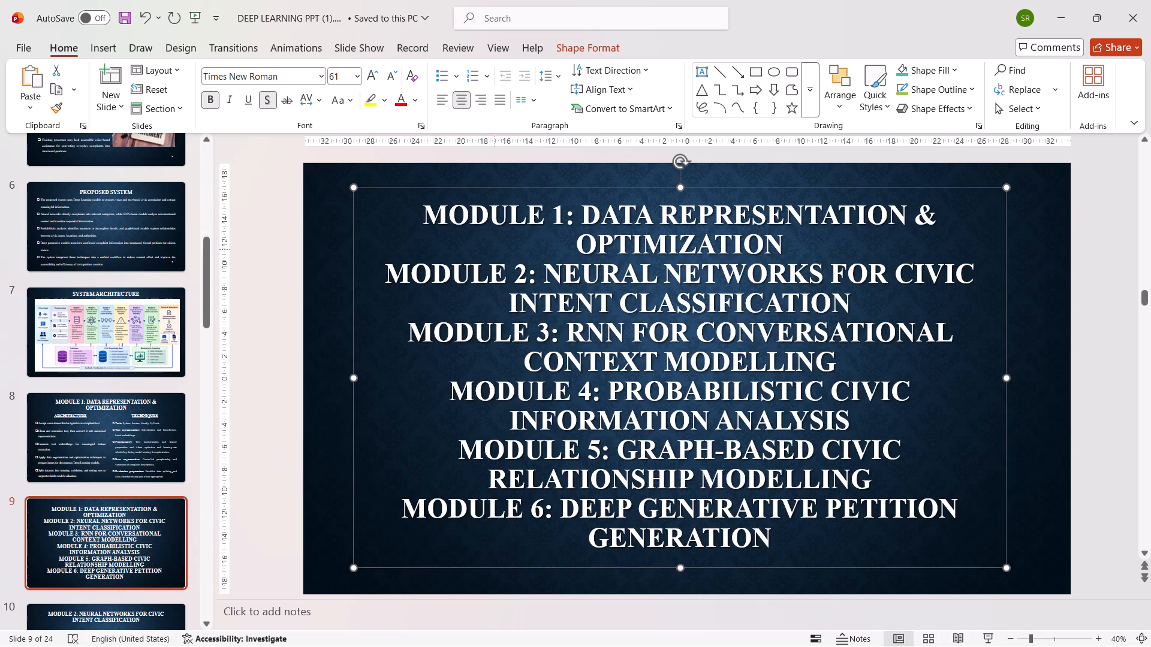
Try left alignment on all six module titles on slide 9 and change them to justified alignment.
ctrl+click(447, 252)
key(ctrl+a)
ctrl+click(541, 297)
key(ctrl+a)
triple_click(541, 297)
key(ctrl+a)
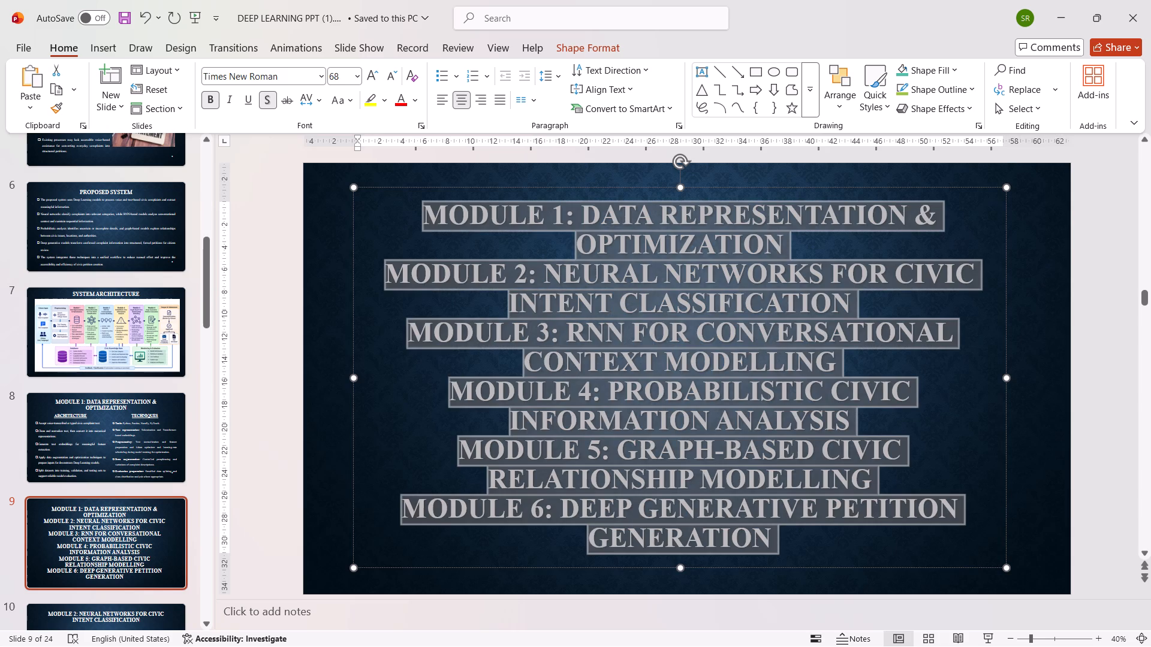
click(442, 103)
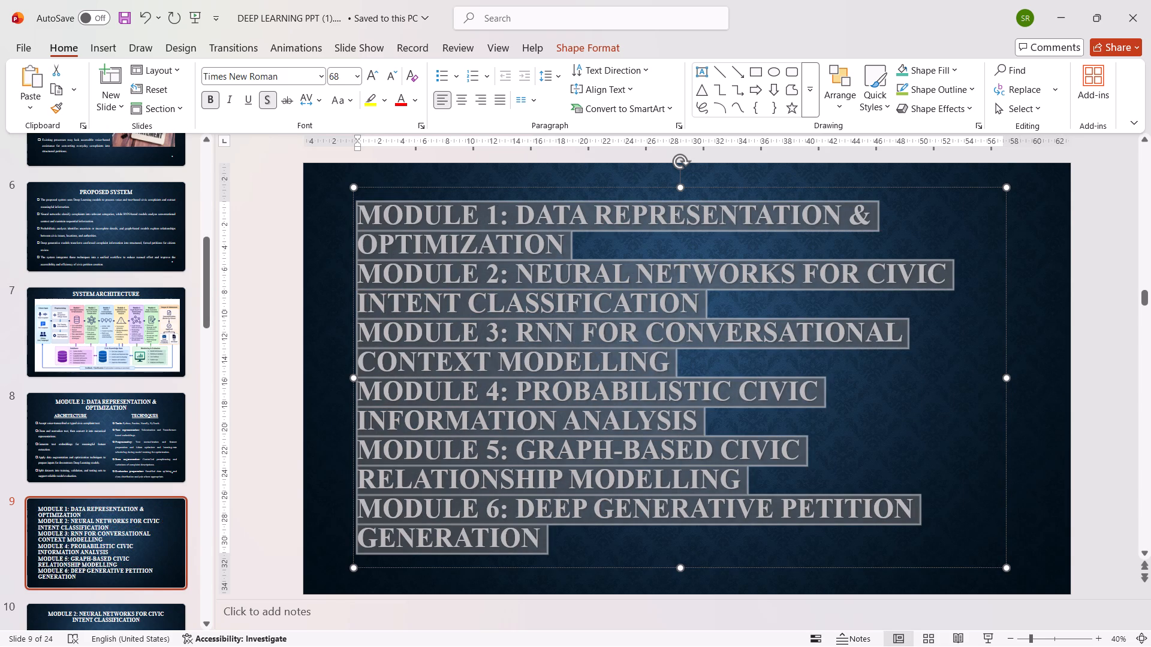
click(497, 99)
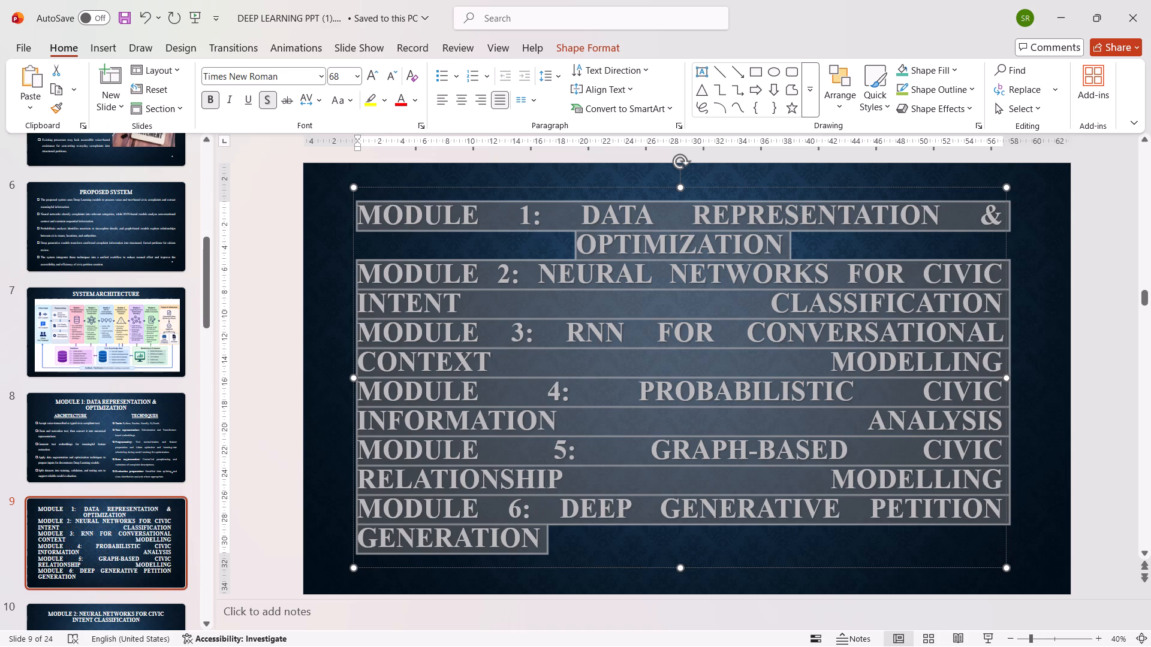
Left-align all six module titles on slide 9.
click(444, 96)
click(704, 310)
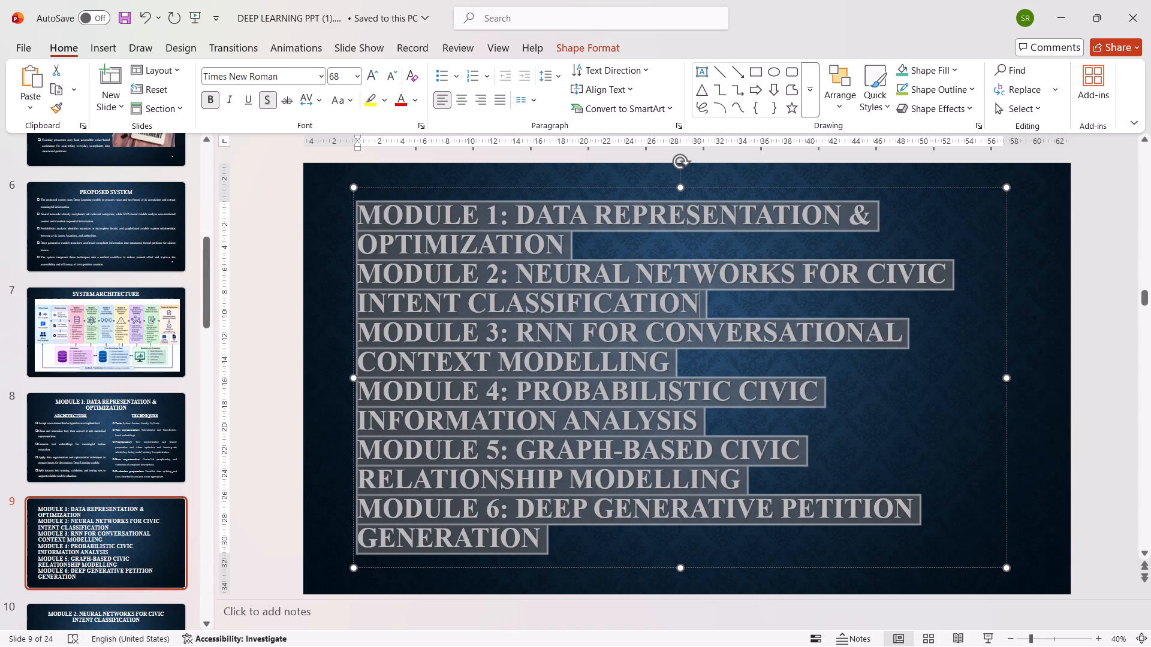
Widen the module title box on slide 9 by stretching its left edge toward the slide's left edge.
drag(355, 377, 322, 378)
click(524, 323)
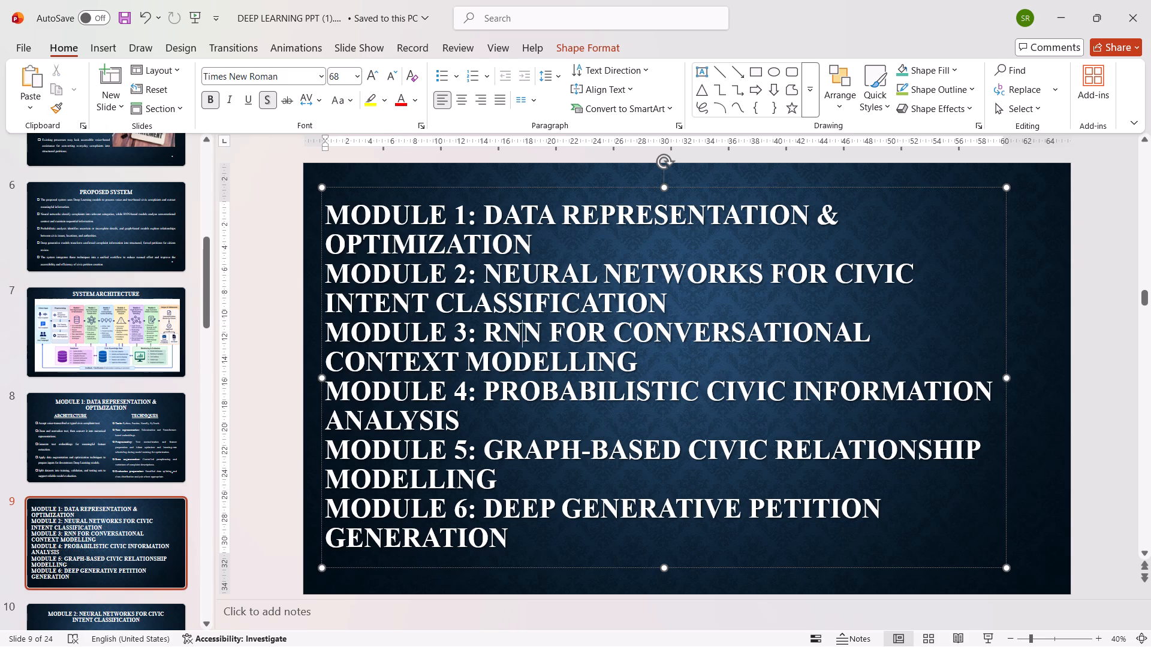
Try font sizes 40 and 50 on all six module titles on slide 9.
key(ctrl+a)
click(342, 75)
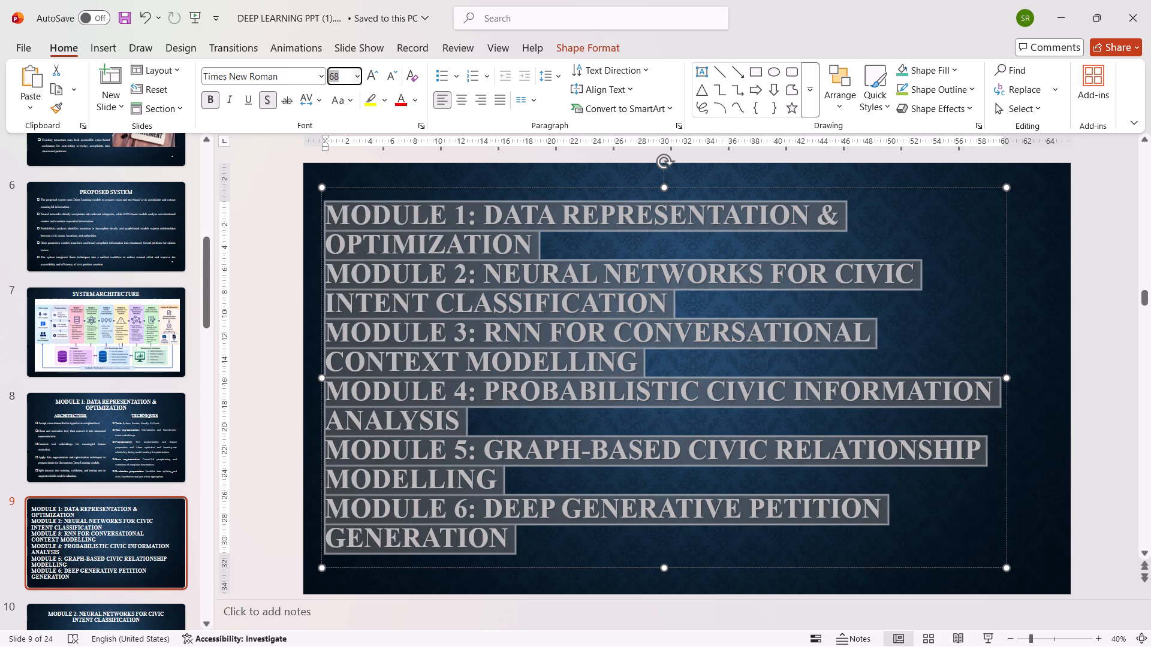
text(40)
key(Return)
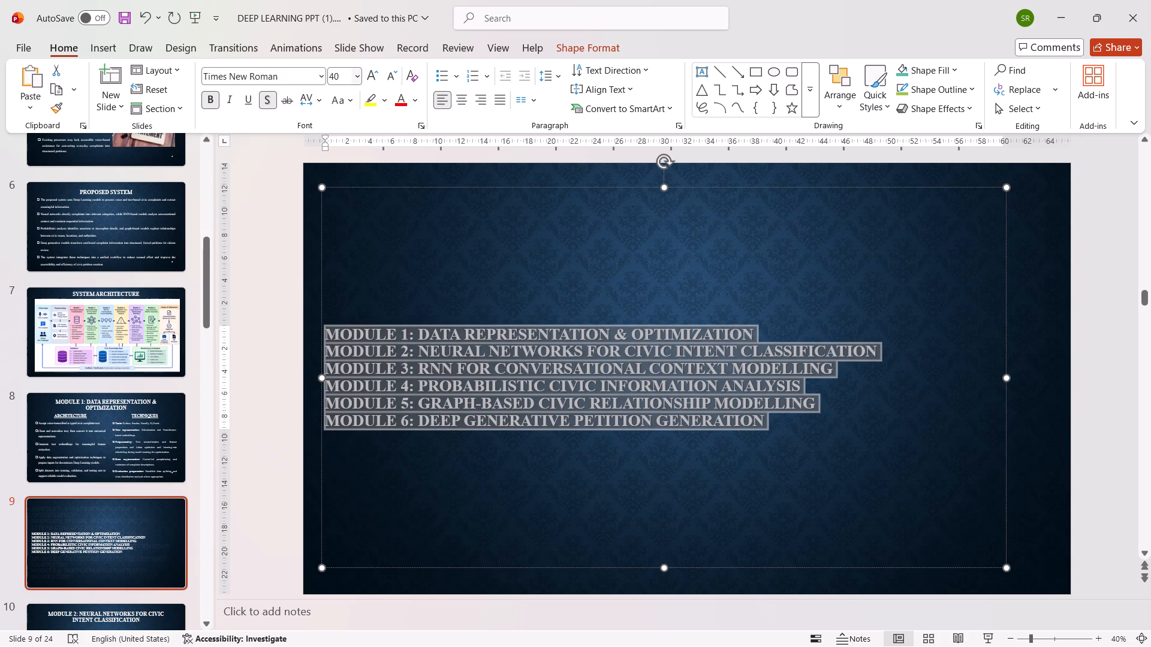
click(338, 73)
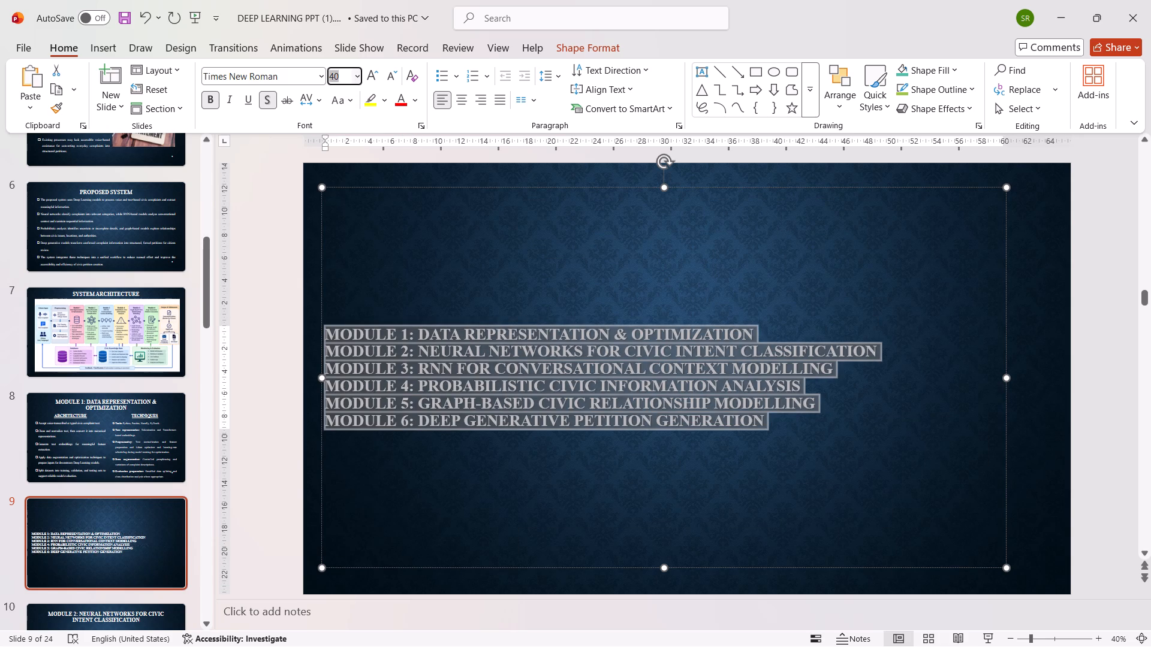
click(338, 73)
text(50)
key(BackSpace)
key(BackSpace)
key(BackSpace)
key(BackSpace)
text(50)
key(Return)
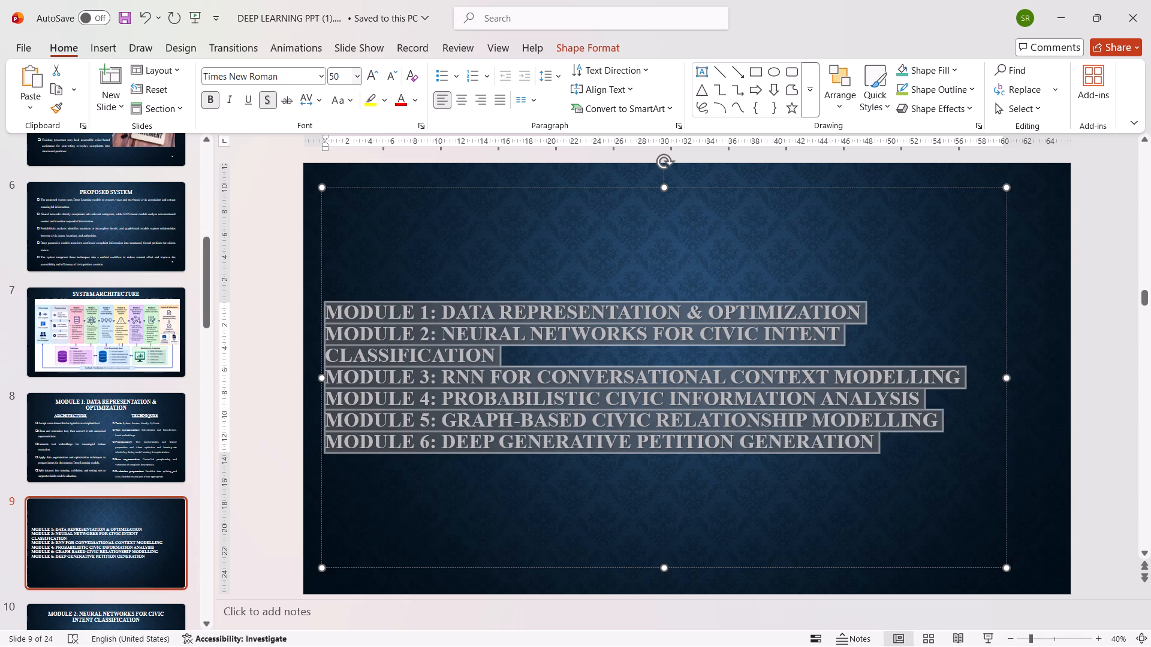
Set the font size of all six module titles on slide 9 to 55.
click(341, 77)
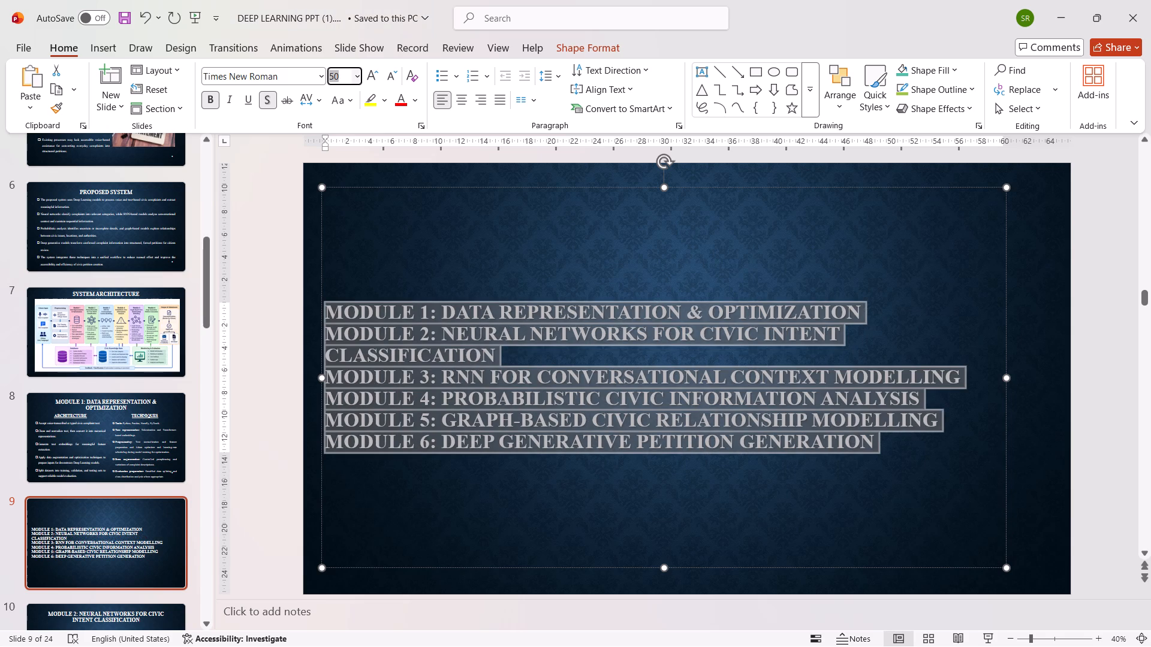
click(341, 77)
key(5)
key(5)
key(Return)
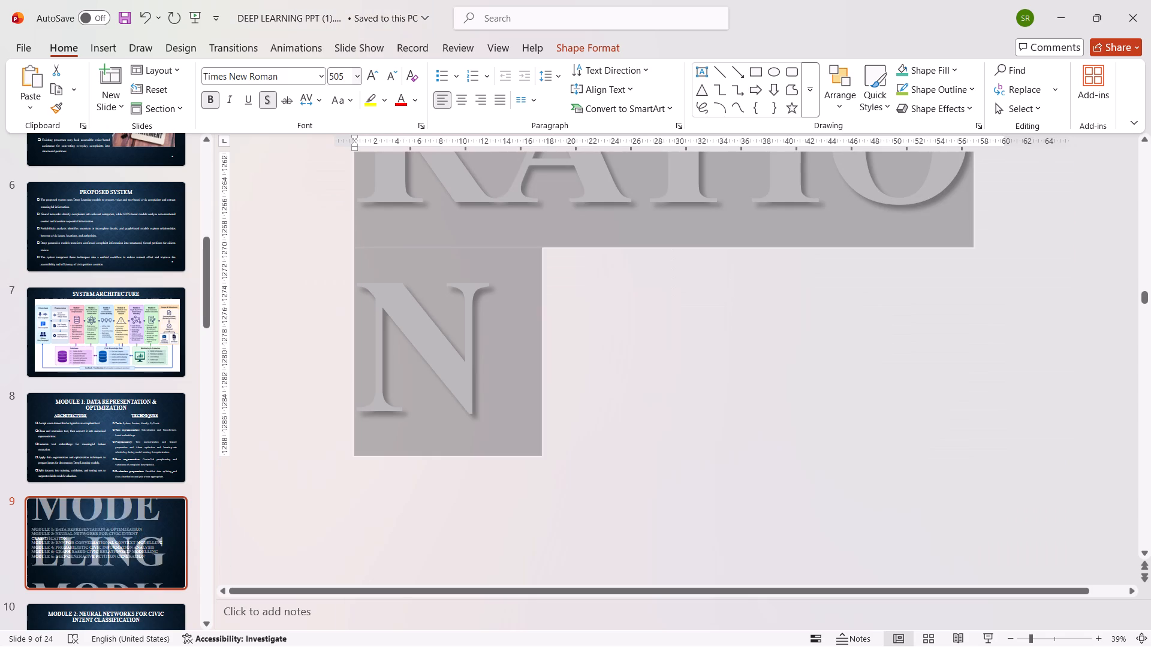
click(341, 77)
text(55)
key(Return)
click(721, 458)
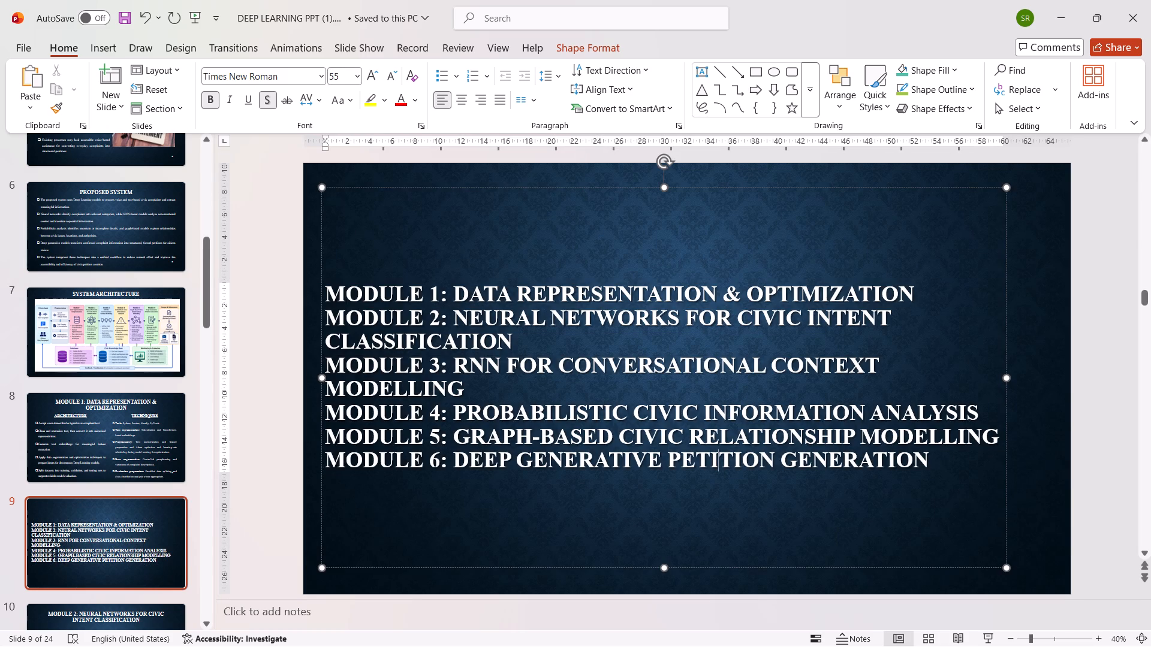
Lower the top edge of the module title box slightly to leave more room above it on slide 9.
drag(662, 188, 660, 213)
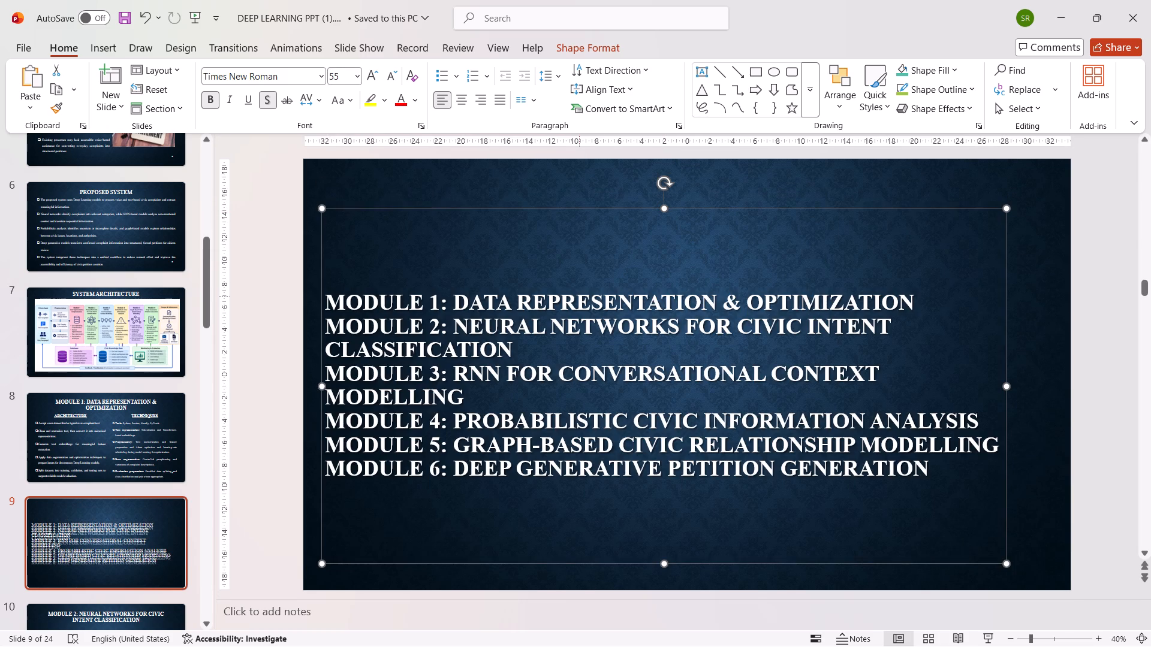
Set the line spacing of all six module titles on slide 9 to 1.5.
click(570, 343)
key(ctrl+a)
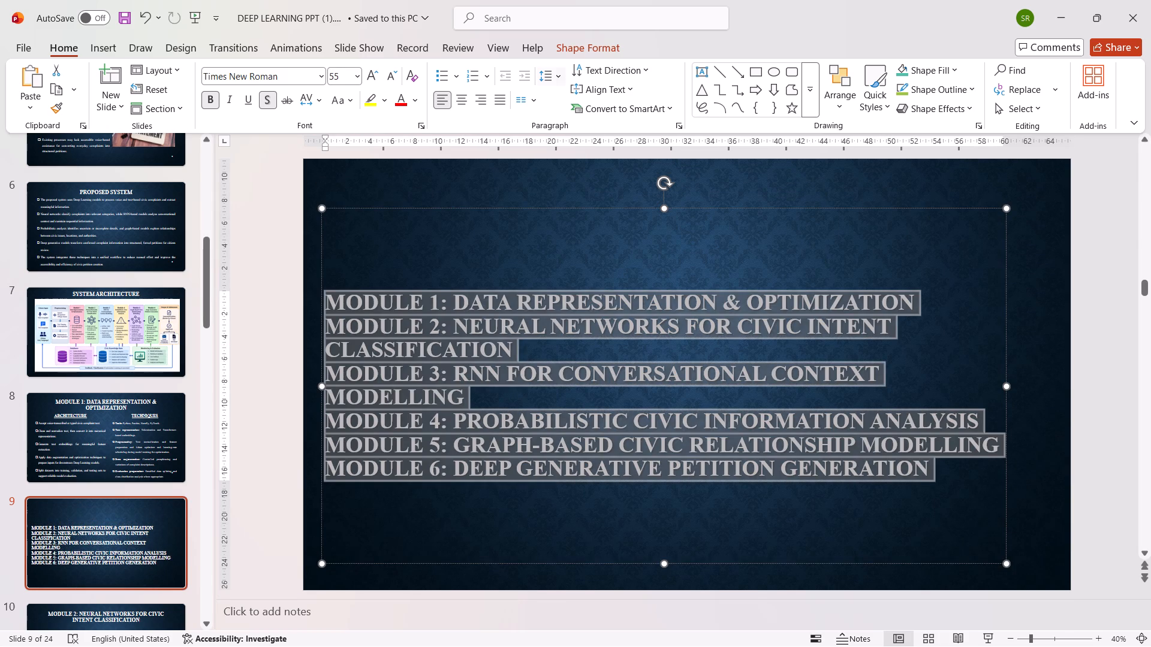
click(552, 78)
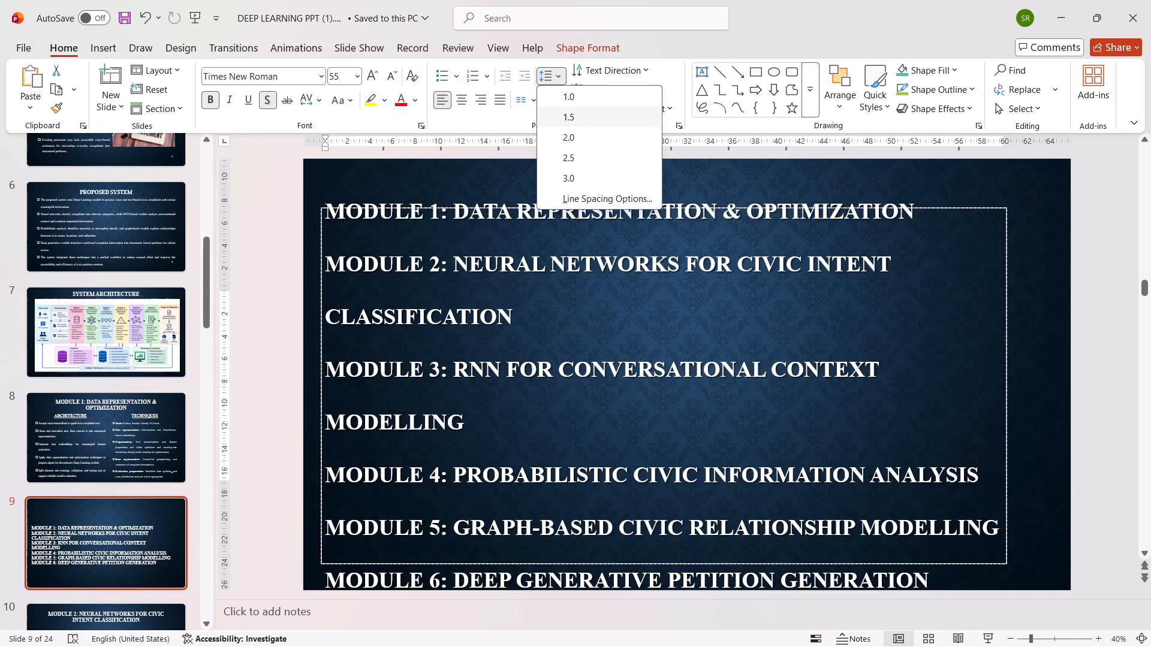
click(571, 120)
click(1034, 321)
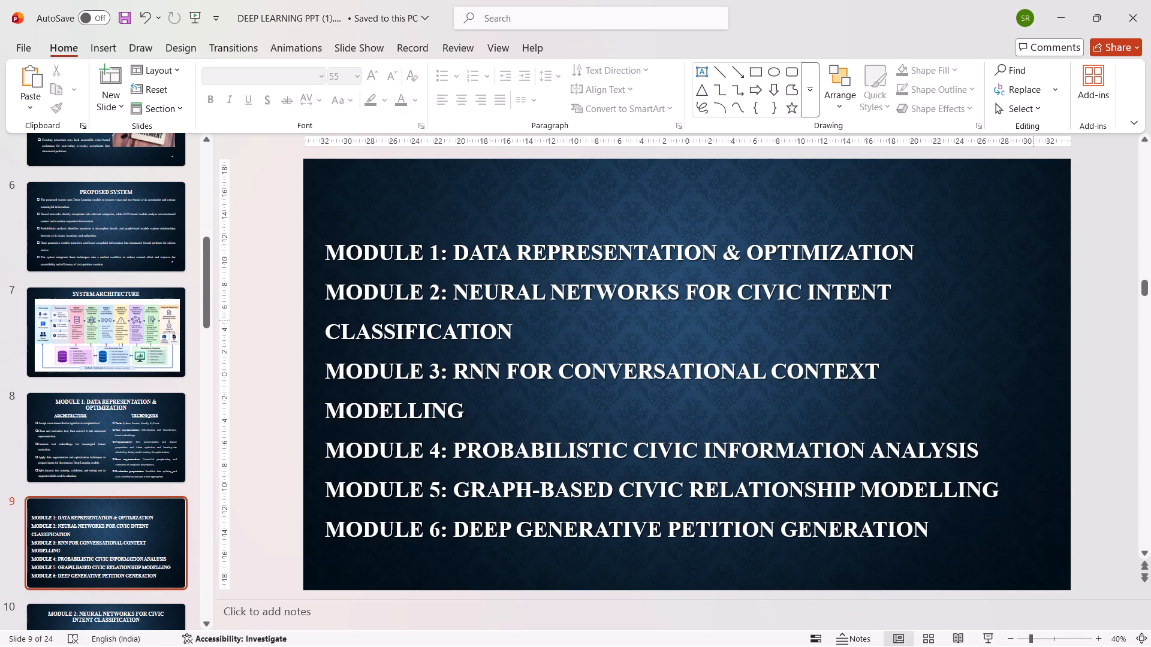
Stretch the right edge of the module title box until it nearly reaches the slide's right edge.
click(739, 356)
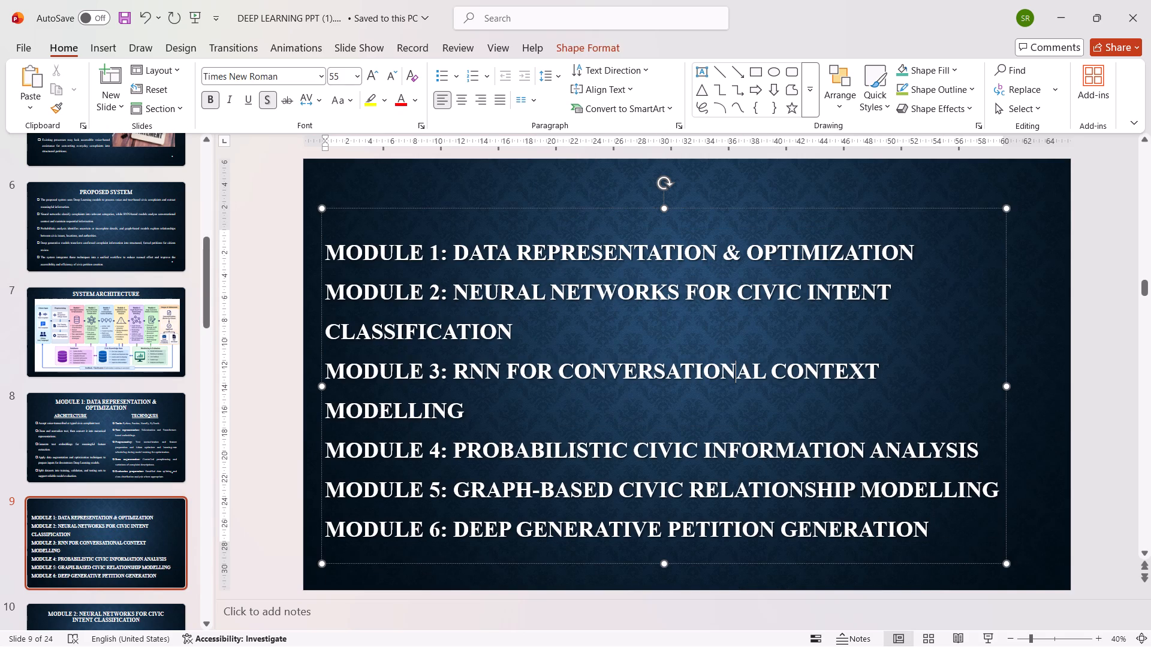
drag(1005, 386, 1042, 390)
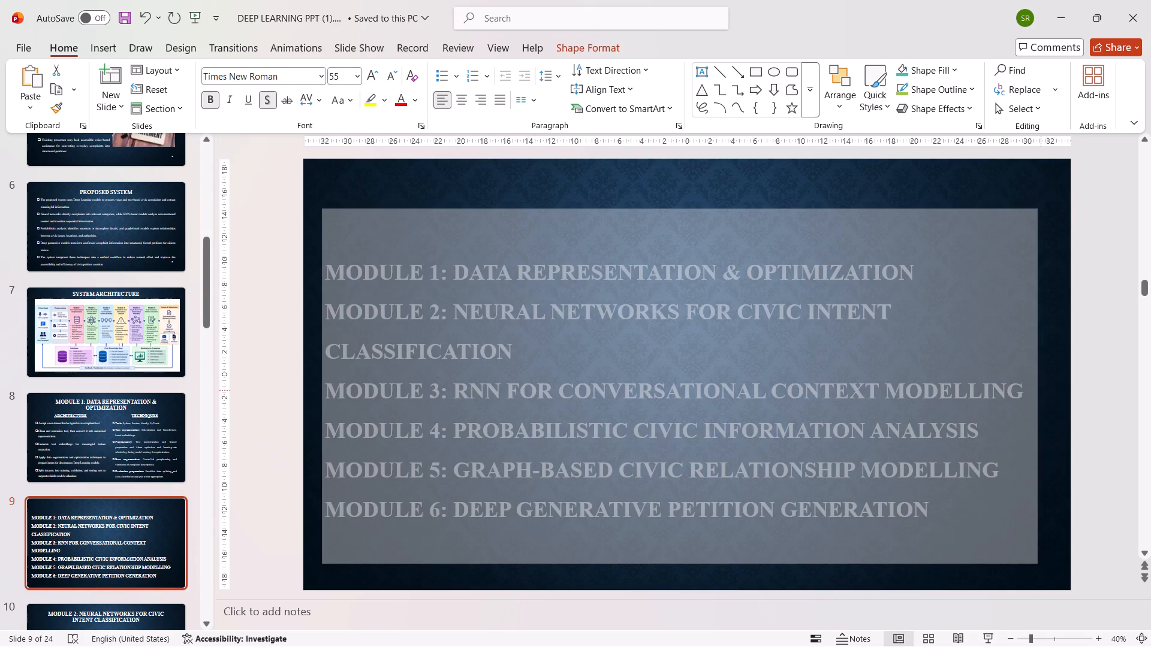
drag(1042, 390, 1061, 392)
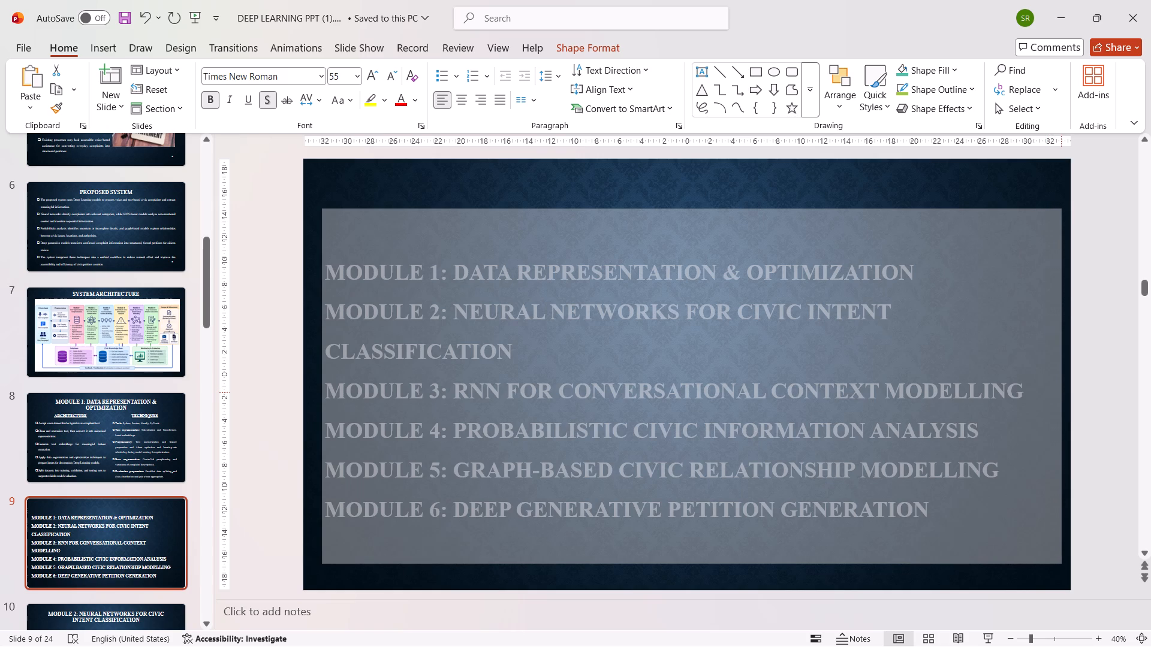
drag(1061, 392, 1062, 392)
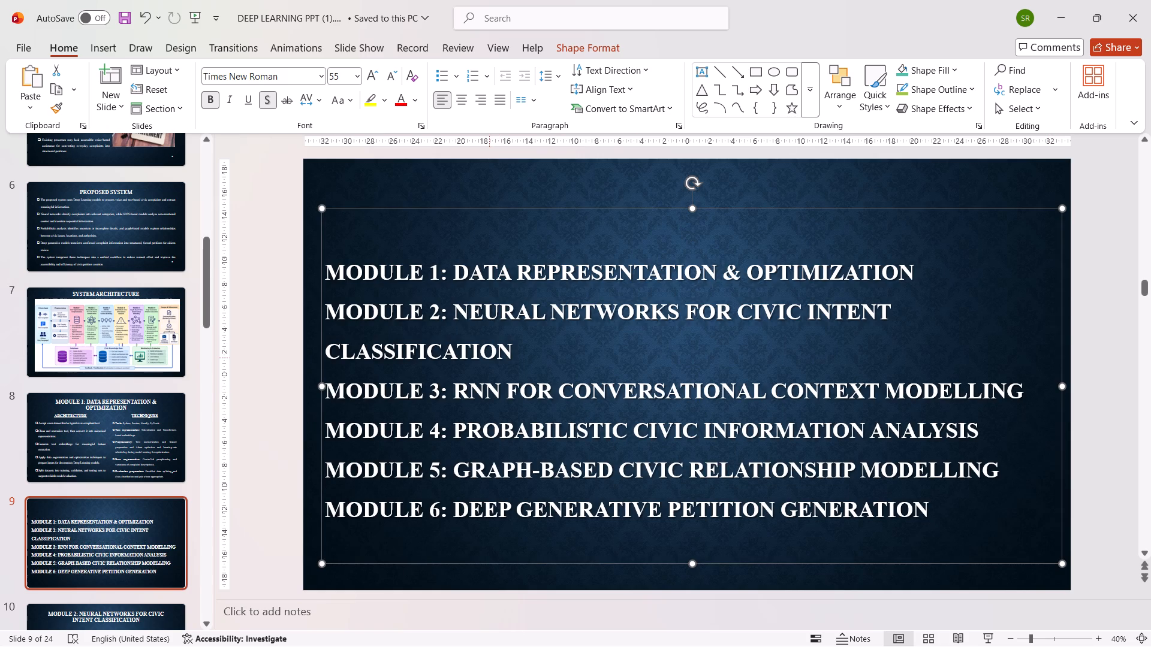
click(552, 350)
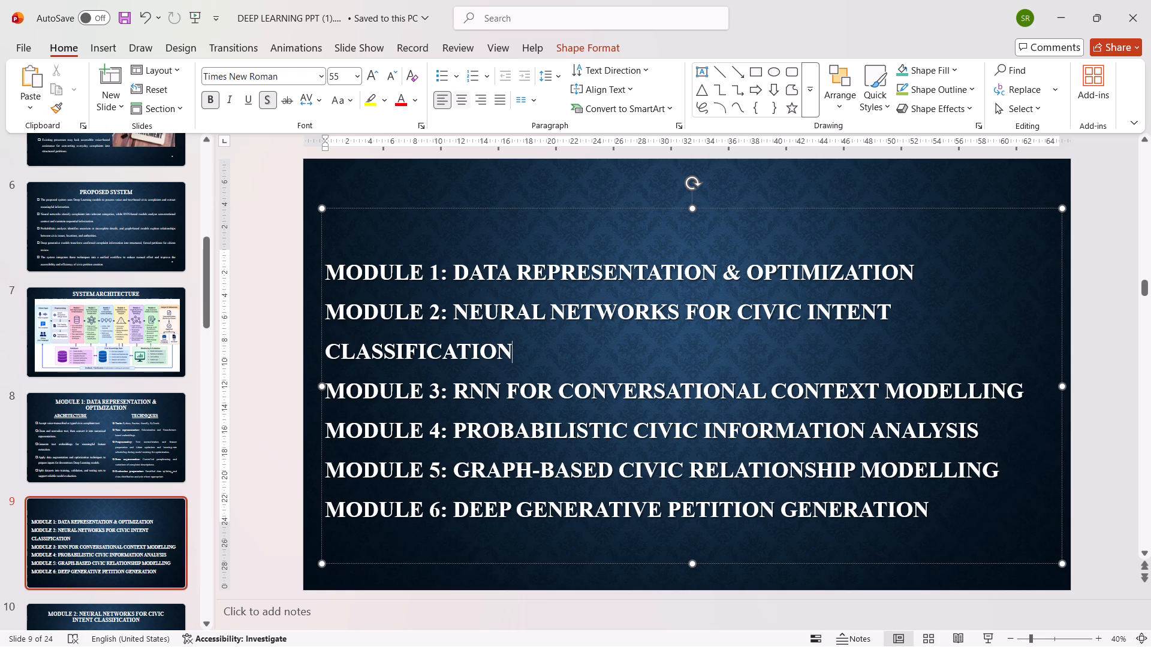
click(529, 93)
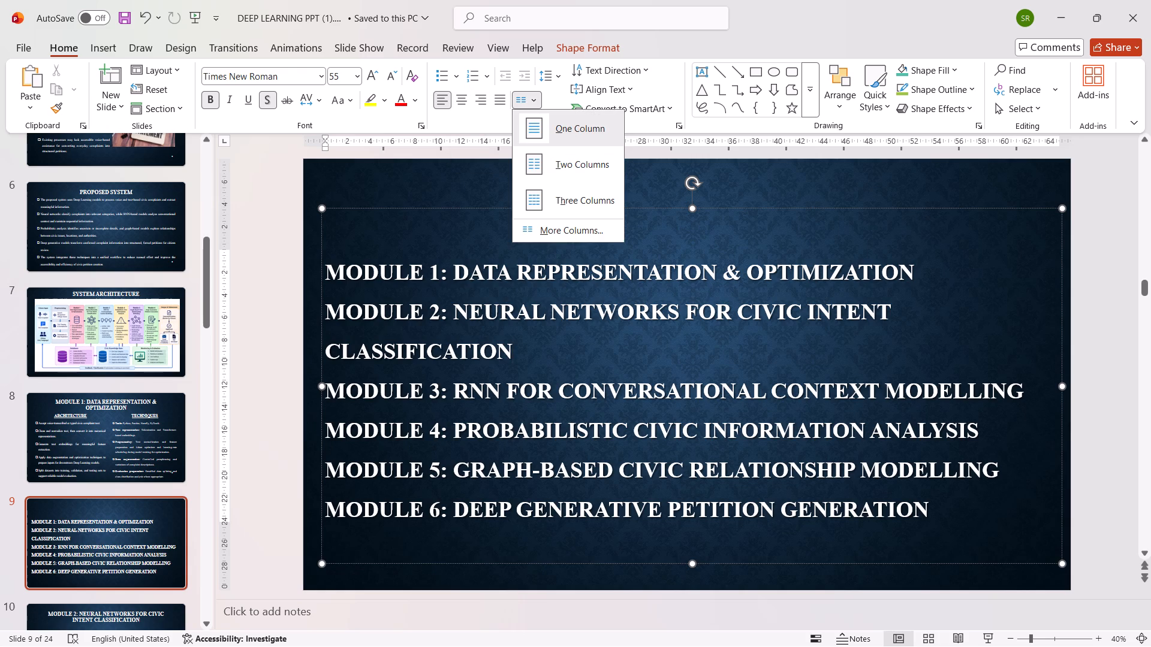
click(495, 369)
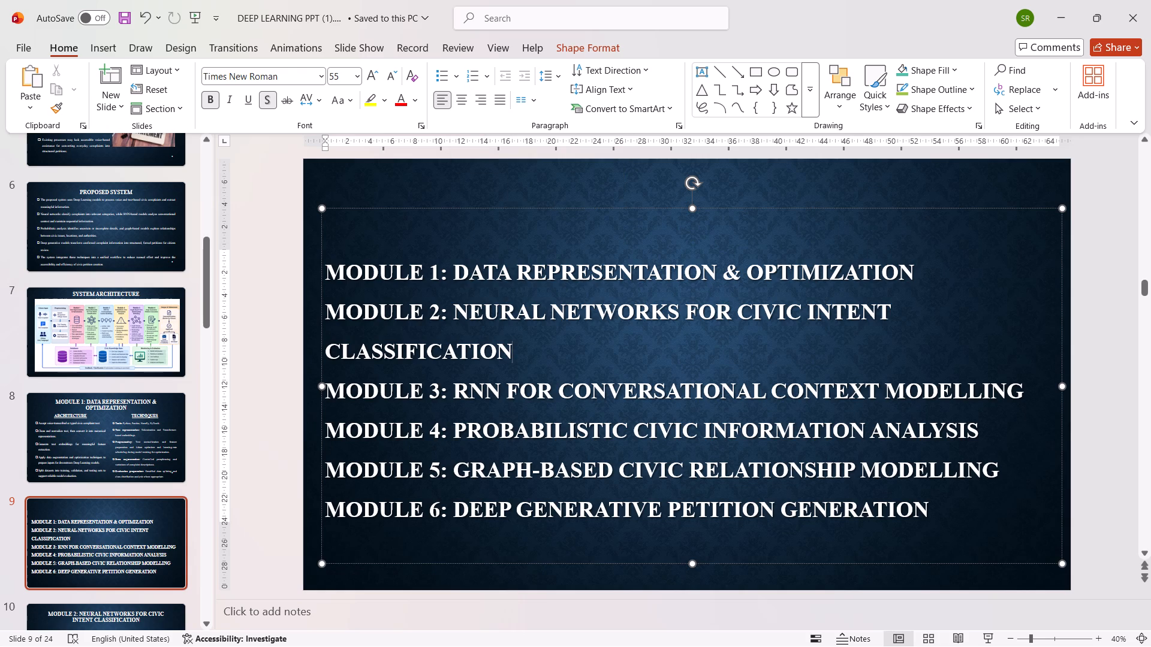
Indent the wrapped word "CLASSIFICATION" in the Module 2 title so that it lines up beneath "NEURAL".
click(330, 353)
key(space)
key(space)
key(space)
key(space)
key(space)
key(space)
key(space)
key(space)
key(space)
key(Tab)
key(Tab)
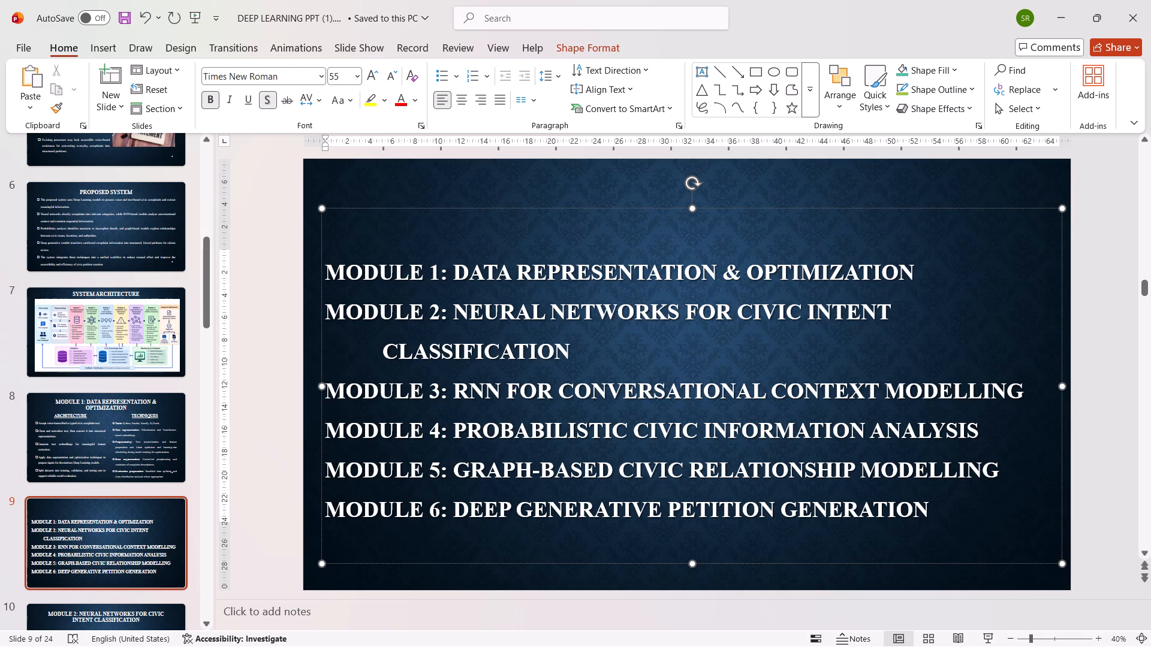
key(Tab)
key(space)
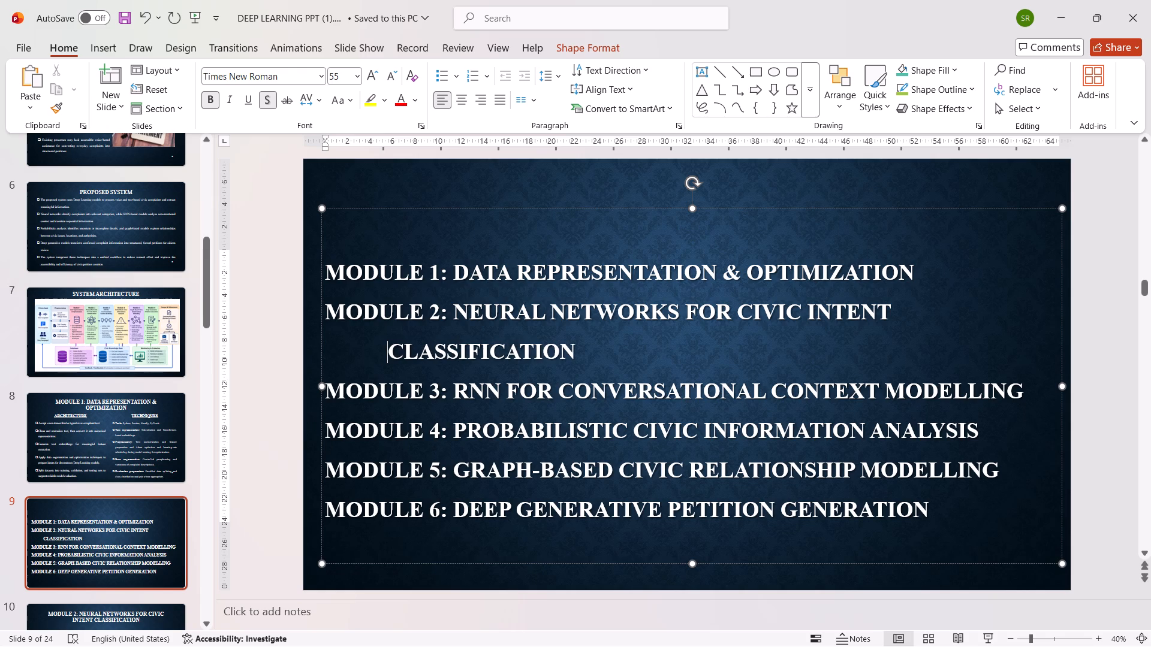
key(space)
key(space)
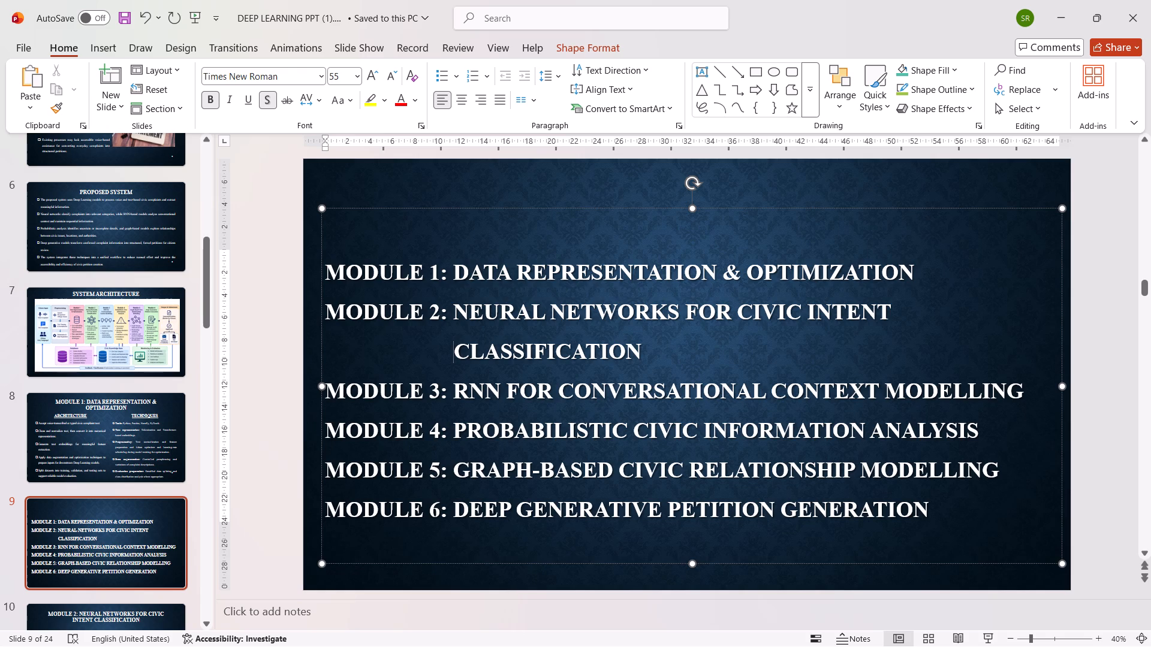
Extend the module title box slightly upward and centre it horizontally on slide 9, keeping free space above the titles.
click(388, 245)
key(Up)
drag(690, 210, 685, 211)
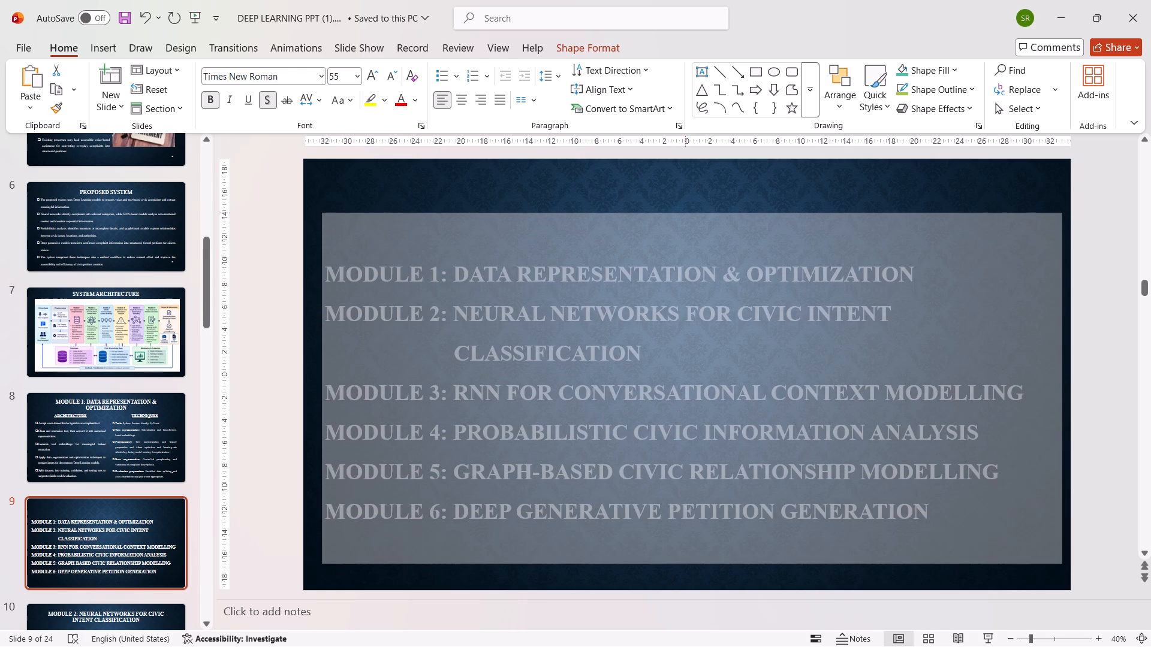
drag(685, 211, 687, 201)
drag(670, 199, 668, 194)
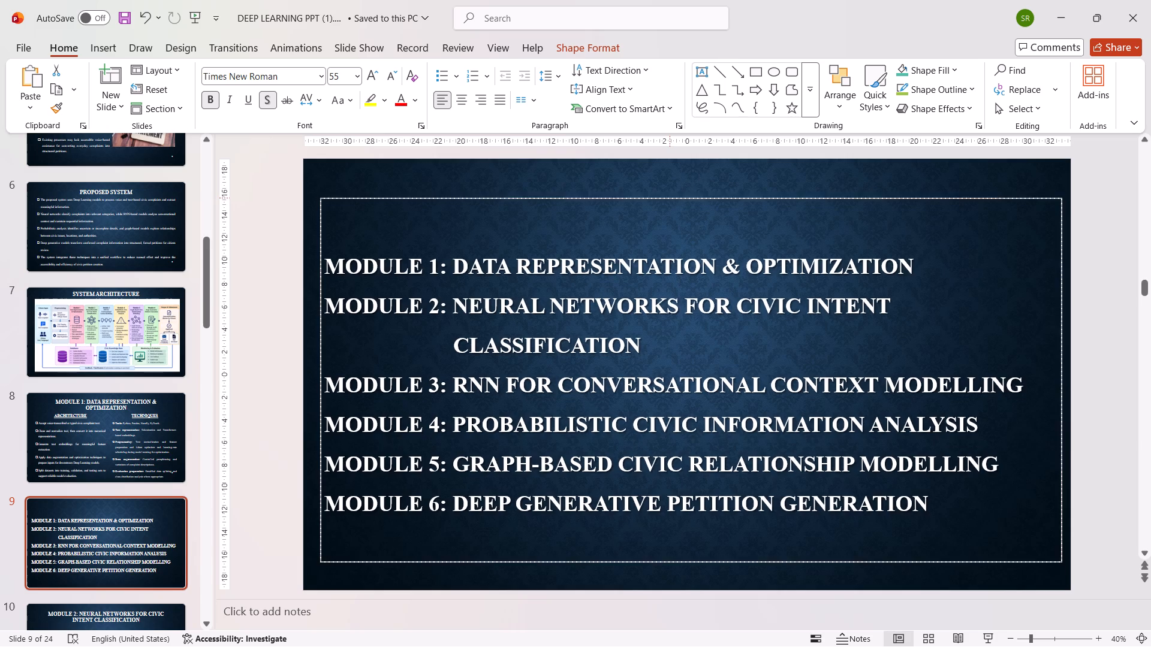
drag(668, 194, 667, 162)
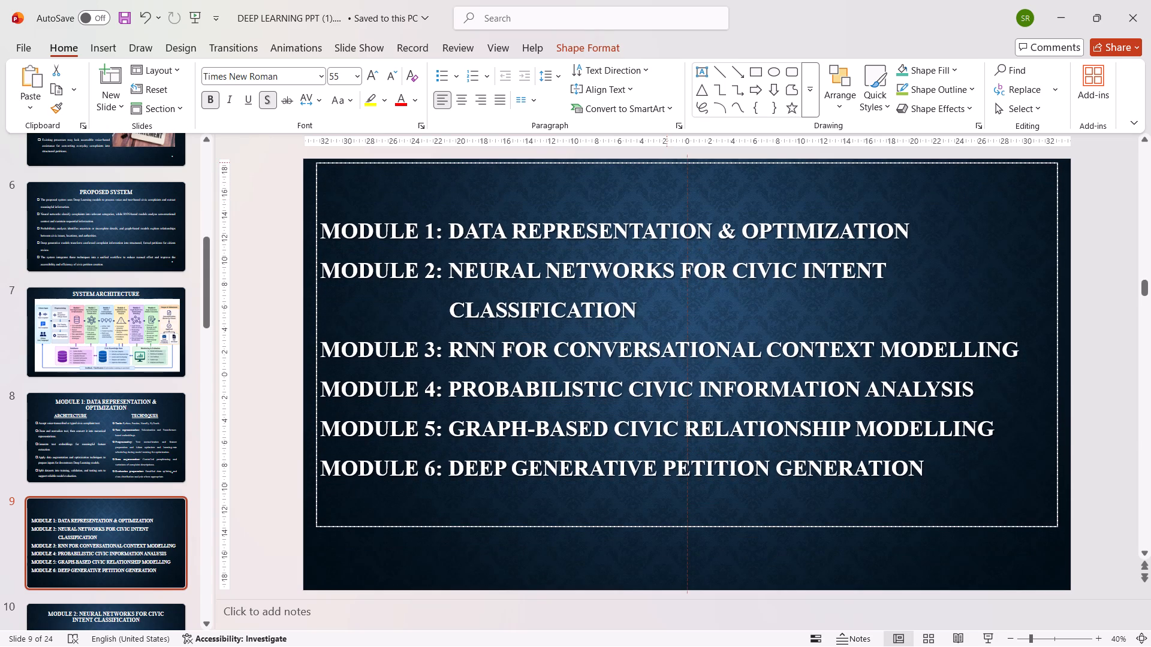
drag(667, 162, 664, 206)
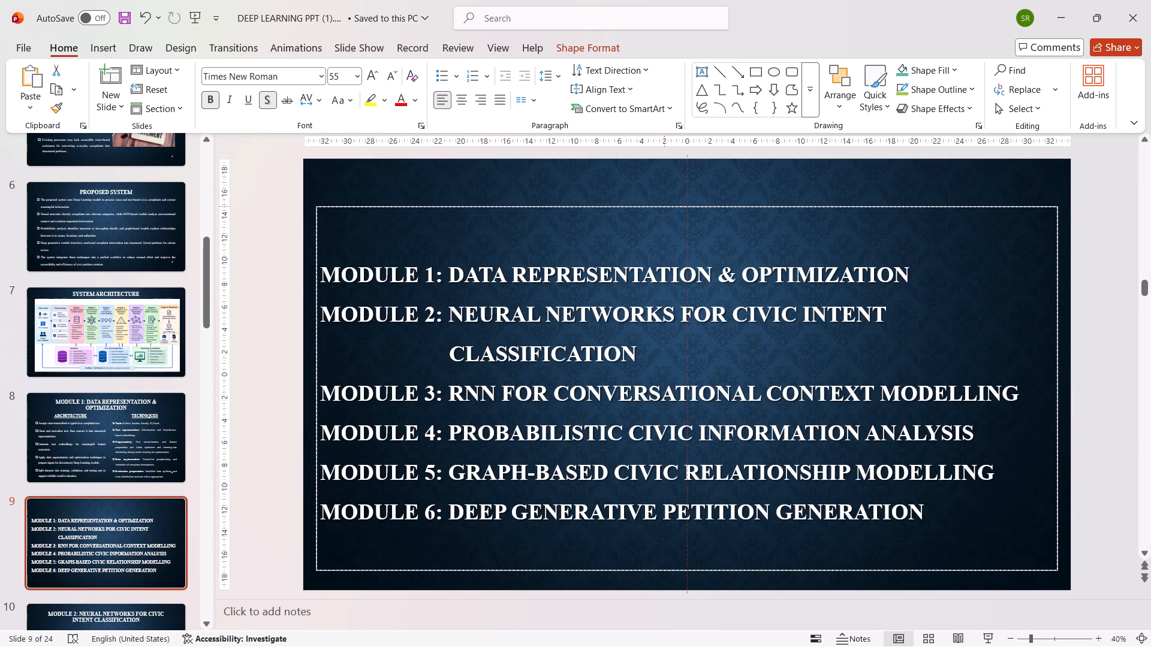
drag(664, 206, 666, 207)
click(459, 166)
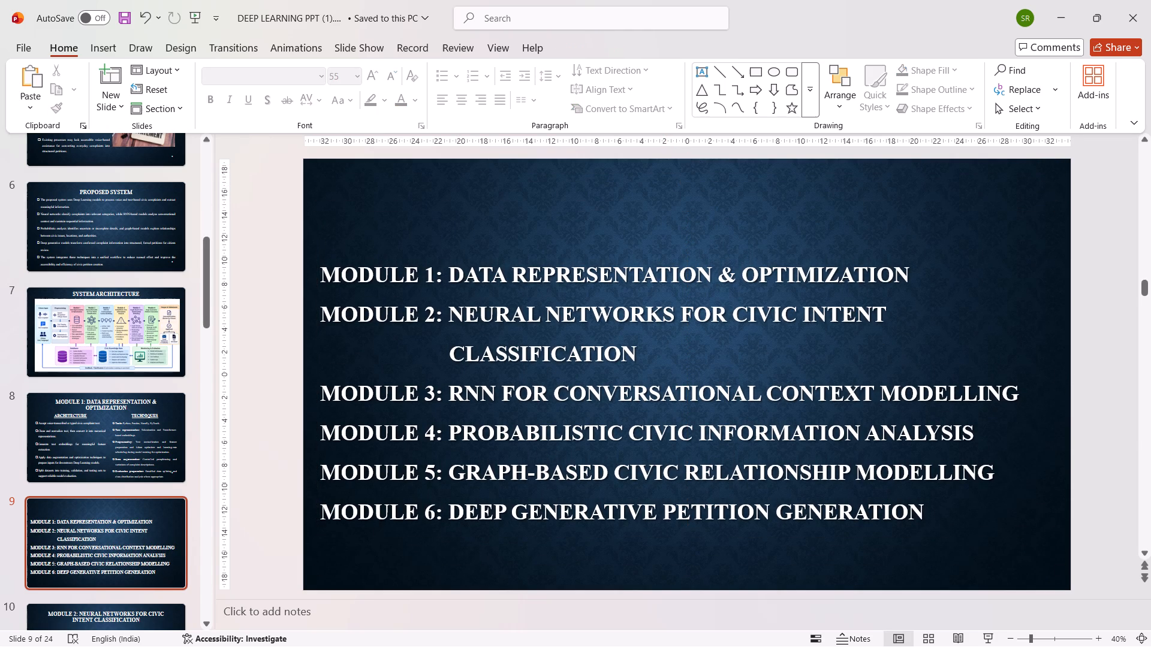
Add a text box in the free space above the module titles on slide 9 containing the heading "Modules".
click(701, 73)
drag(444, 176, 706, 220)
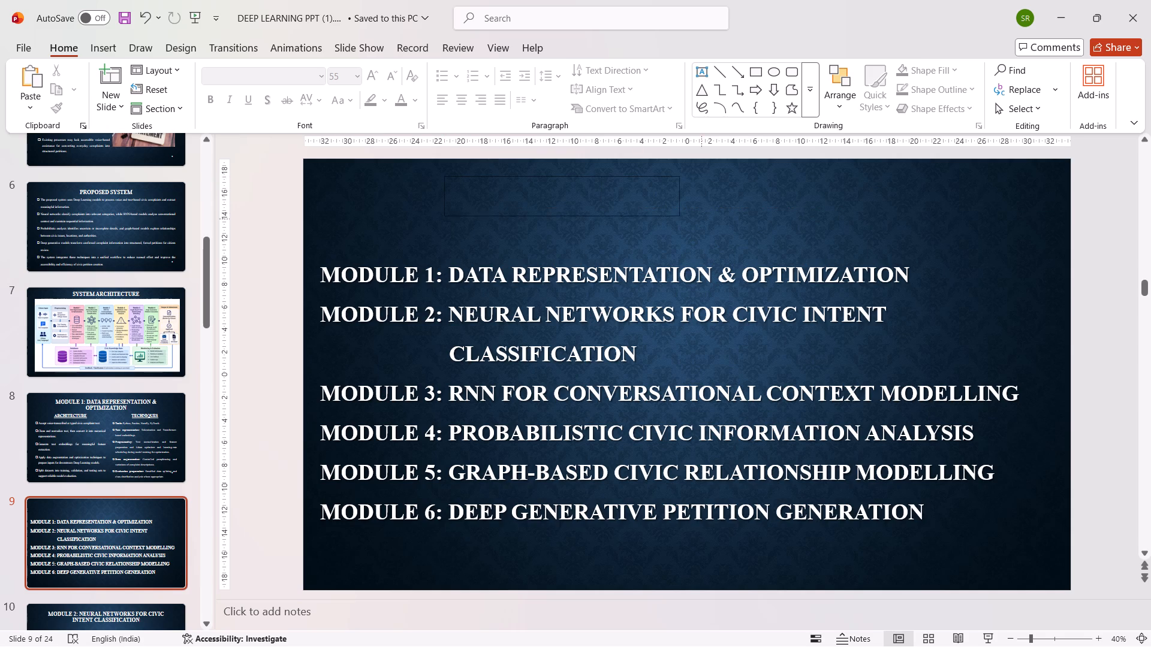
drag(706, 220, 813, 241)
click(610, 222)
text(MOdules)
key(space)
key(BackSpace)
key(BackSpace)
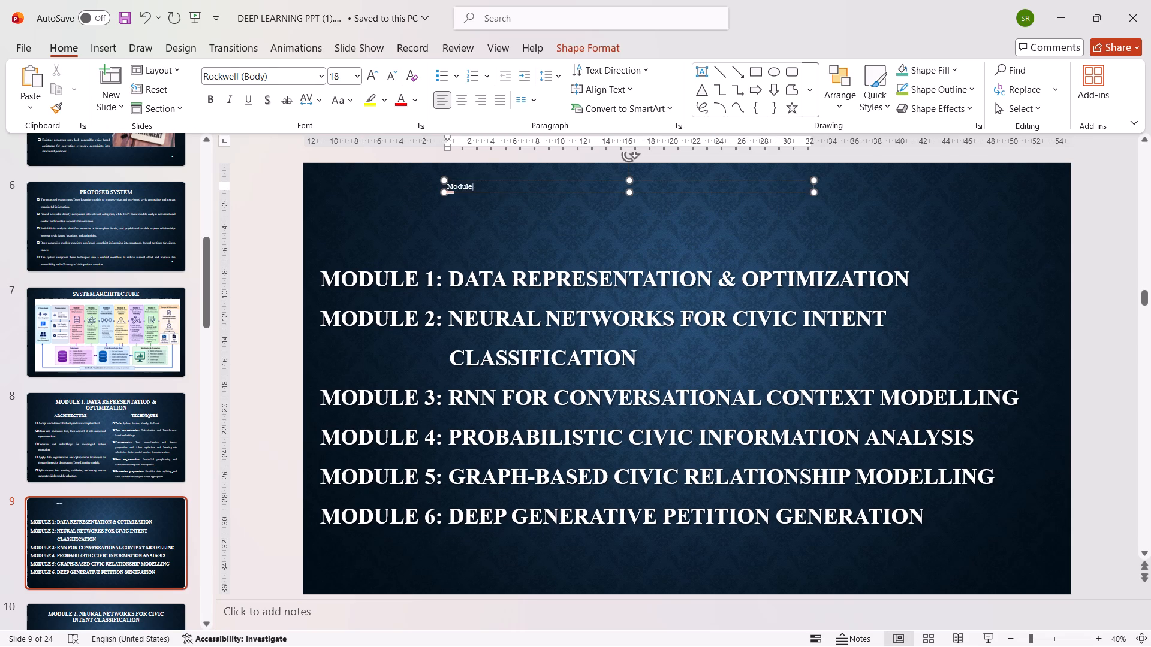
key(BackSpace)
key(BackSpace)
key(BackSpace)
key(BackSpace)
key(BackSpace)
text(odules)
Enlarge the "Modules" heading text to font size 166.
key(ctrl+a)
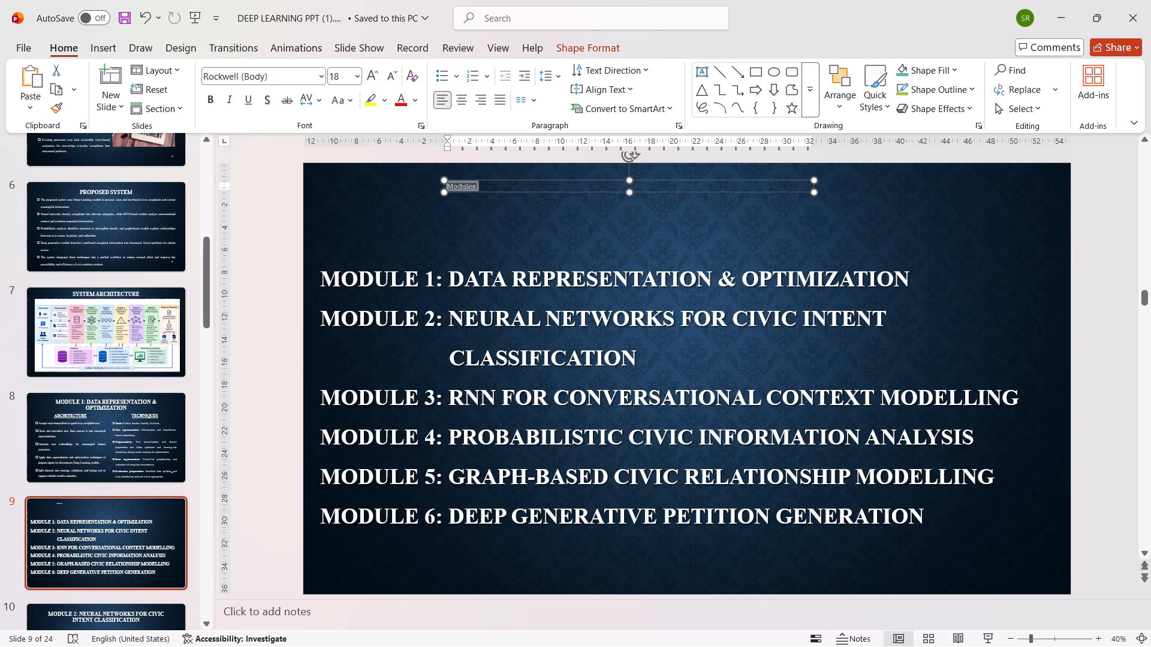
key(ctrl+bracketright)
key(ctrl+bracketright)
key(ctrl+bracketright)
key(ctrl+bracketright)
key(ctrl+bracketright)
key(ctrl+bracketright)
key(ctrl+bracketright)
key(ctrl+bracketright)
key(ctrl+bracketright)
key(ctrl+bracketright)
key(ctrl+bracketright)
key(ctrl+bracketright)
key(ctrl+bracketright)
key(ctrl+bracketright)
key(ctrl+bracketright)
key(ctrl+bracketright)
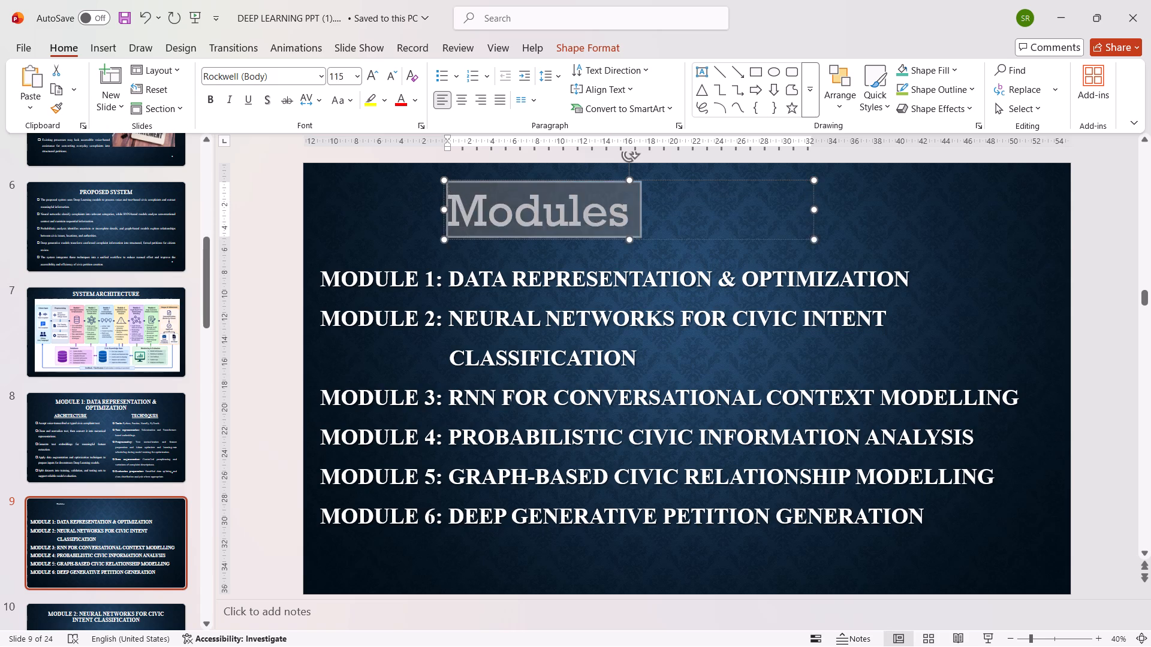
key(ctrl+bracketright)
key(ctrl+bracketright)
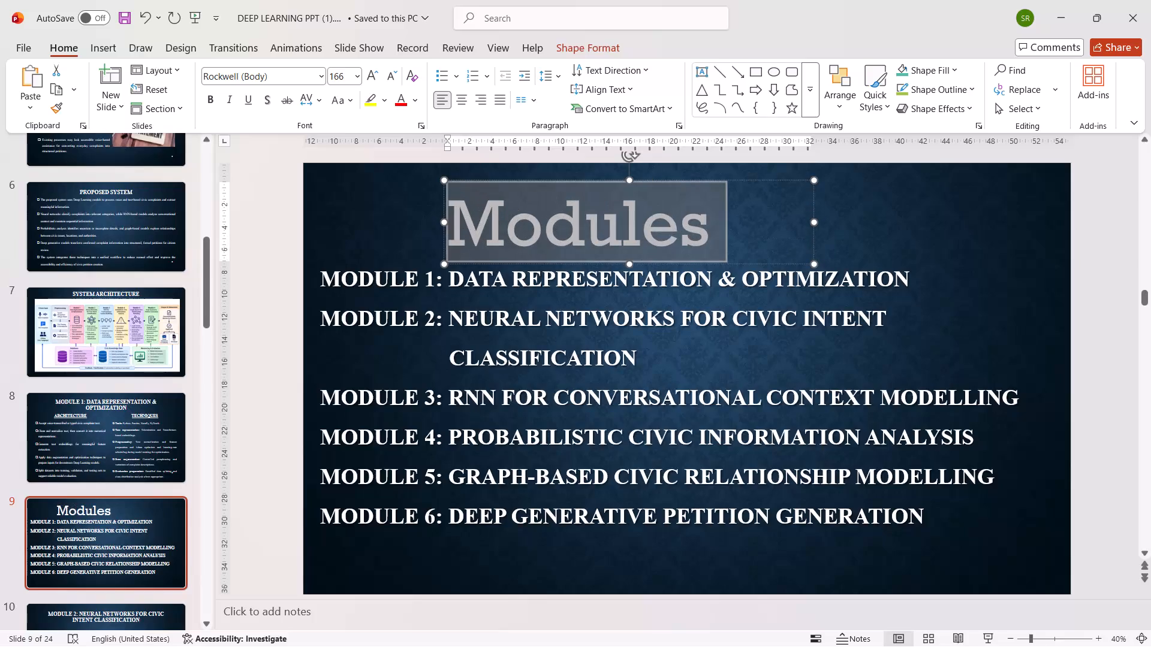
Change the font of the "Modules" heading to Times New Roman.
click(614, 231)
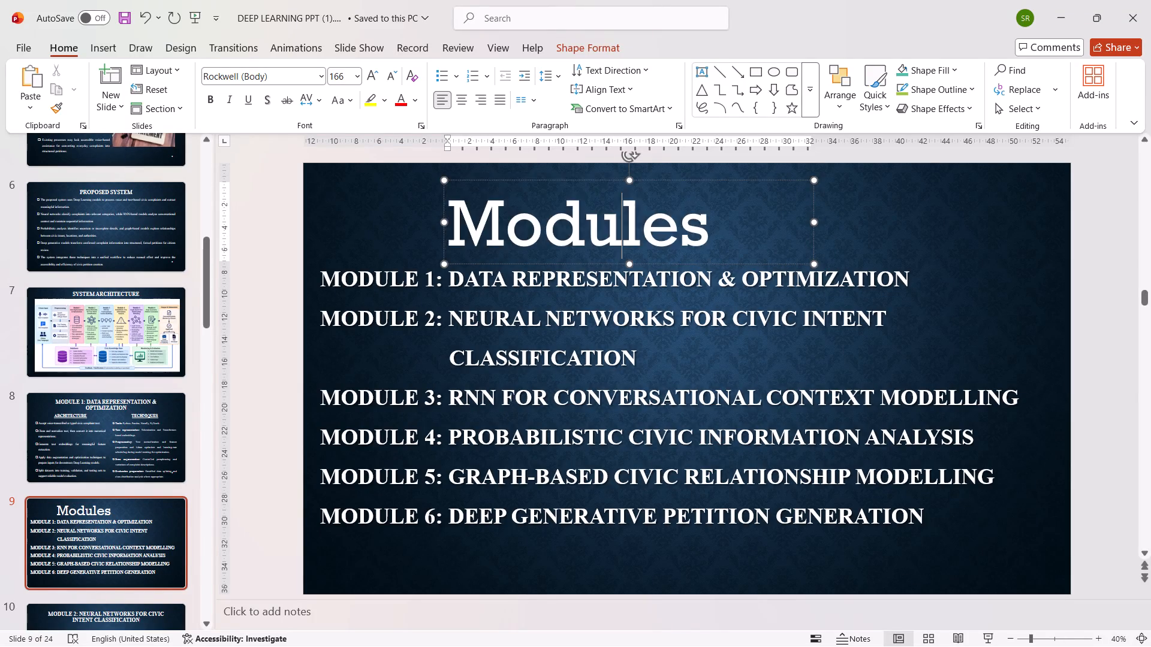
key(ctrl+a)
click(278, 83)
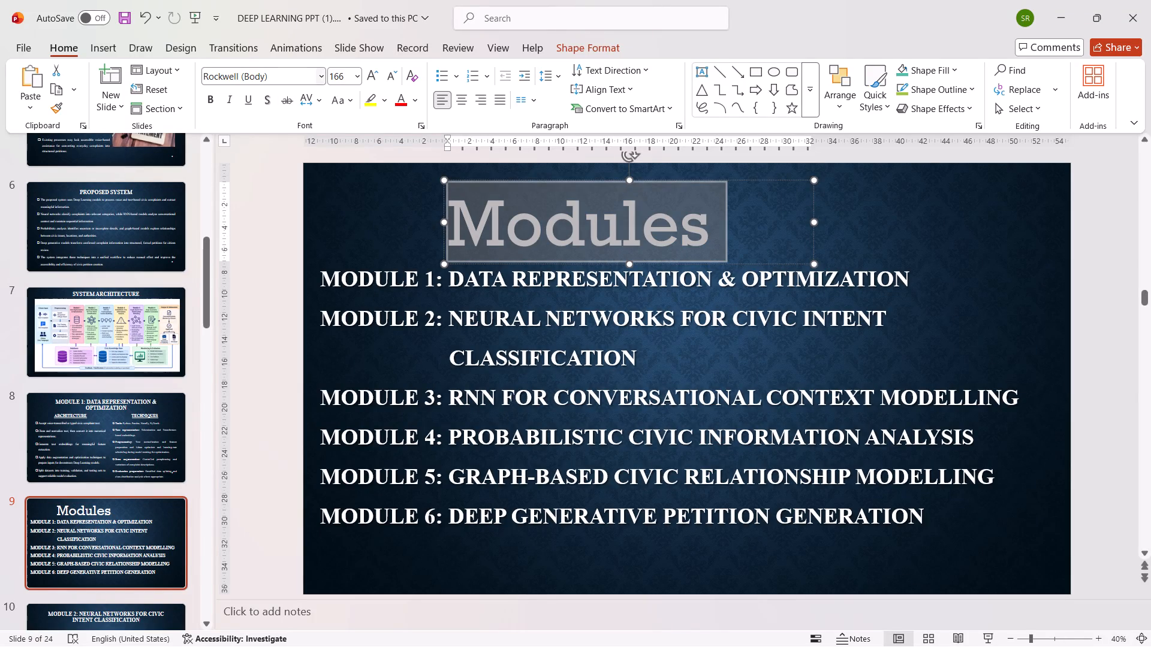
click(272, 75)
text(times)
key(Return)
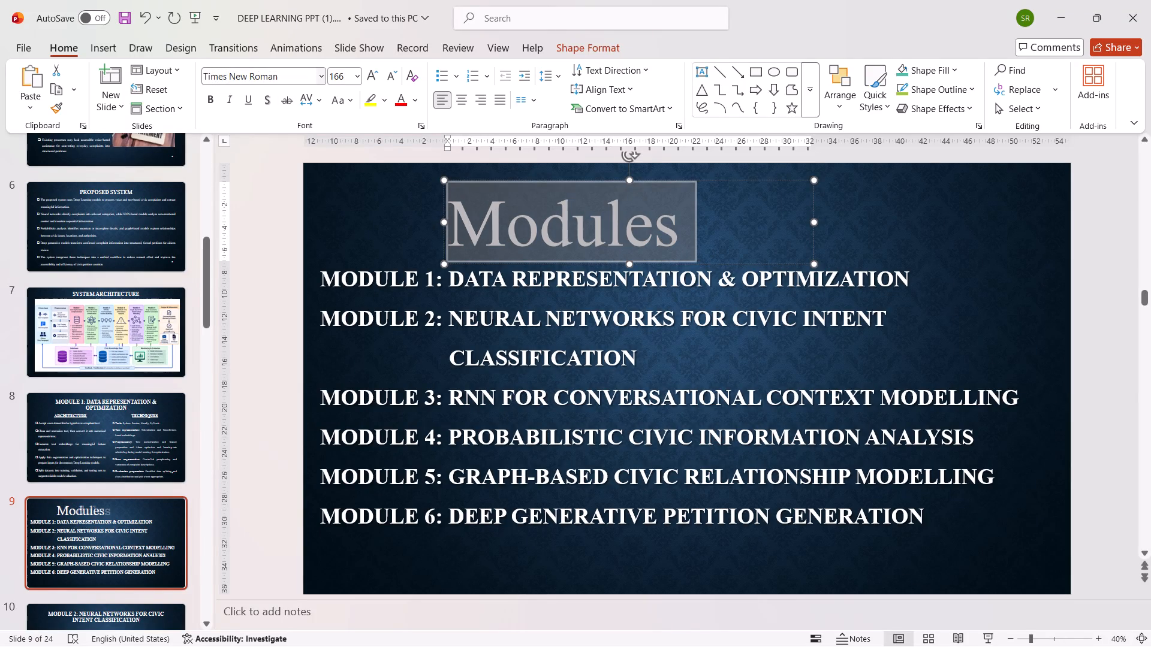
Narrow the "Modules" heading box from its right edge so it fits closely around the word on one line.
drag(813, 221, 760, 220)
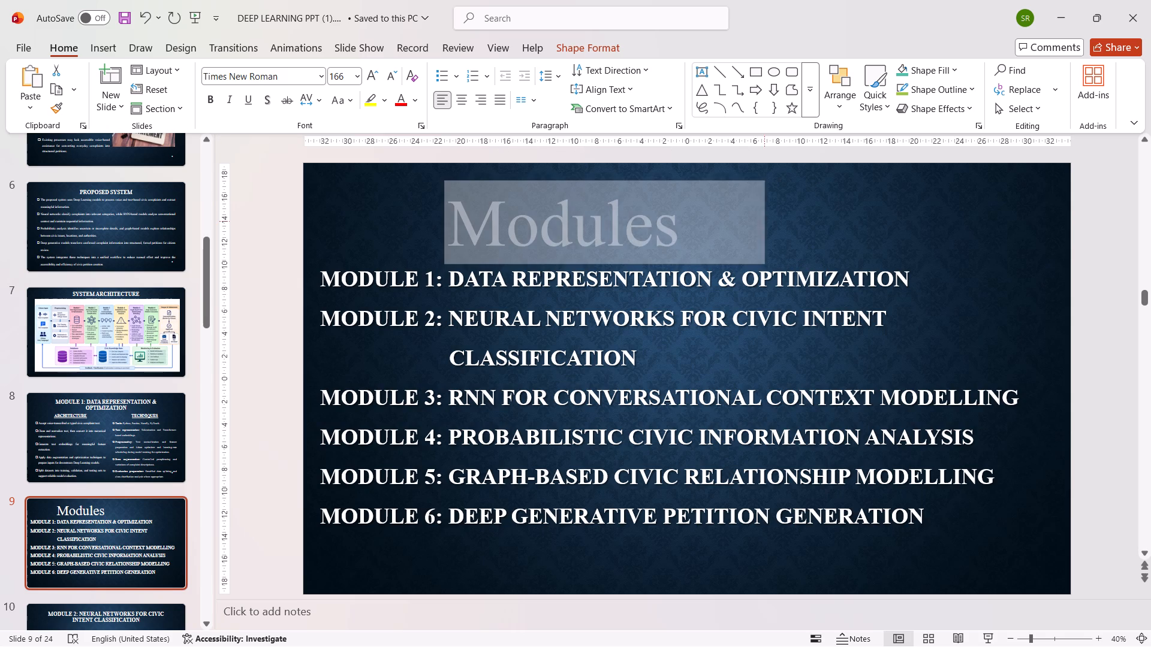
drag(760, 220, 679, 218)
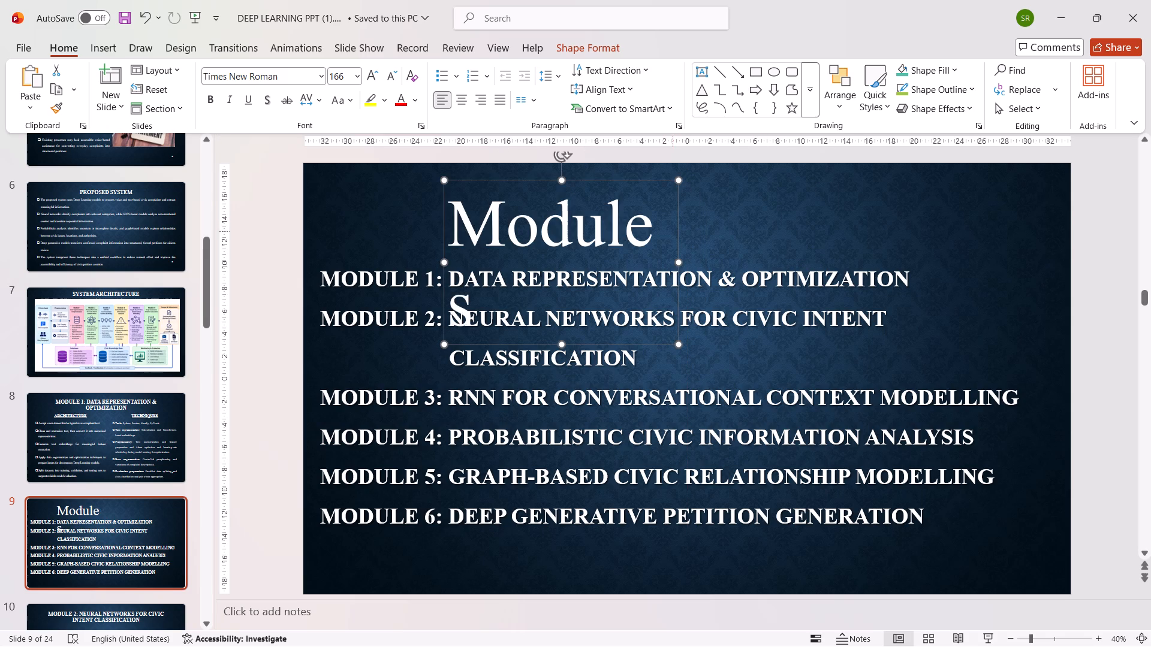
drag(680, 263, 702, 262)
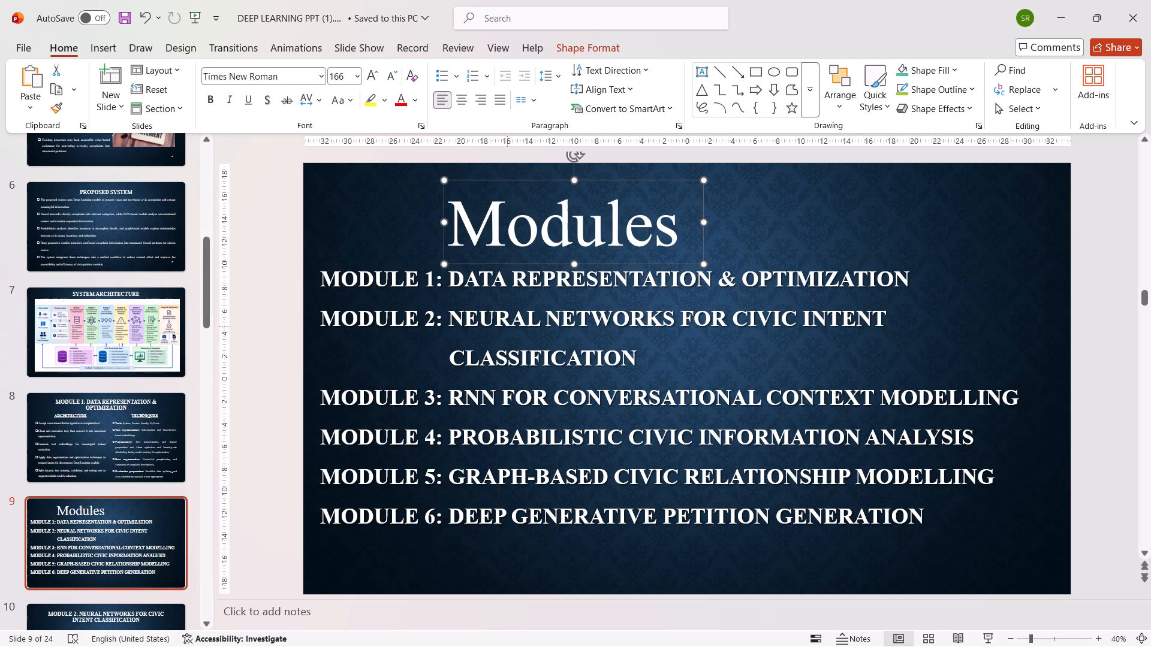
Remove the text shadow from all six module titles on slide 9.
click(475, 315)
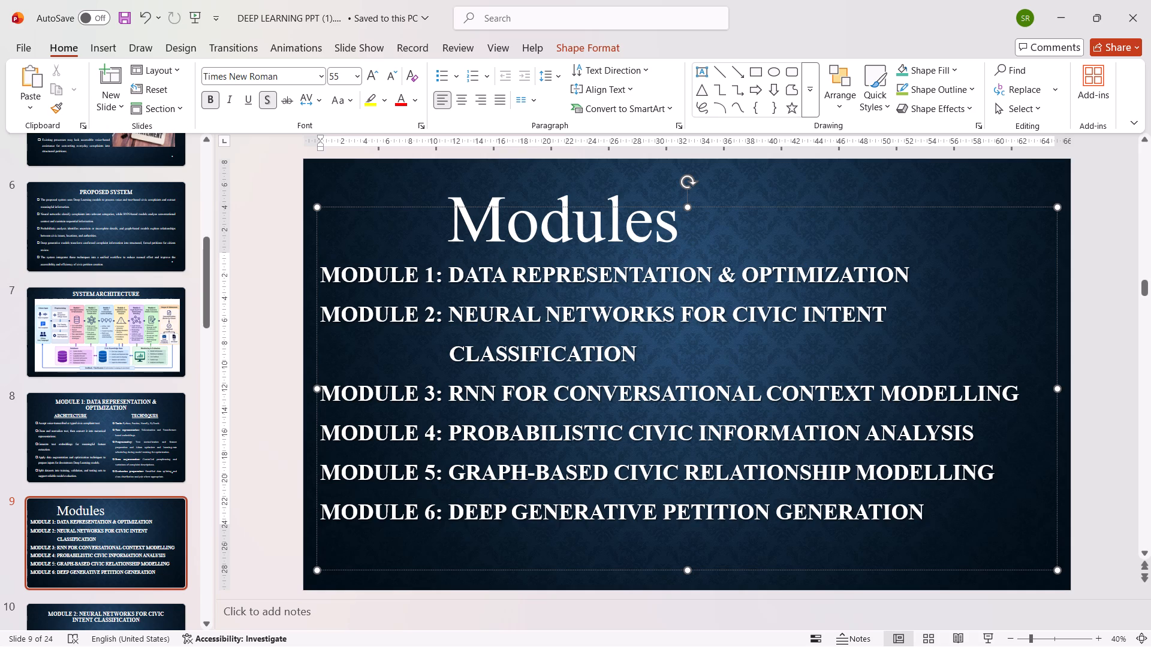
click(269, 102)
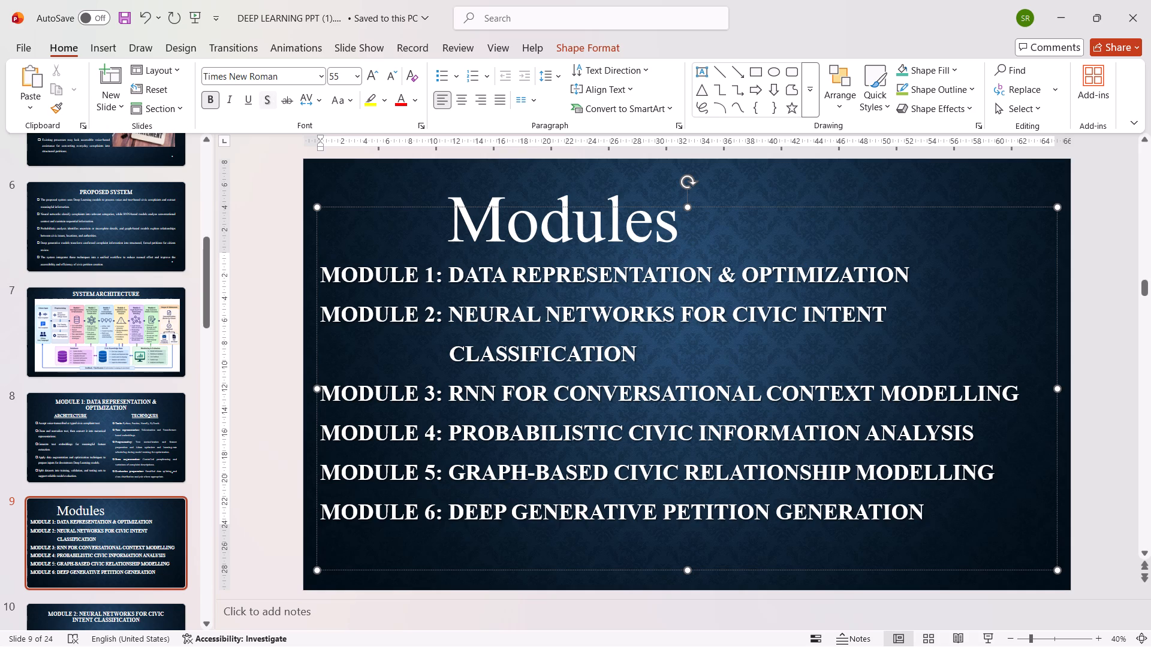
click(269, 102)
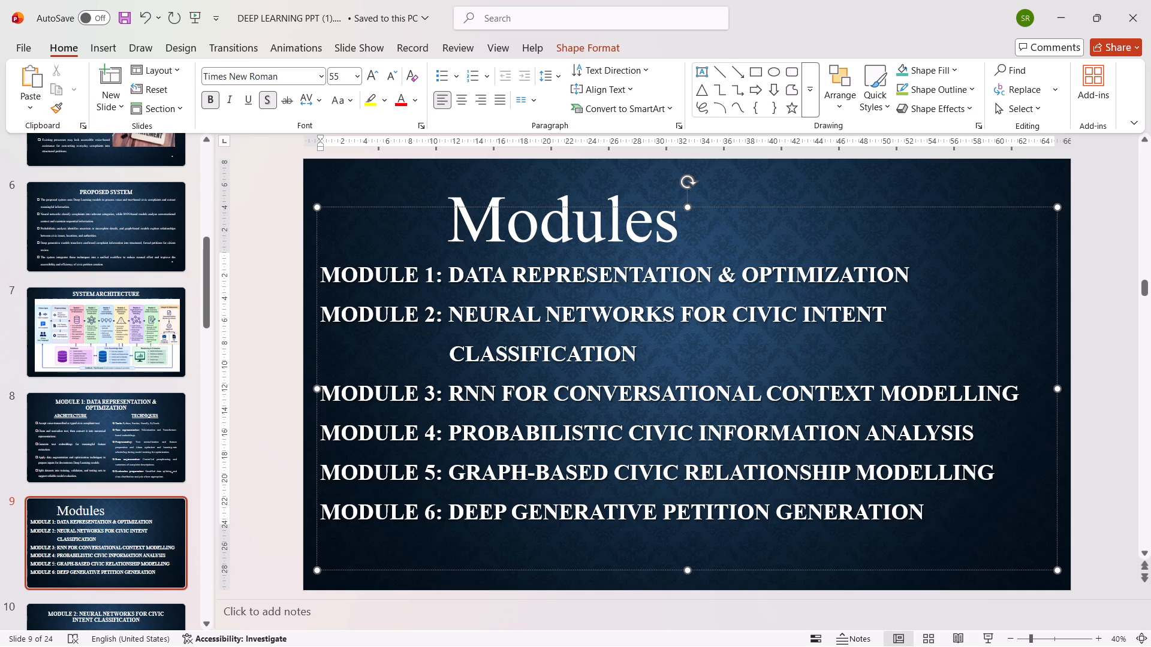
ctrl+click(529, 281)
key(ctrl+a)
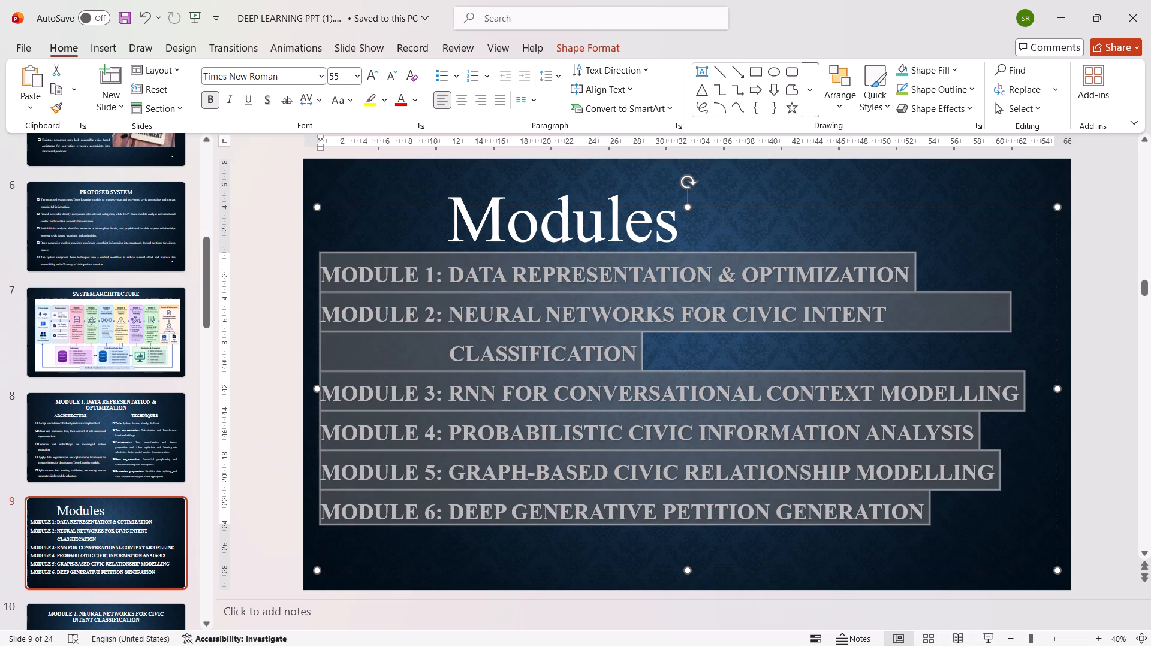
click(269, 93)
click(269, 93)
click(266, 103)
click(284, 249)
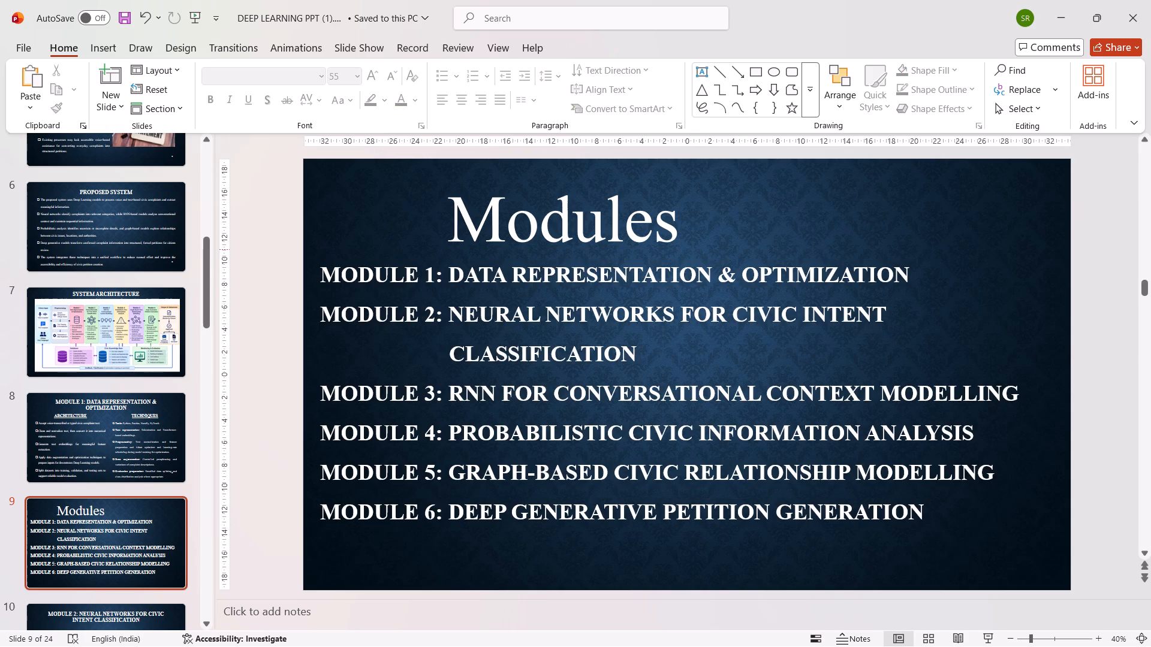
click(373, 274)
key(ctrl+a)
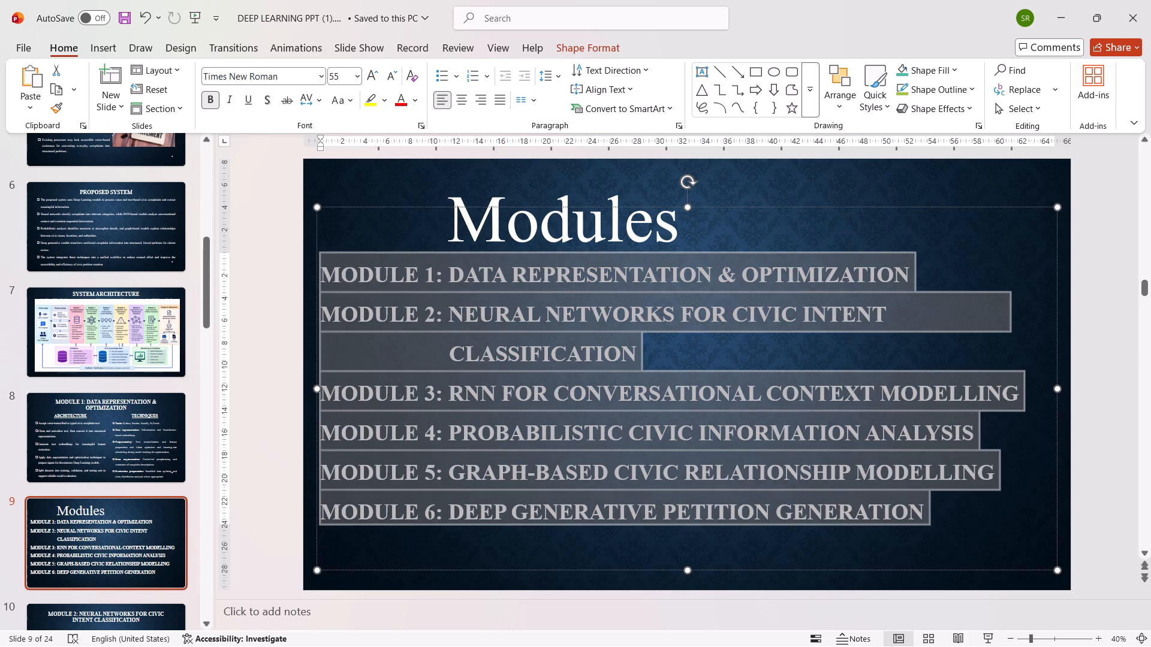
Move the "Modules" heading box slightly up and centre it horizontally at the top of the slide.
click(552, 195)
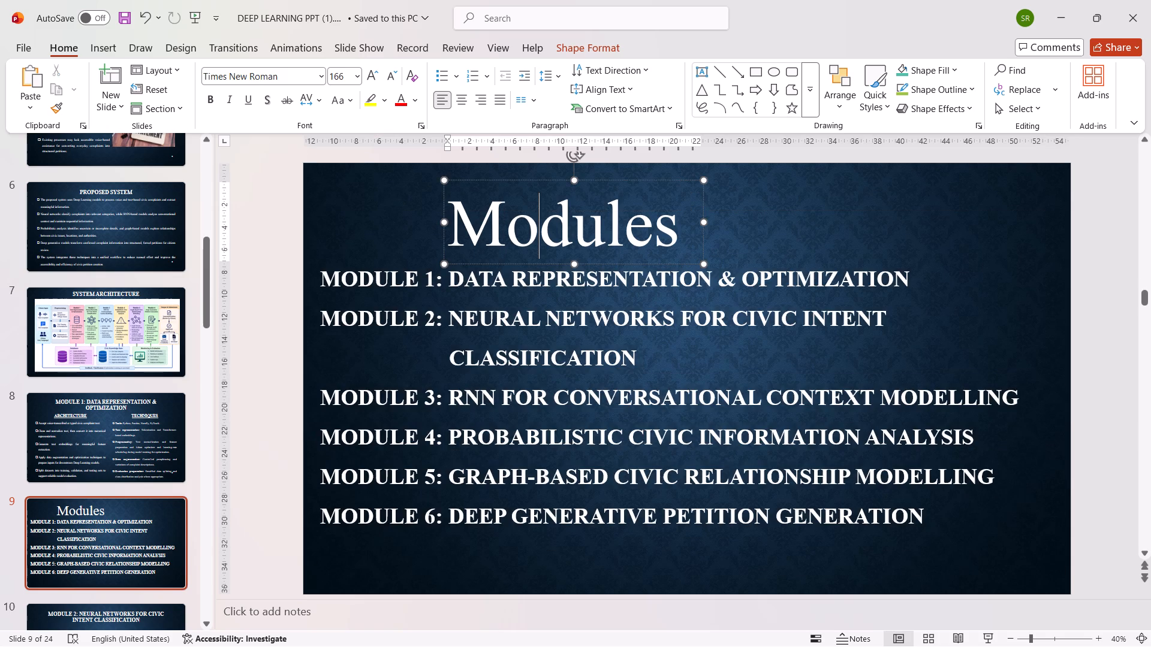
drag(538, 180, 617, 177)
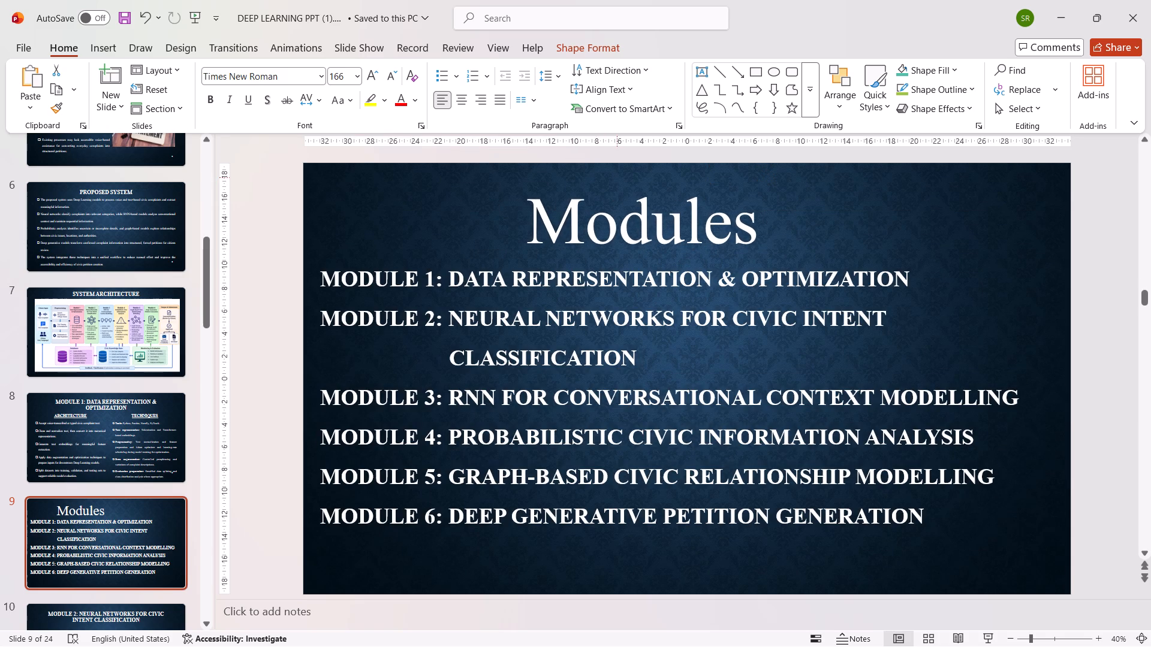
drag(617, 177, 641, 177)
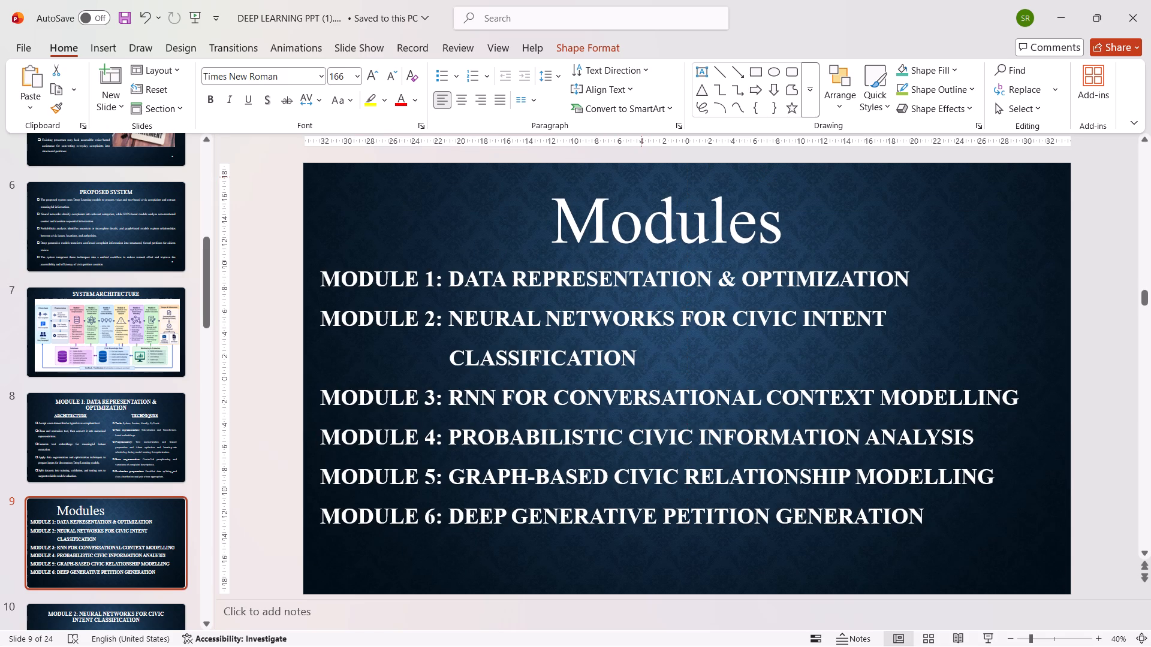
drag(641, 177, 645, 166)
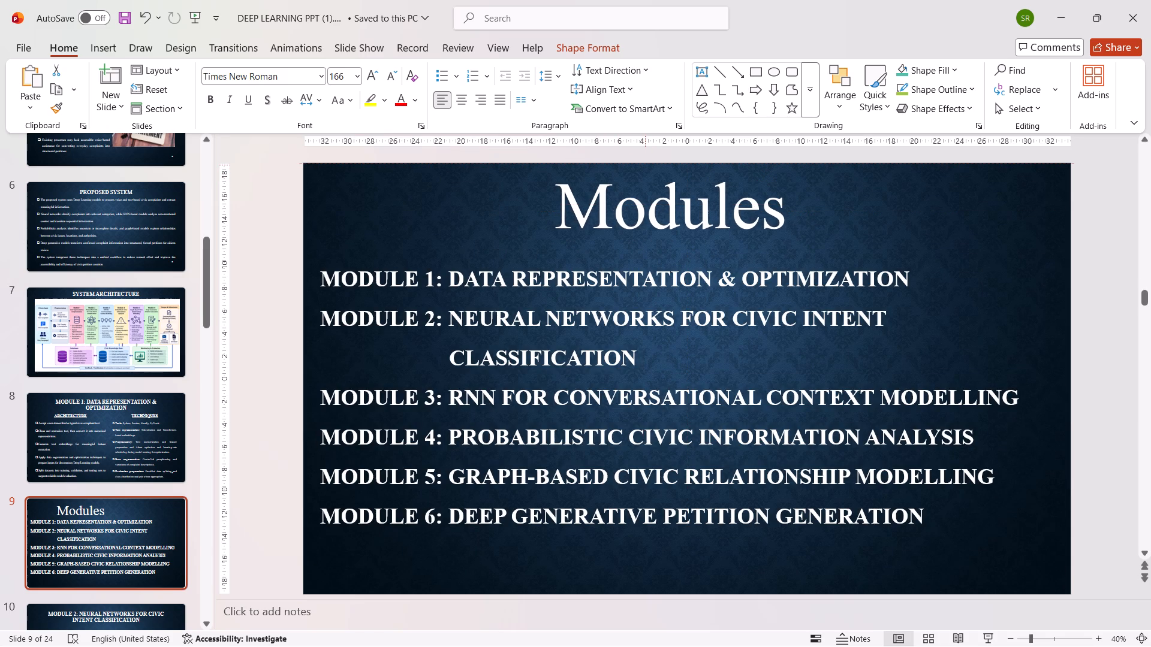
drag(645, 166, 652, 168)
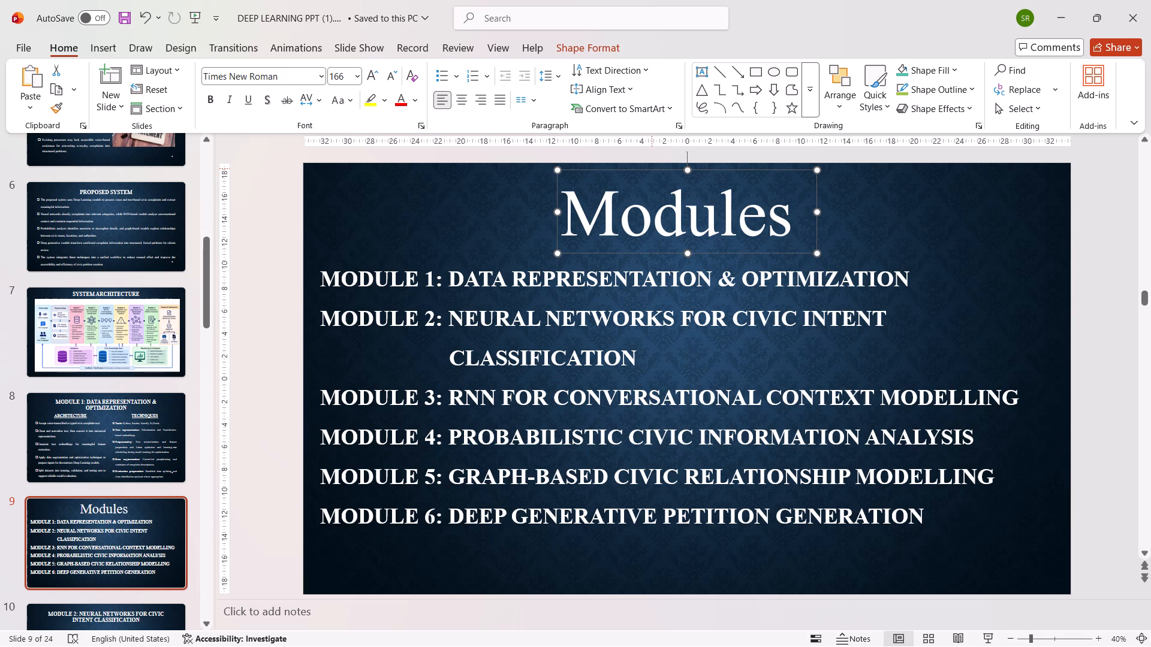
Reduce the "Modules" heading to font size 138 and shift its box slightly down, keeping it centred horizontally on the slide.
click(784, 227)
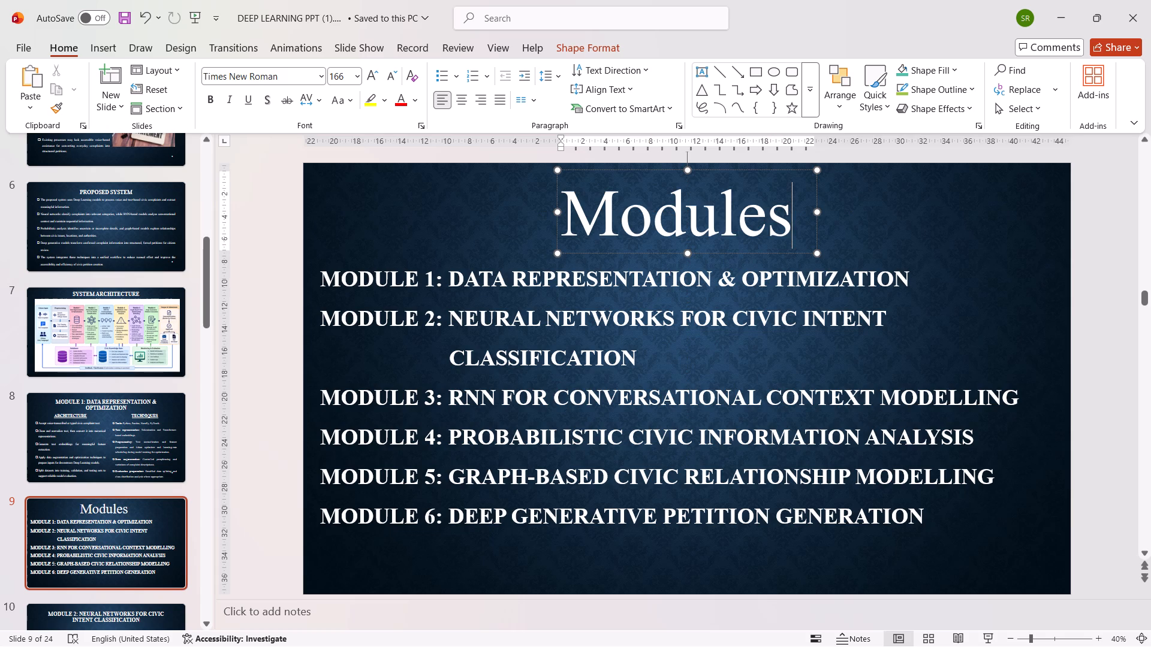
click(712, 210)
key(ctrl+a)
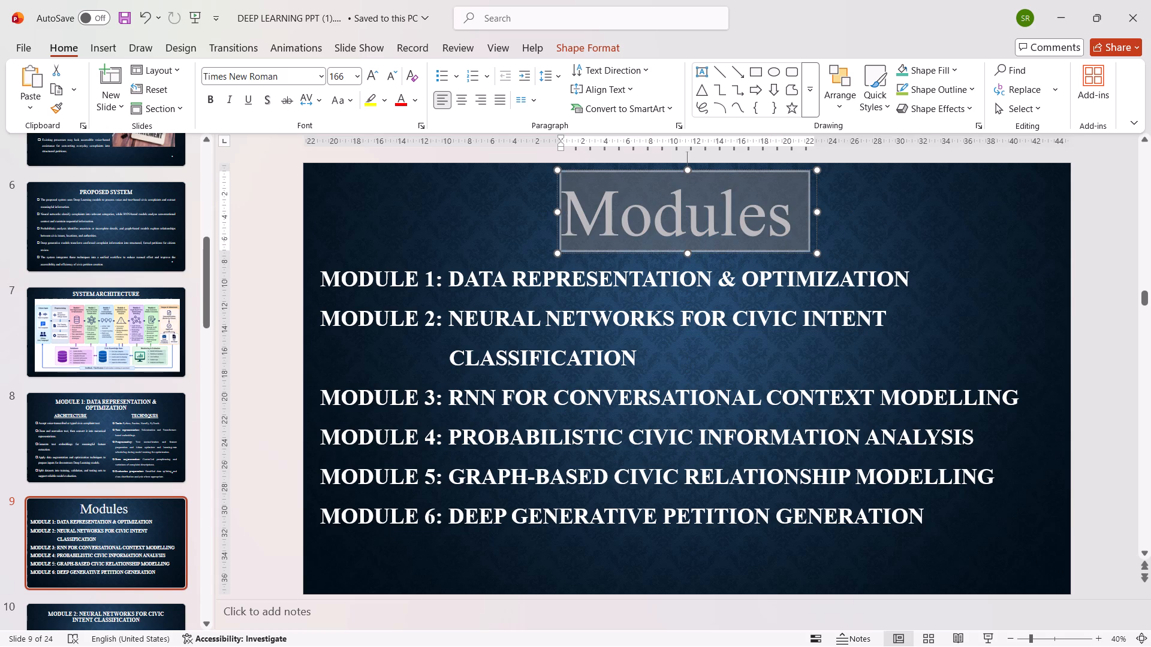
key(ctrl+bracketleft)
key(ctrl+bracketleft)
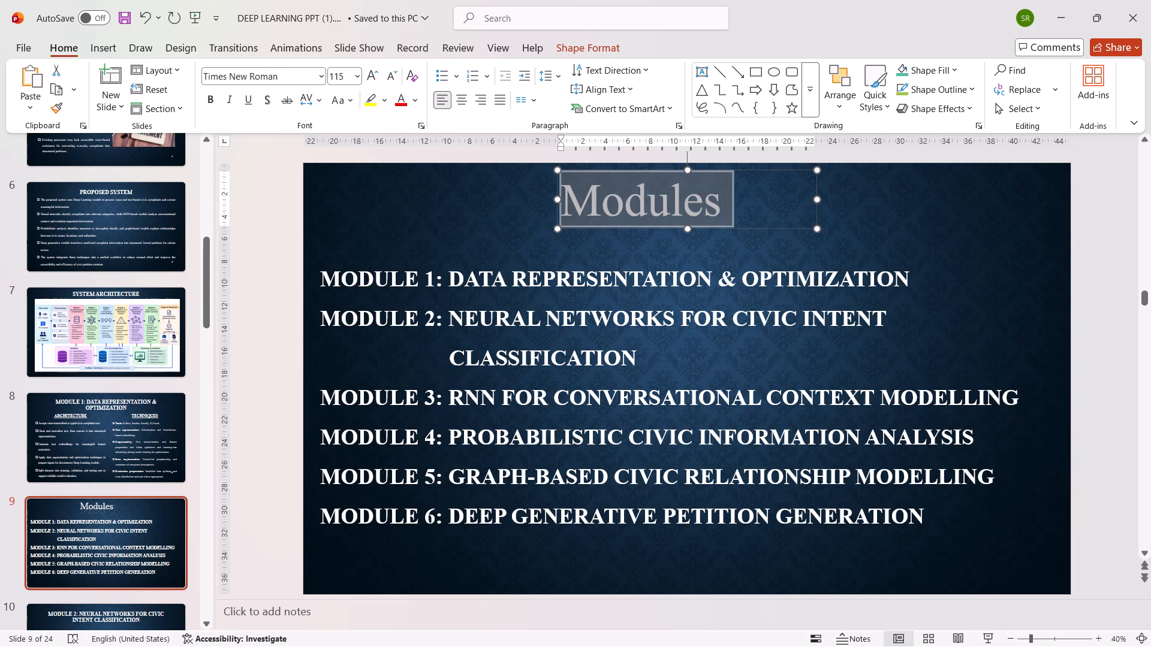
key(ctrl+bracketright)
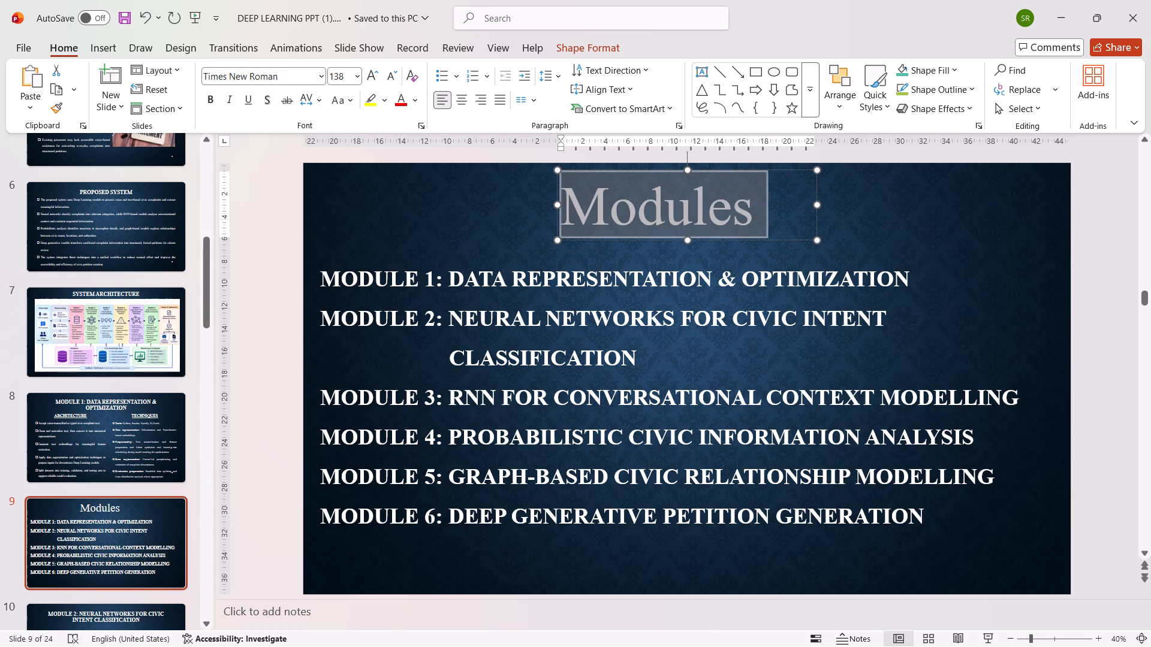
drag(659, 238, 659, 245)
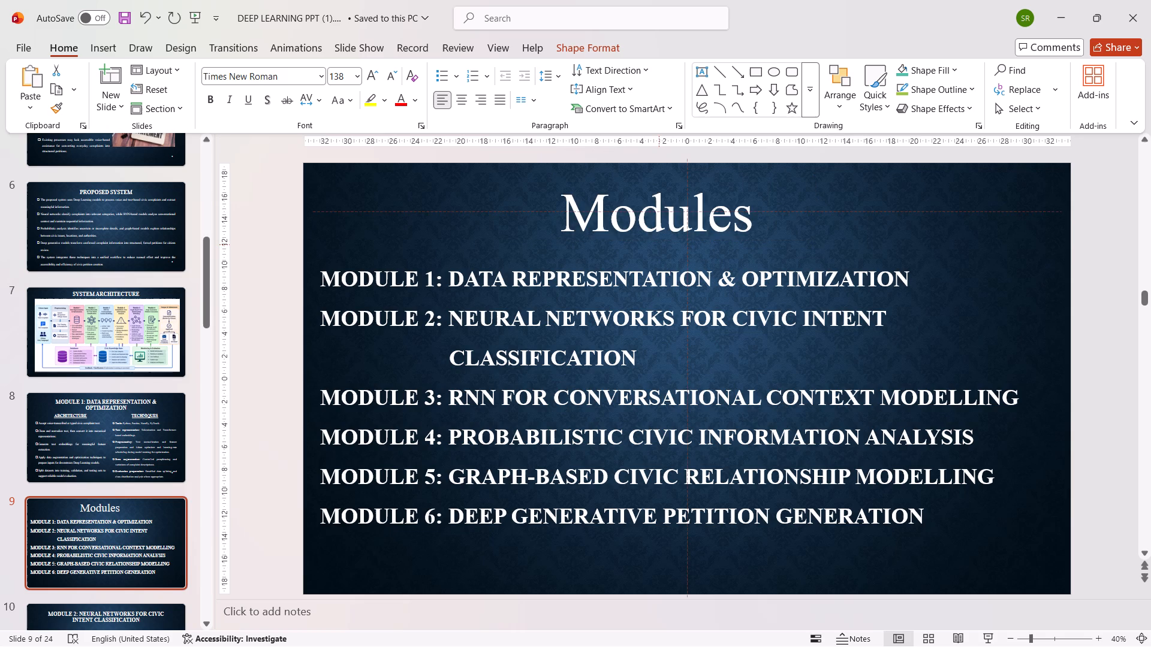
drag(659, 245, 659, 243)
Delete the System Architecture slide and the Module 1 and Module 2 content slides, keeping the modules overview slide.
click(128, 307)
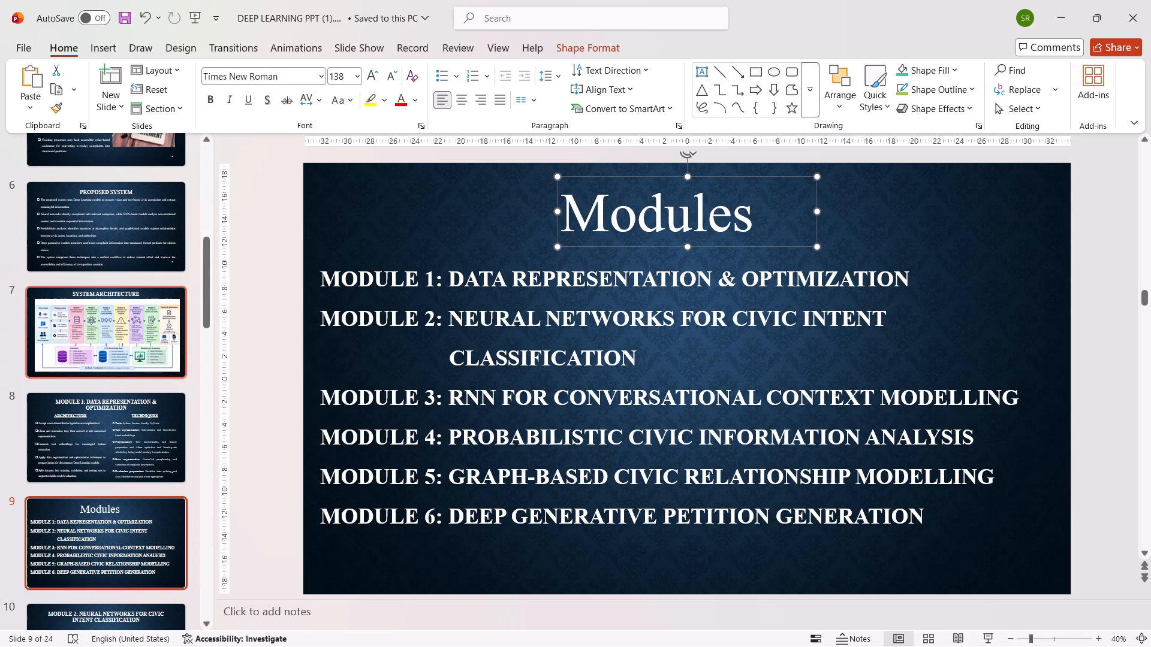
key(Delete)
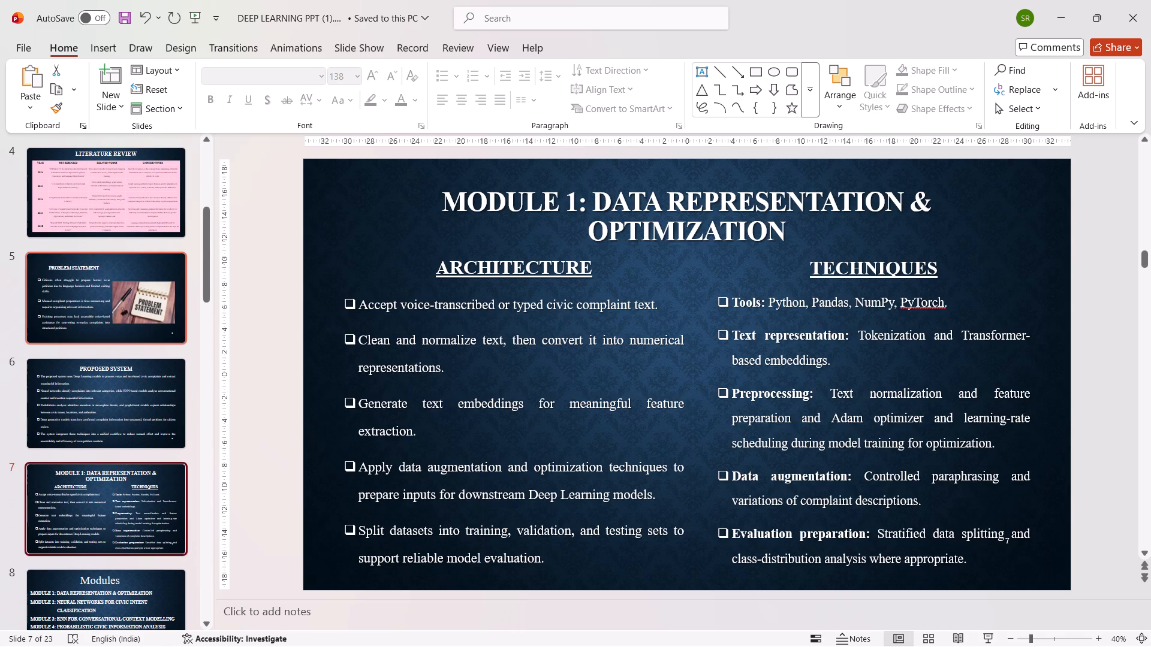
click(87, 504)
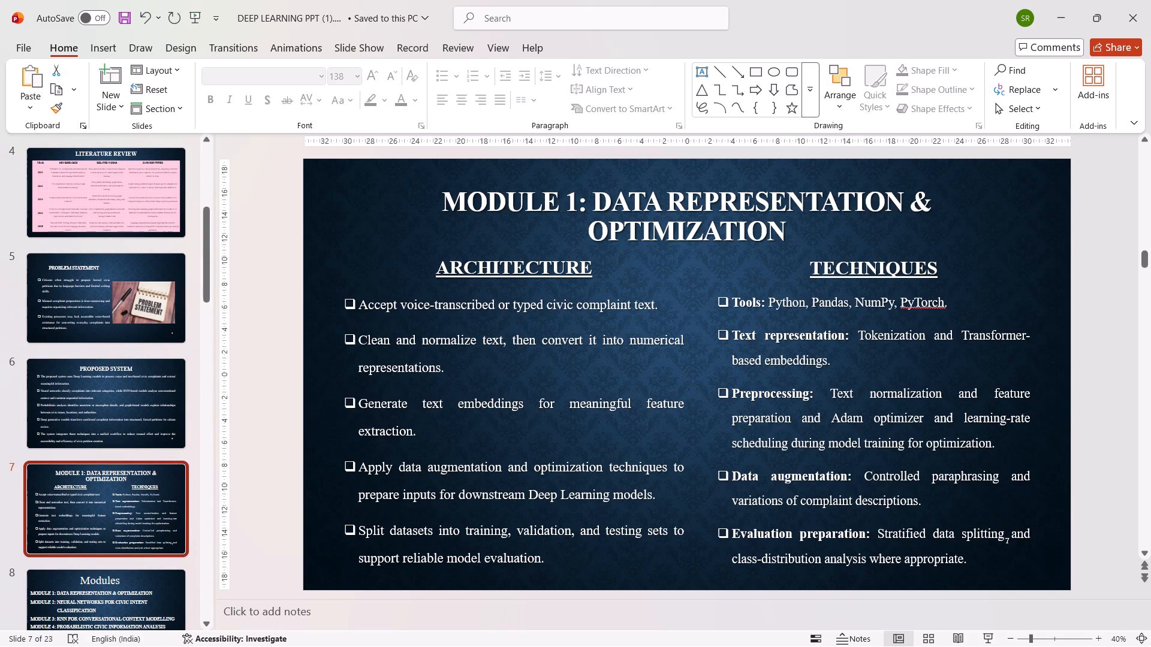
key(Delete)
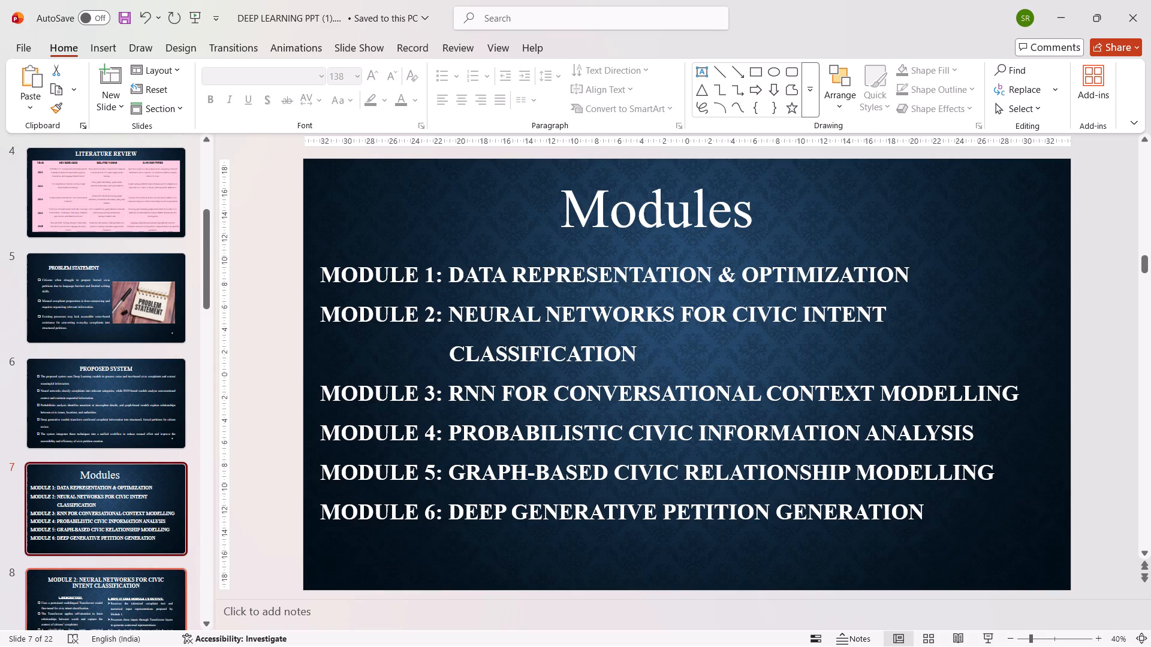
click(82, 580)
key(Delete)
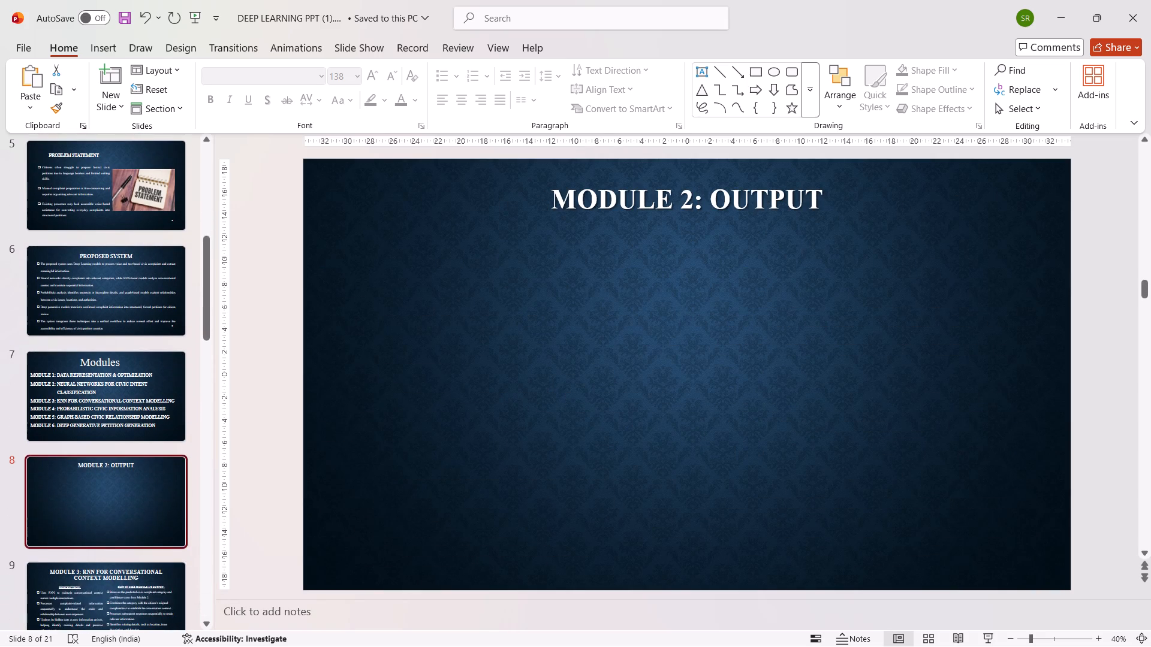
Delete the References slide near the end of the presentation.
scroll(82, 584, down, 12)
scroll(126, 562, down, 1)
click(115, 478)
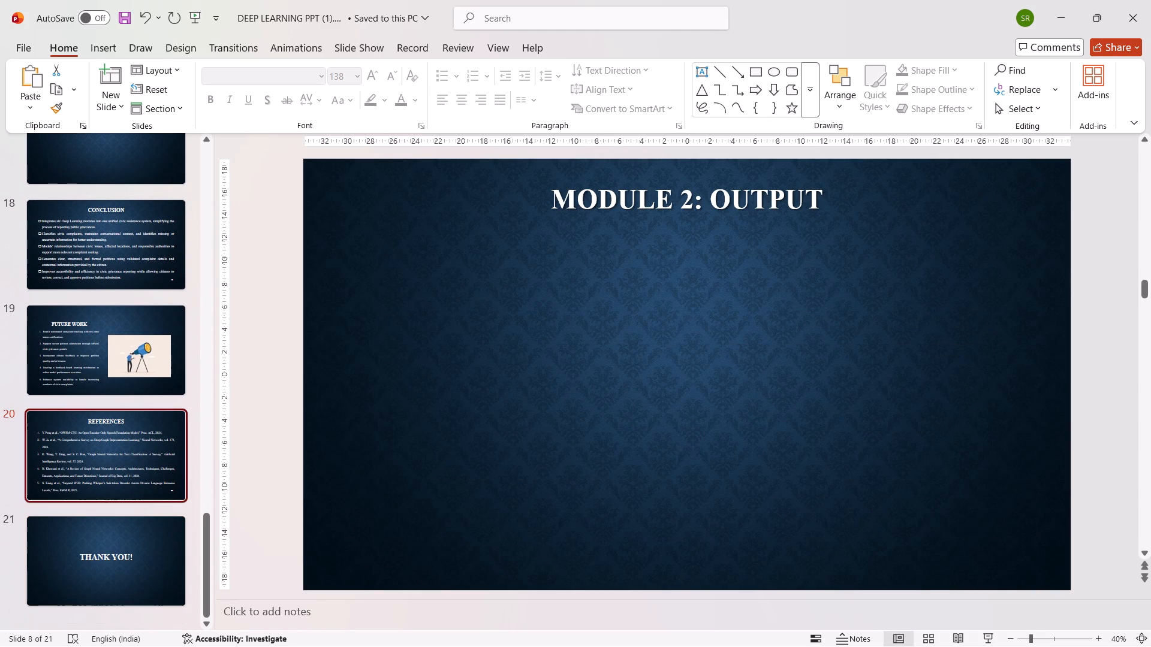
key(Delete)
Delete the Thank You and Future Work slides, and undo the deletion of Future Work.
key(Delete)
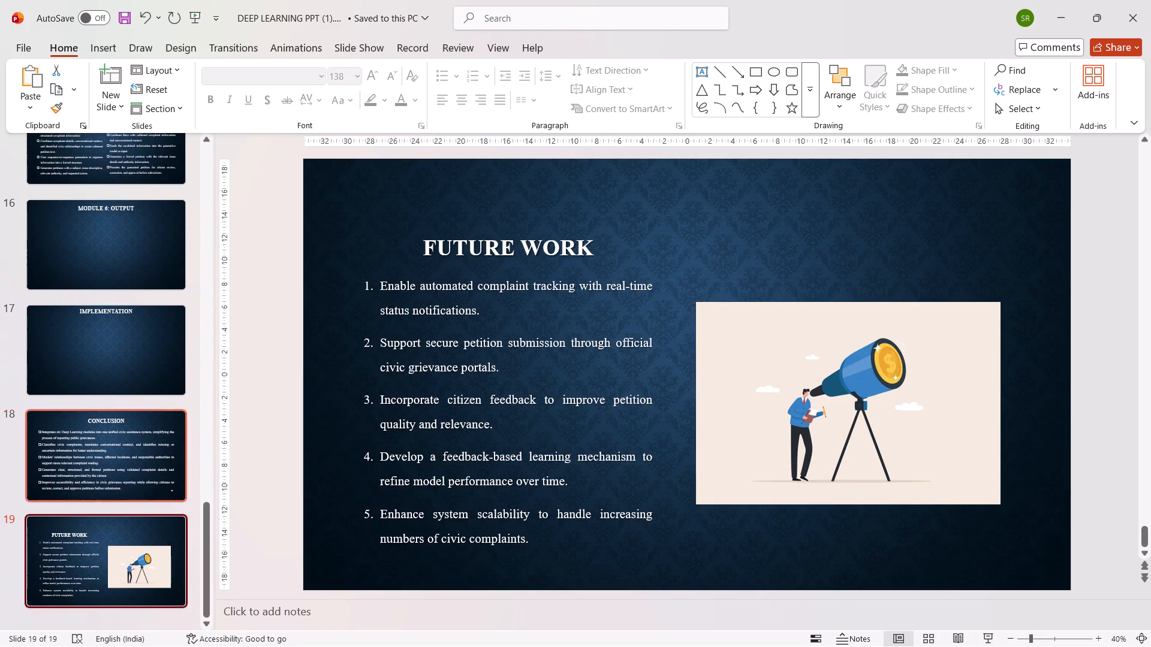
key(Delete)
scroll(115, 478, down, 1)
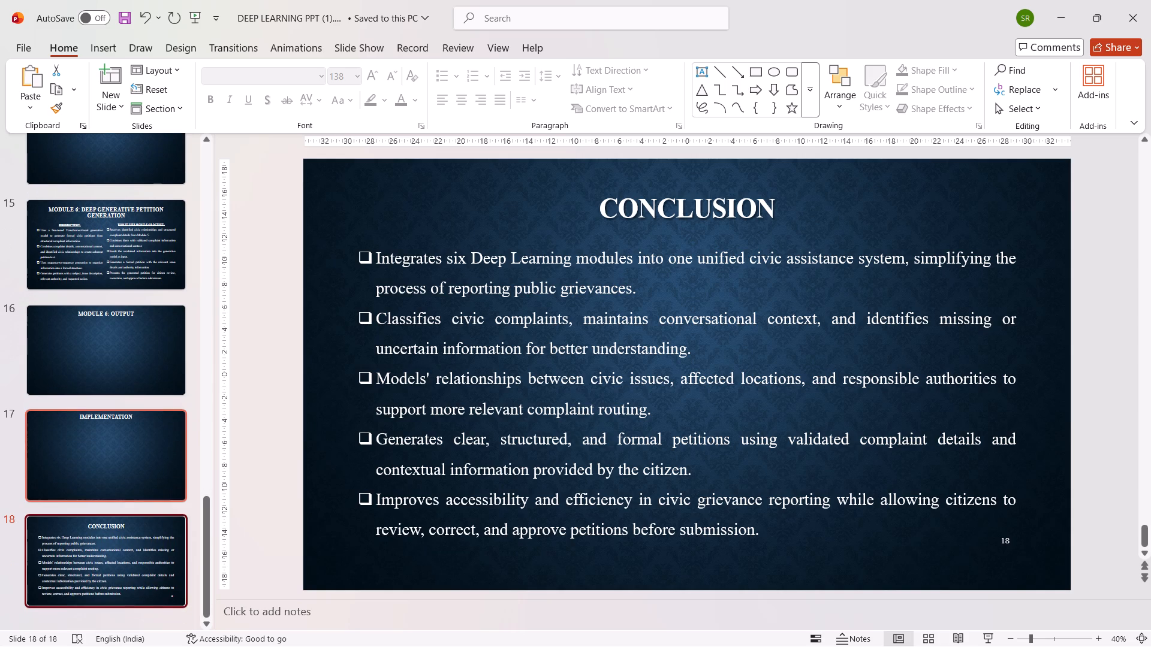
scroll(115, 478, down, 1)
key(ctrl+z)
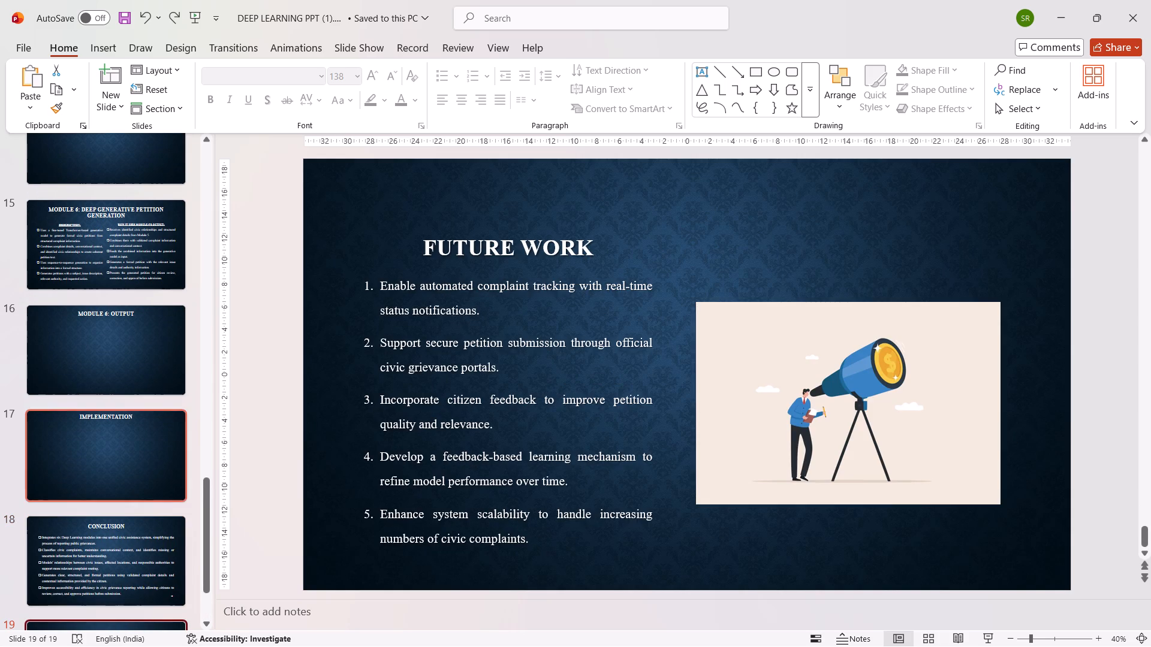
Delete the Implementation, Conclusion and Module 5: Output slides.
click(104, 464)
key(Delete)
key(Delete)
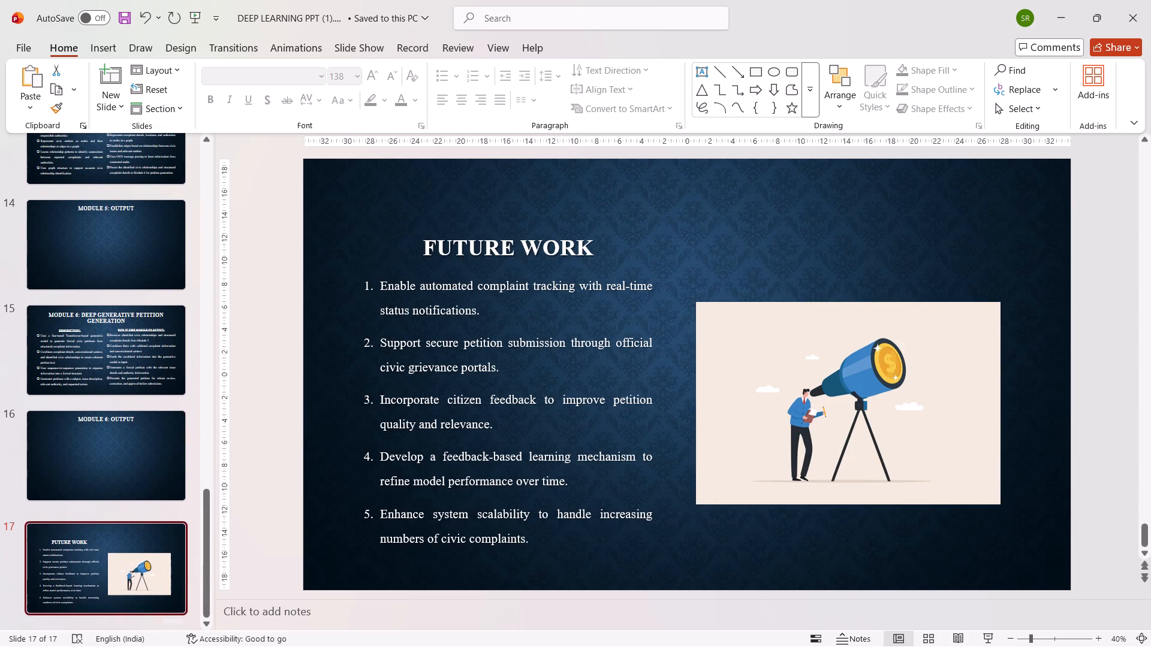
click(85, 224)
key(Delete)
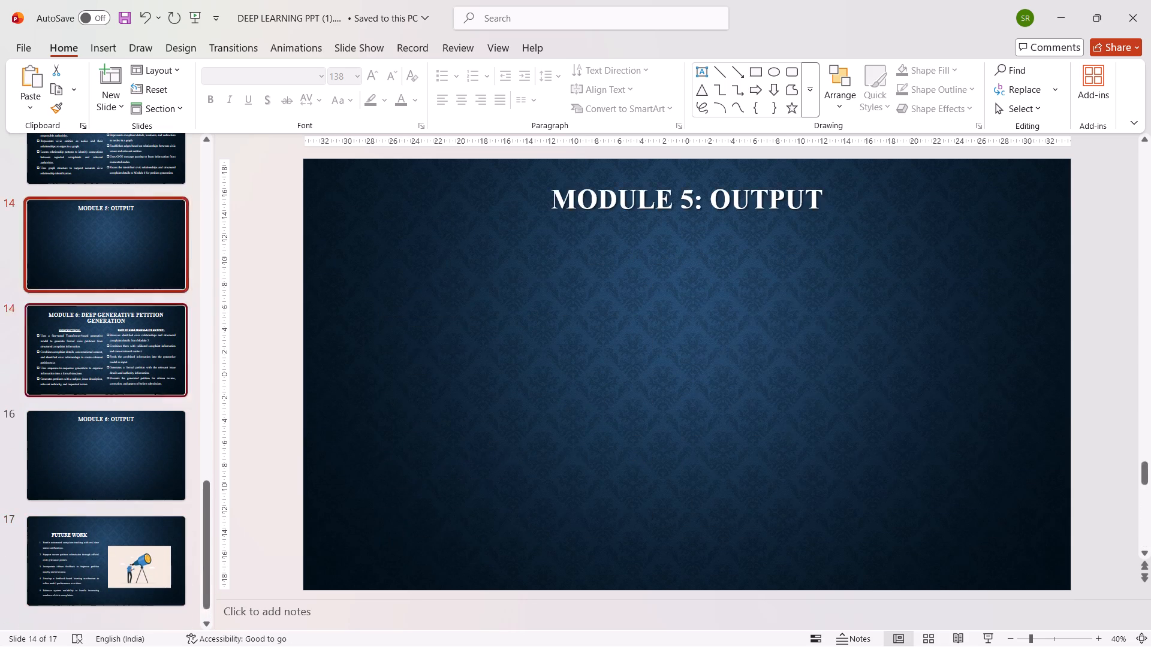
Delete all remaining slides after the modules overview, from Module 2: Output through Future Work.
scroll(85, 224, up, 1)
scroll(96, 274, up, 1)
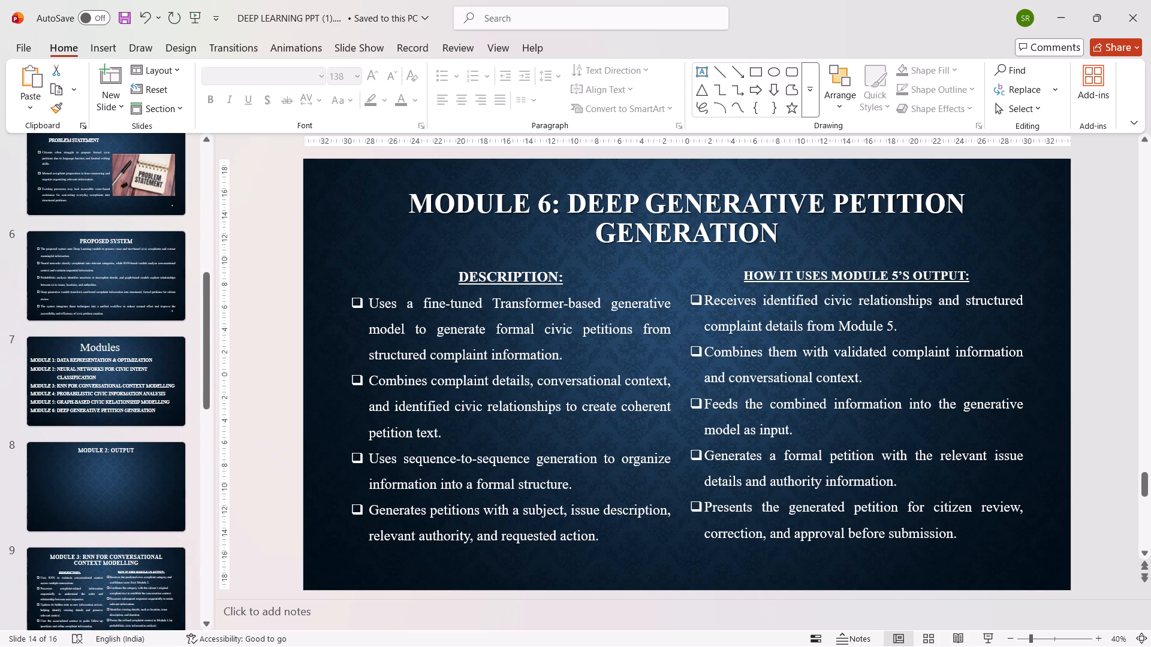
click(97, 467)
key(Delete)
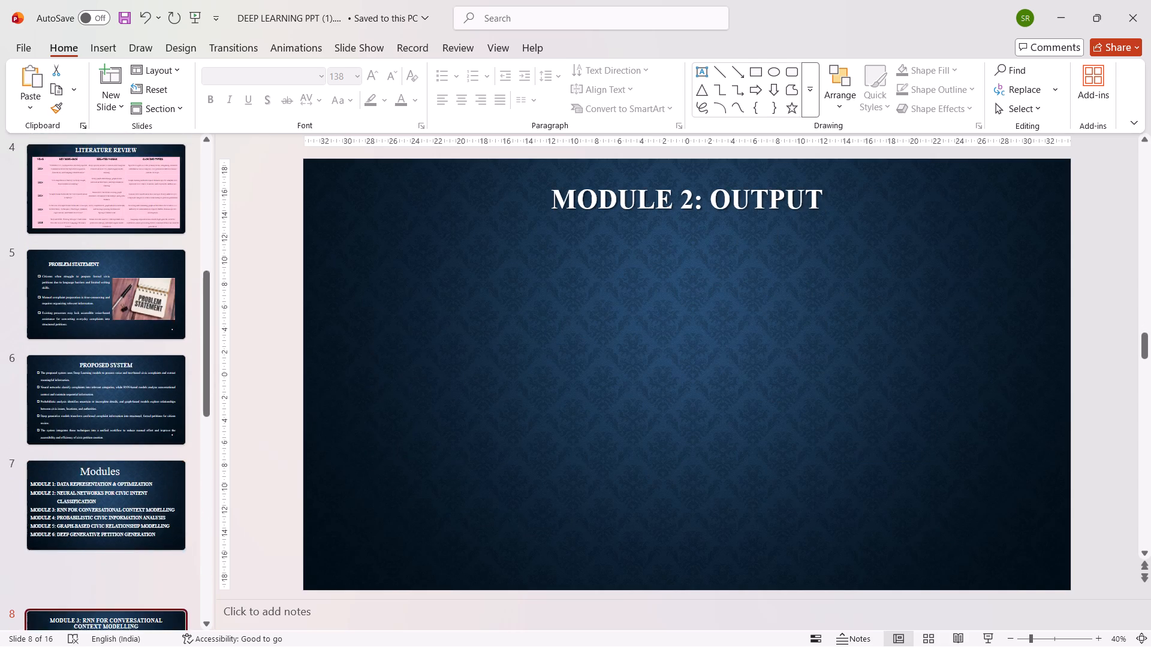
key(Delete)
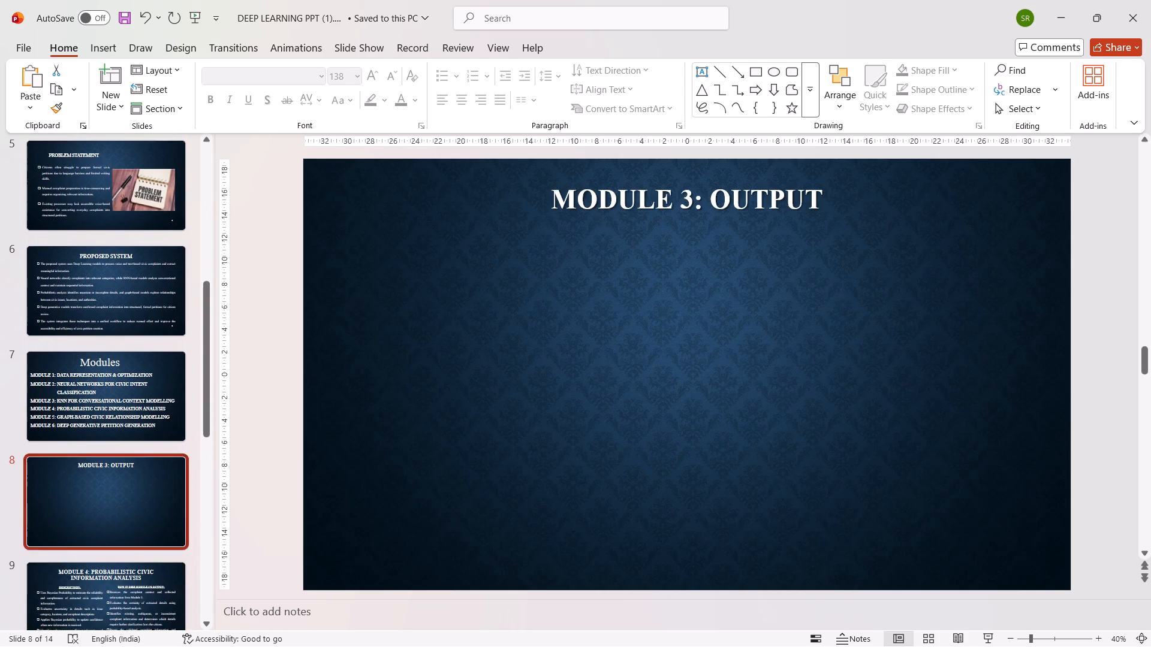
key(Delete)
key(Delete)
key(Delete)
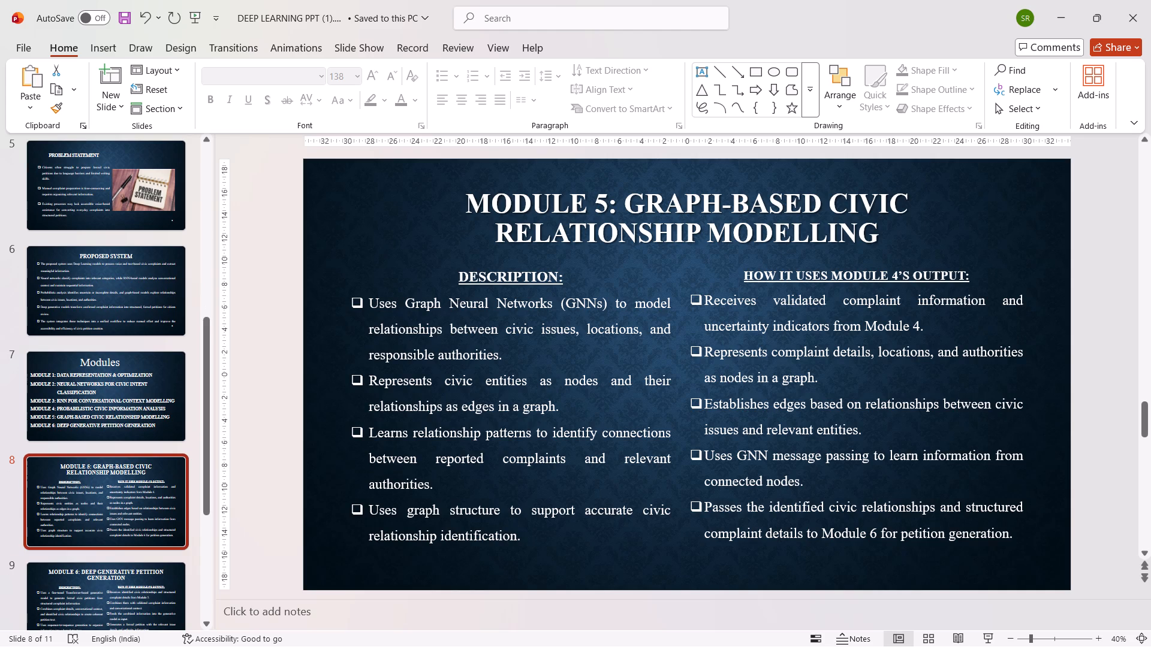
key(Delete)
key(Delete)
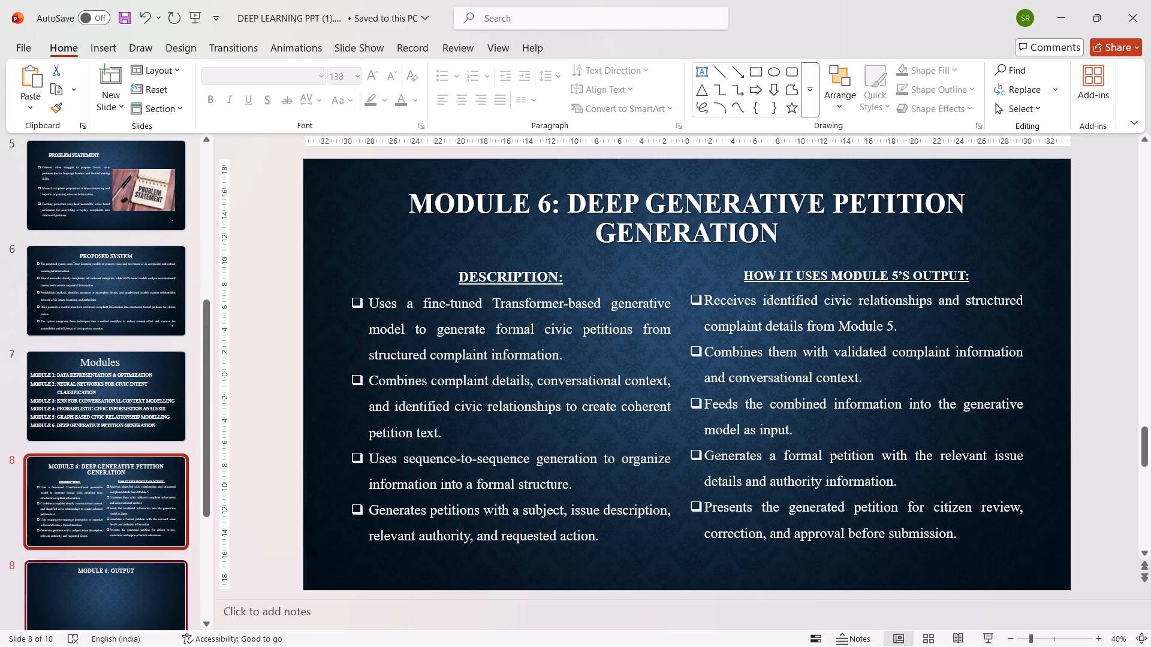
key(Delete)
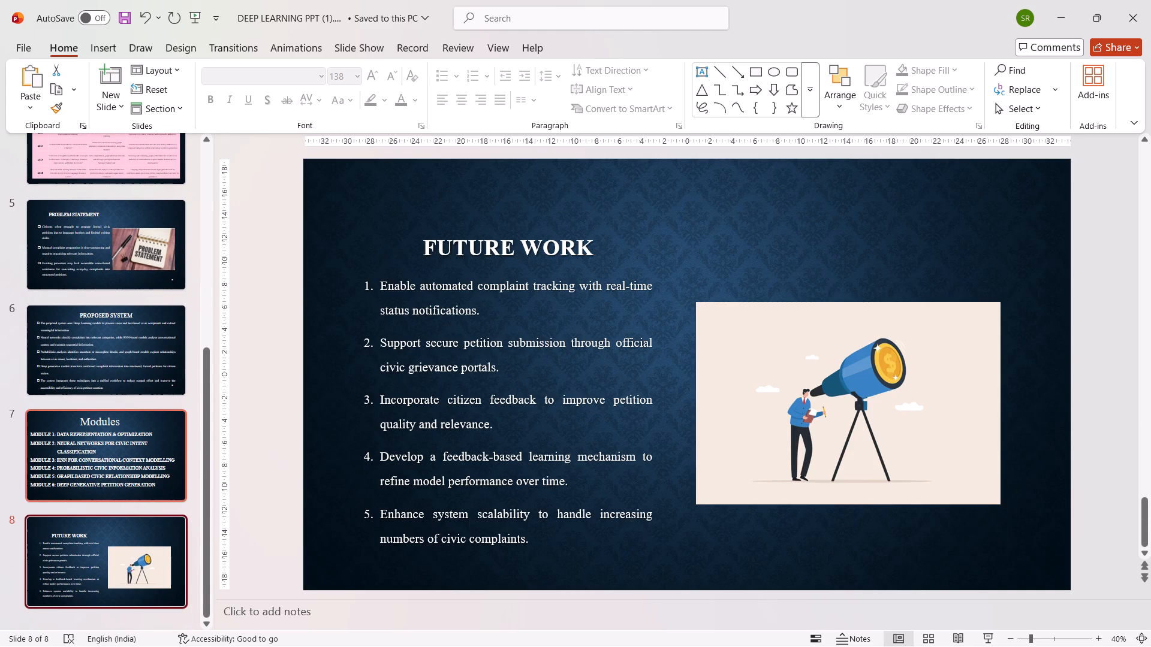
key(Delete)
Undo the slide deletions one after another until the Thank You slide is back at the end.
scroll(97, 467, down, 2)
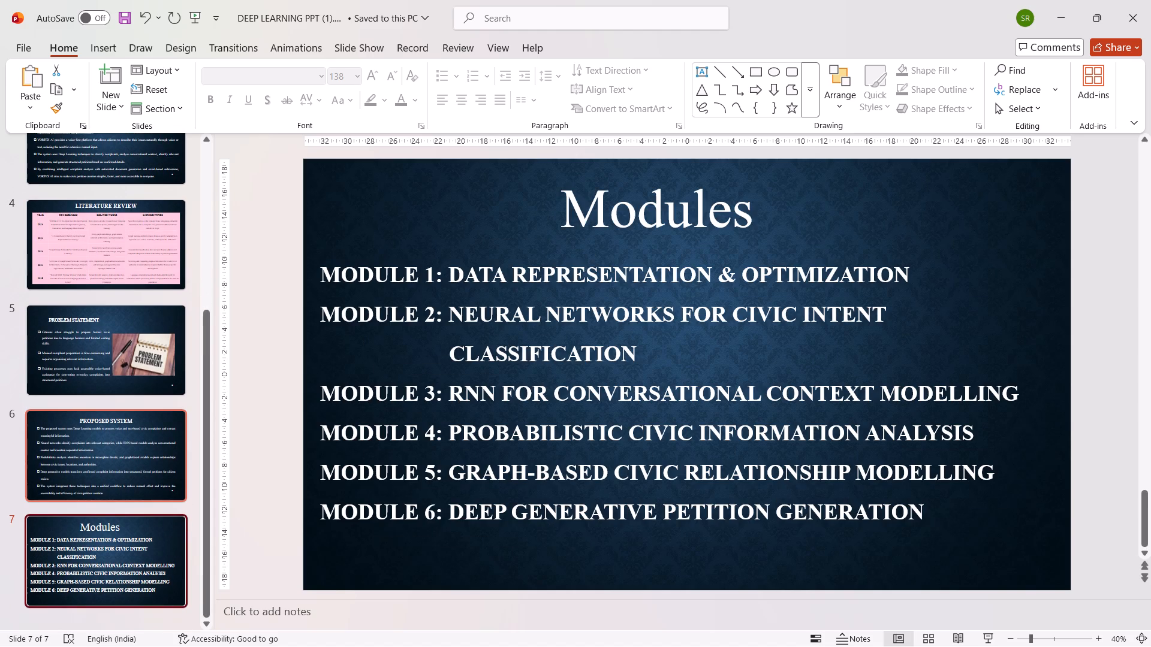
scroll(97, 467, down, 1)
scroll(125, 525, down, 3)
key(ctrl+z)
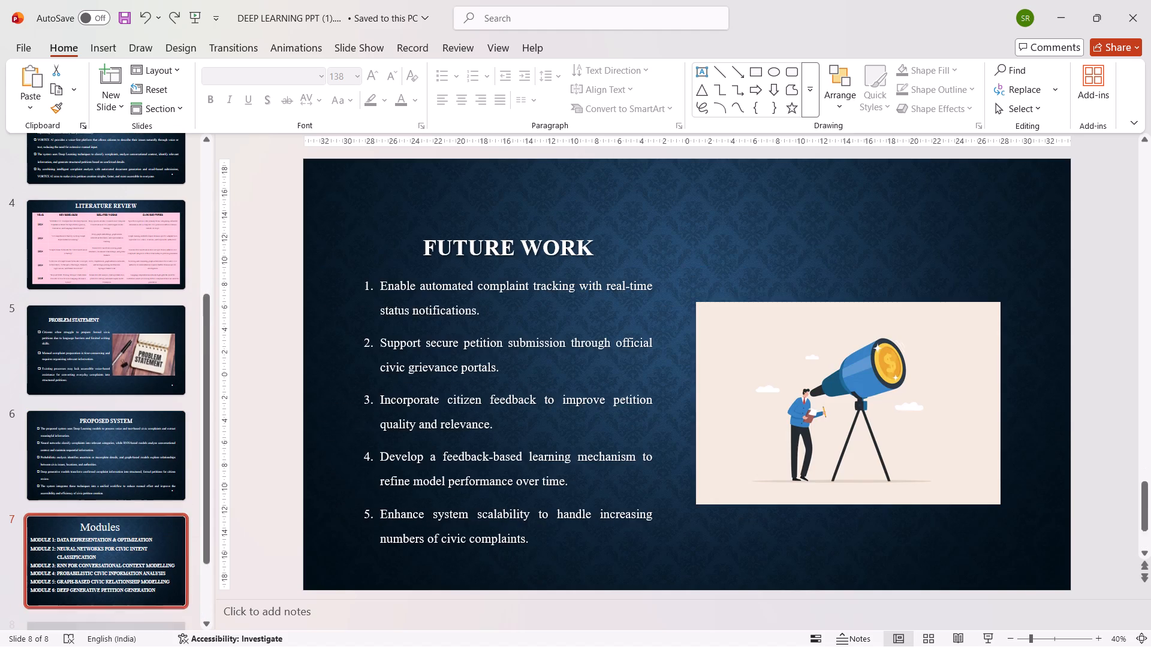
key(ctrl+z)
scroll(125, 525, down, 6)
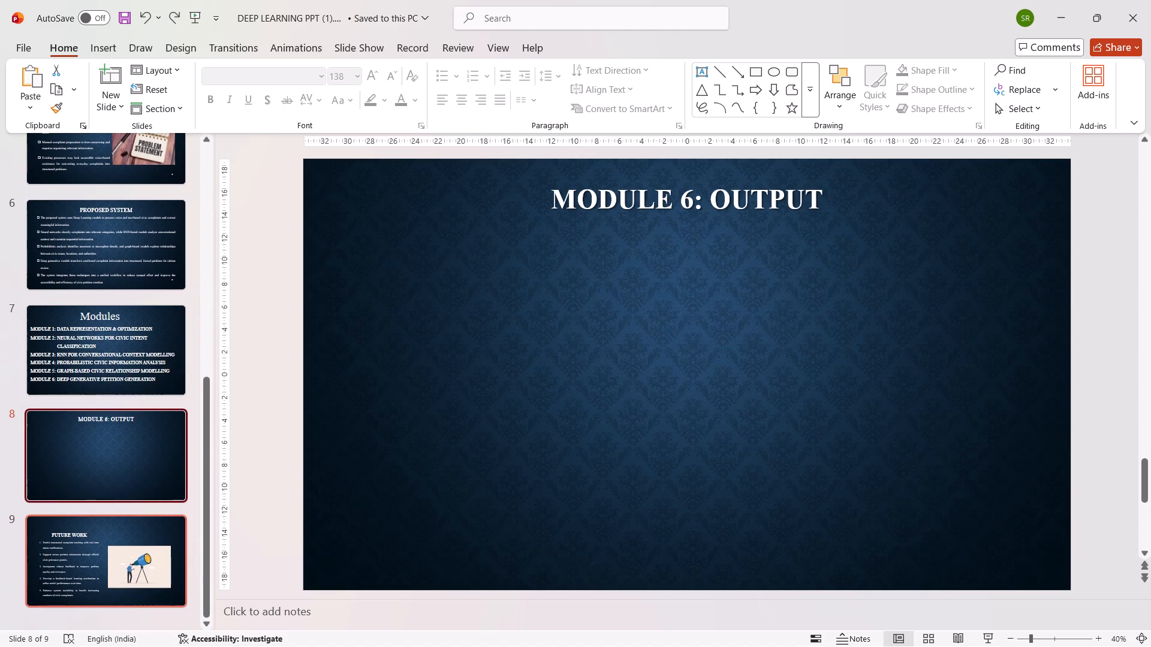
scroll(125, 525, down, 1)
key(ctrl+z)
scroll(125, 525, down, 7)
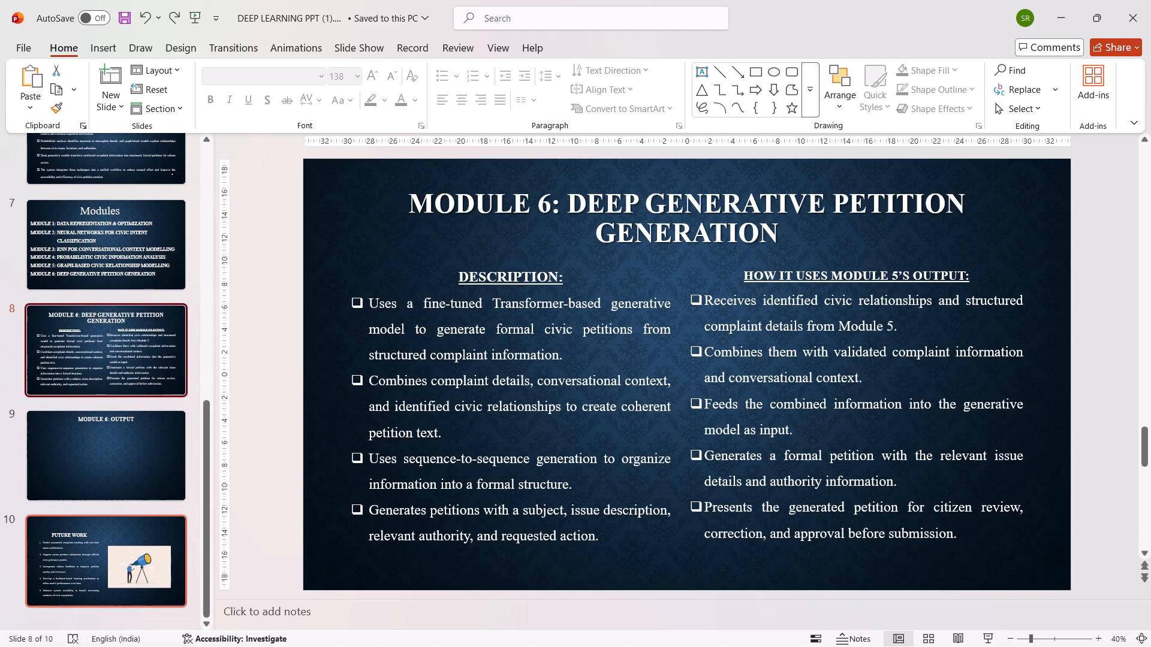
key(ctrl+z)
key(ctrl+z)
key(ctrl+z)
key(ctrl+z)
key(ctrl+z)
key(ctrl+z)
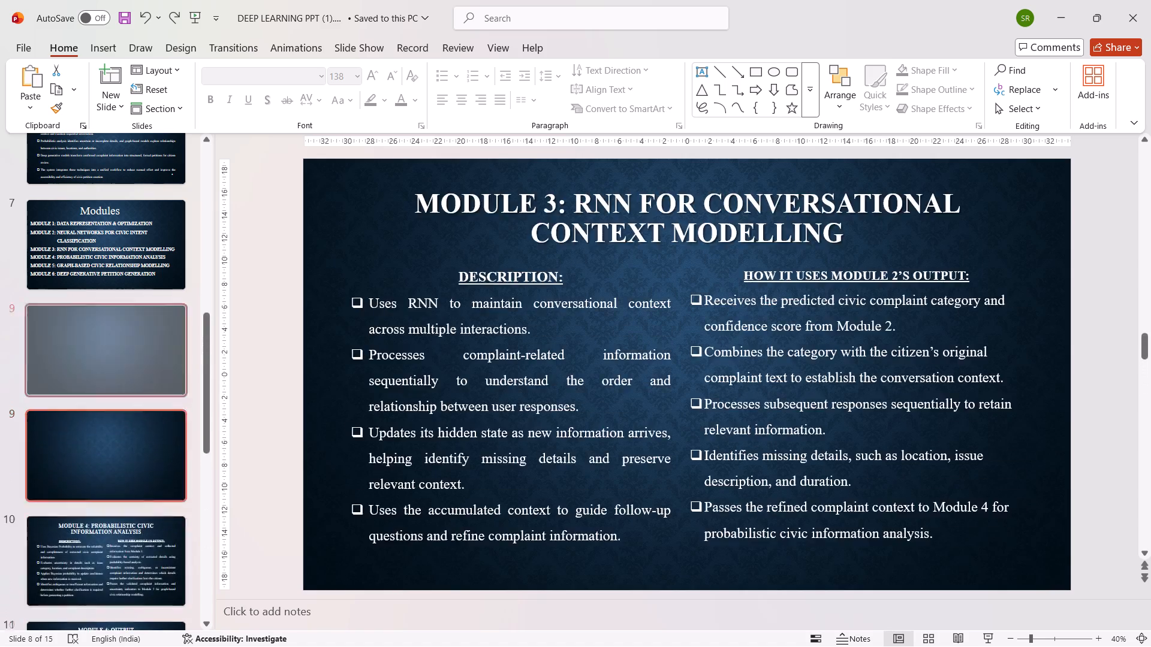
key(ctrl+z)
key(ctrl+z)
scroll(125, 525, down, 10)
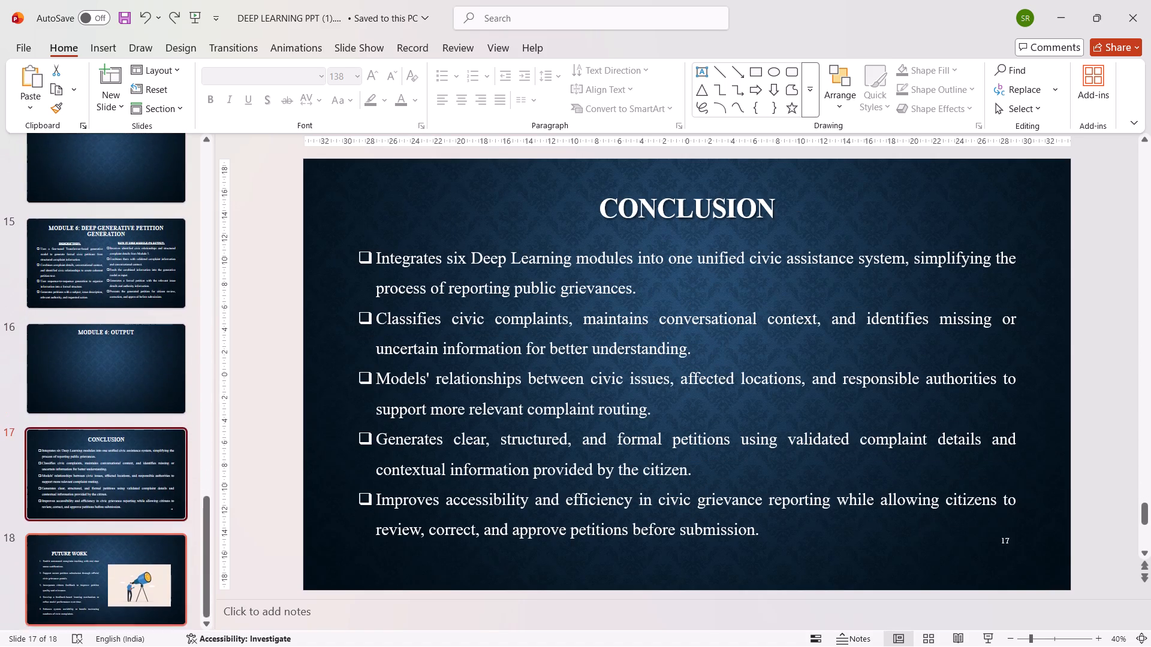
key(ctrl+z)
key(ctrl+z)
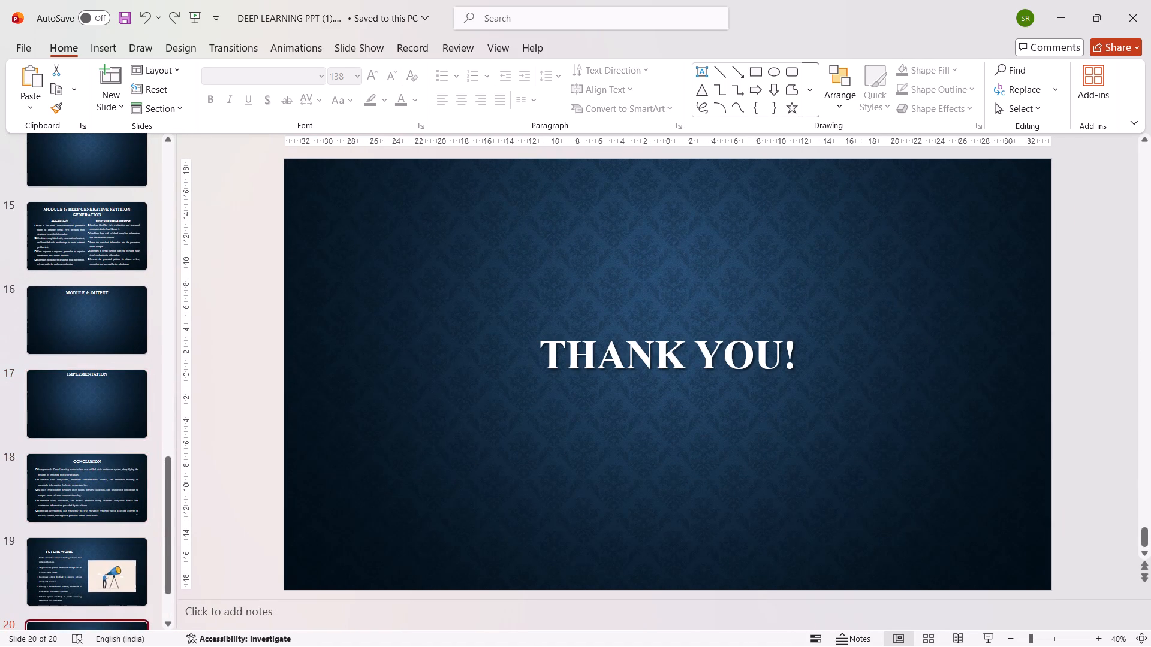
Delete all slides between the modules overview and Thank You, from Module 2: Output through Future Work.
scroll(125, 525, down, 1)
click(31, 528)
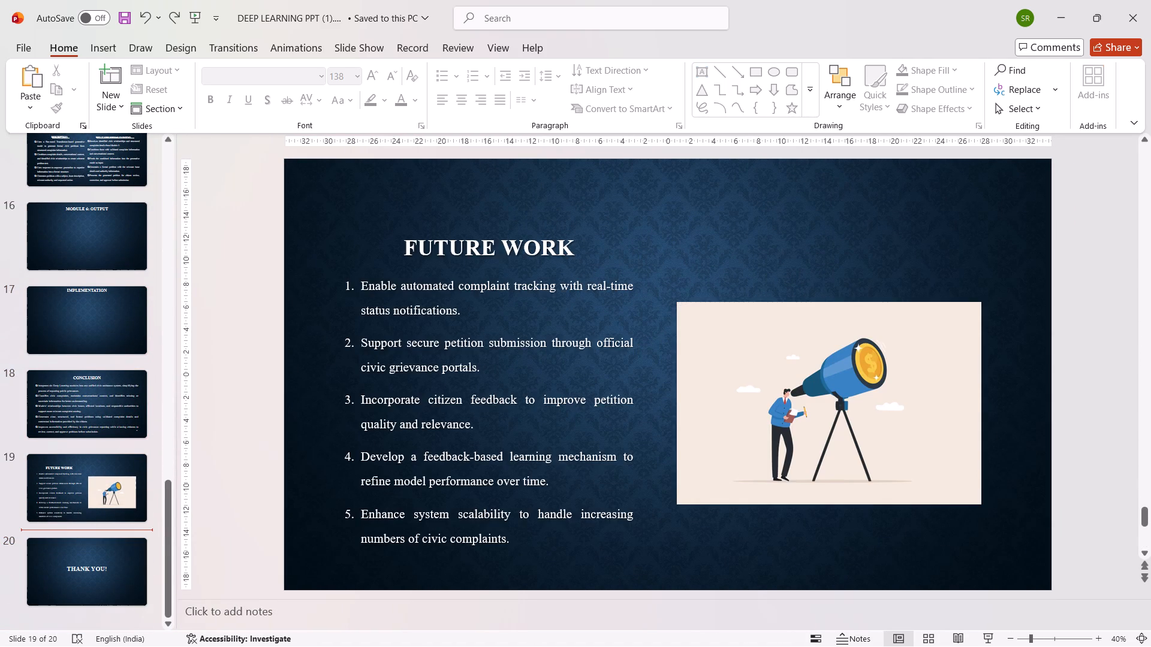
drag(11, 521, 2, 527)
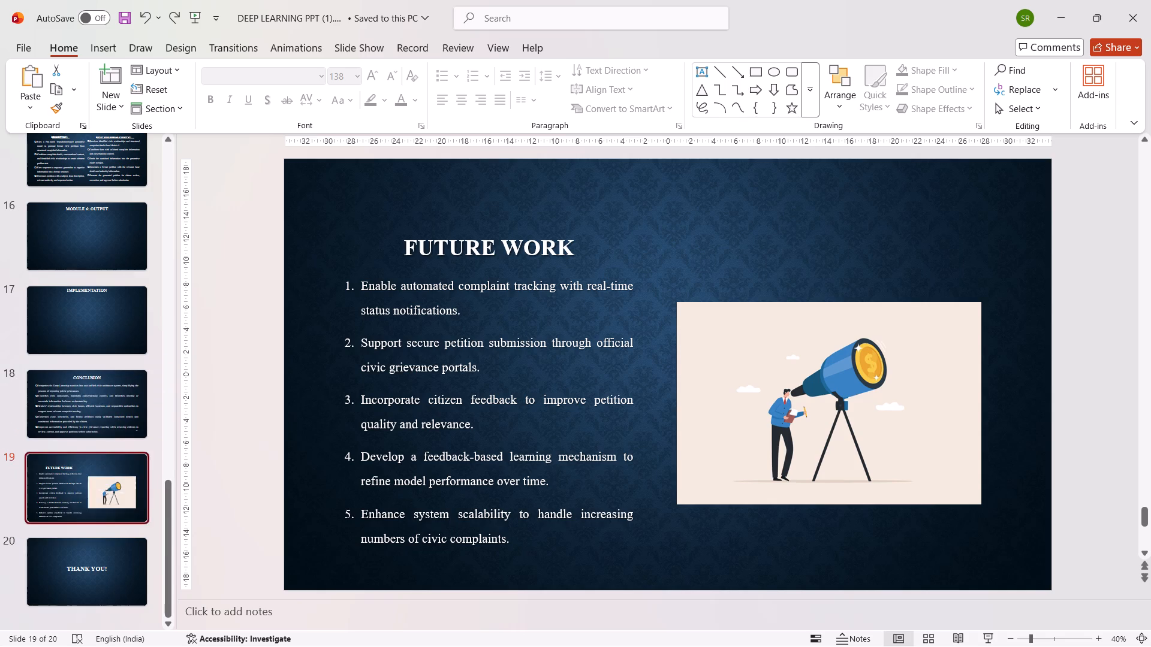
scroll(2, 527, up, 3)
scroll(101, 337, up, 1)
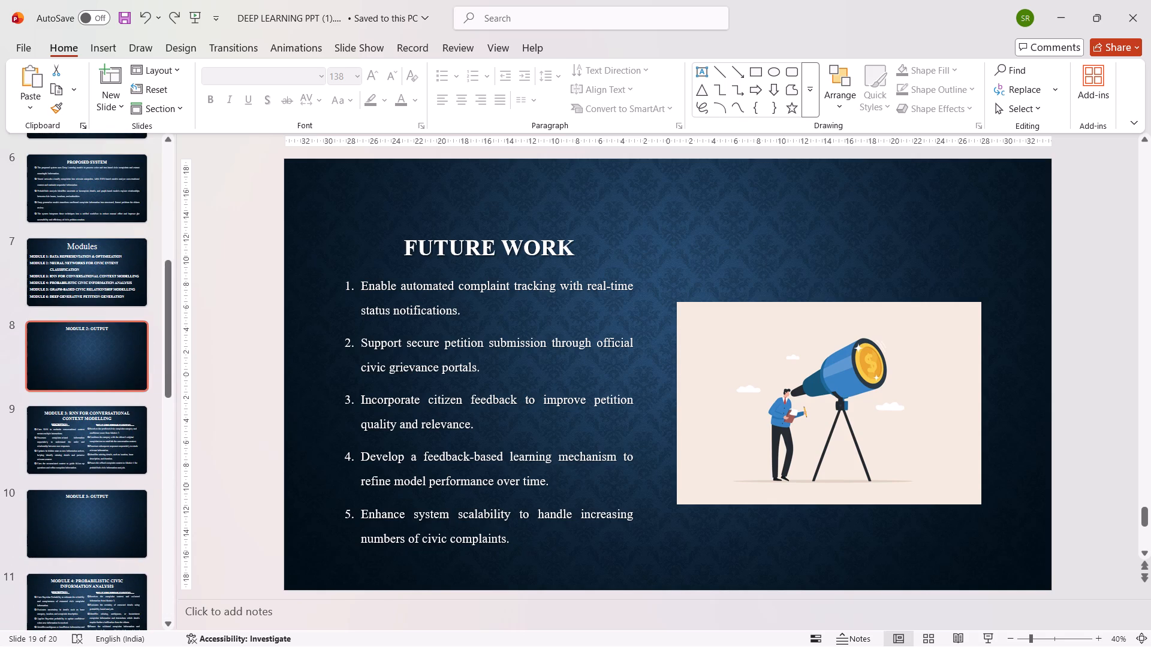
click(88, 355)
key(Delete)
key(Delete)
key(Delete)
key(Delete)
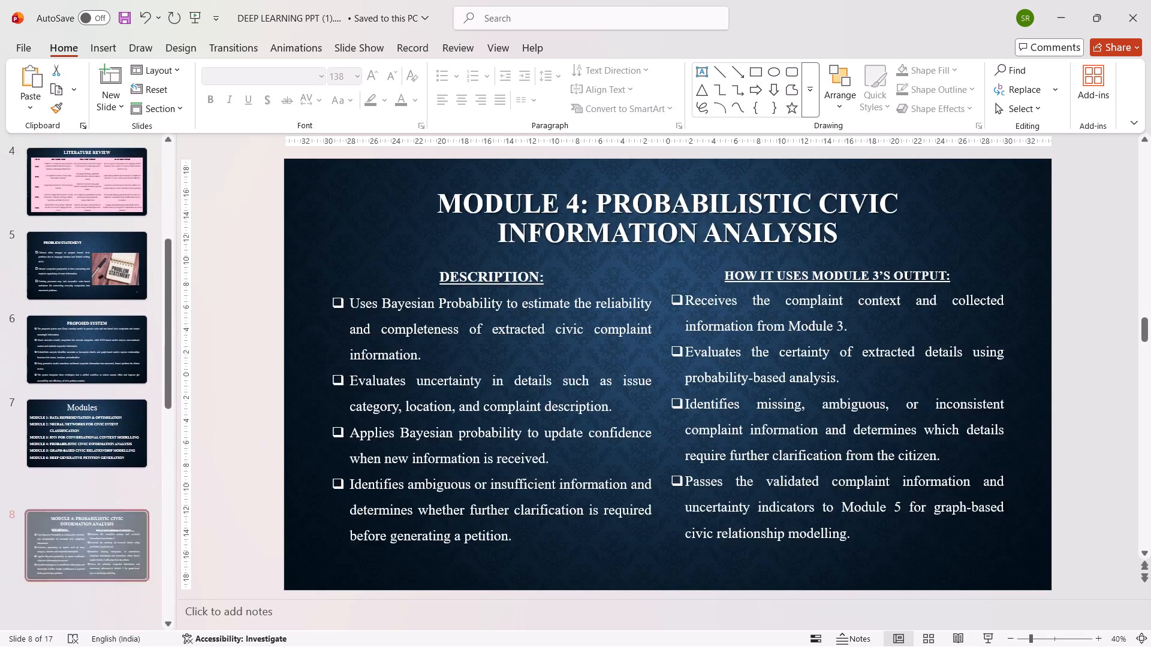
key(Delete)
key(Delete)
key(Delete)
key(Delete)
key(Delete)
key(Delete)
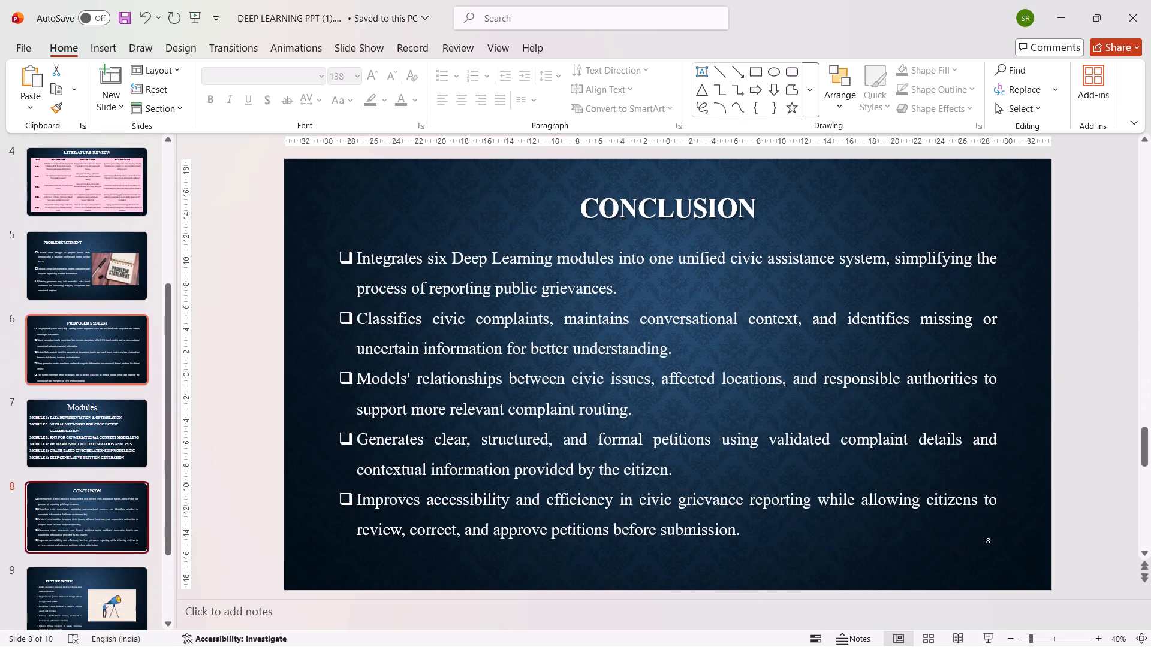
key(Delete)
key(Delete)
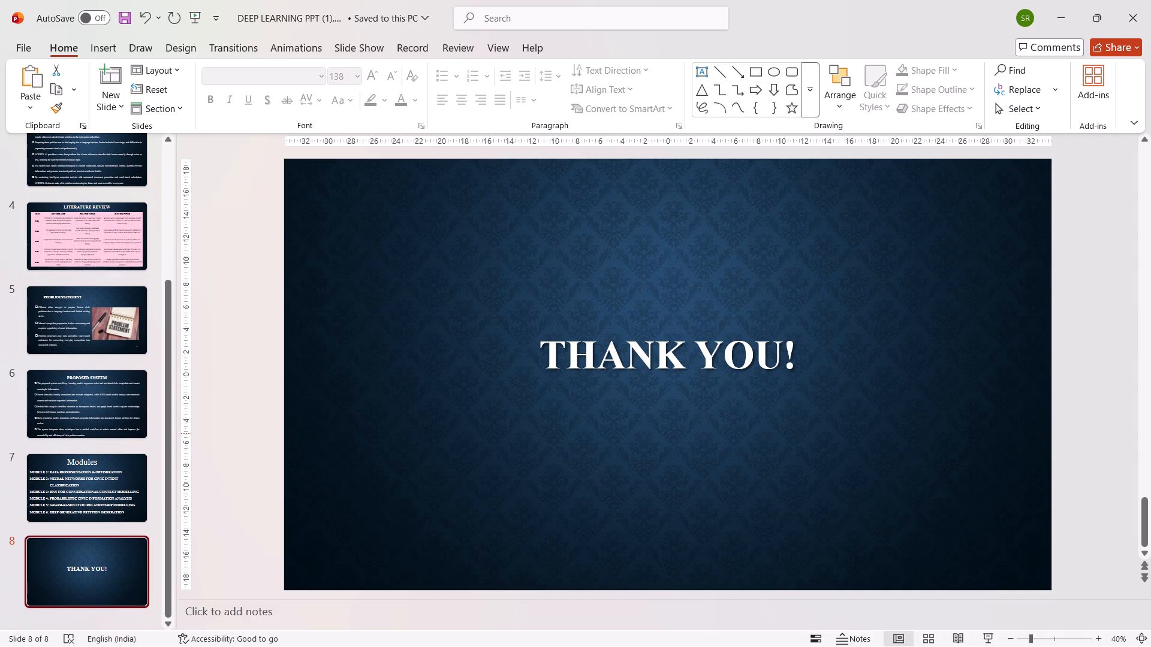
Copy all five bulleted paragraphs of body text on the Abstract slide.
scroll(101, 352, up, 6)
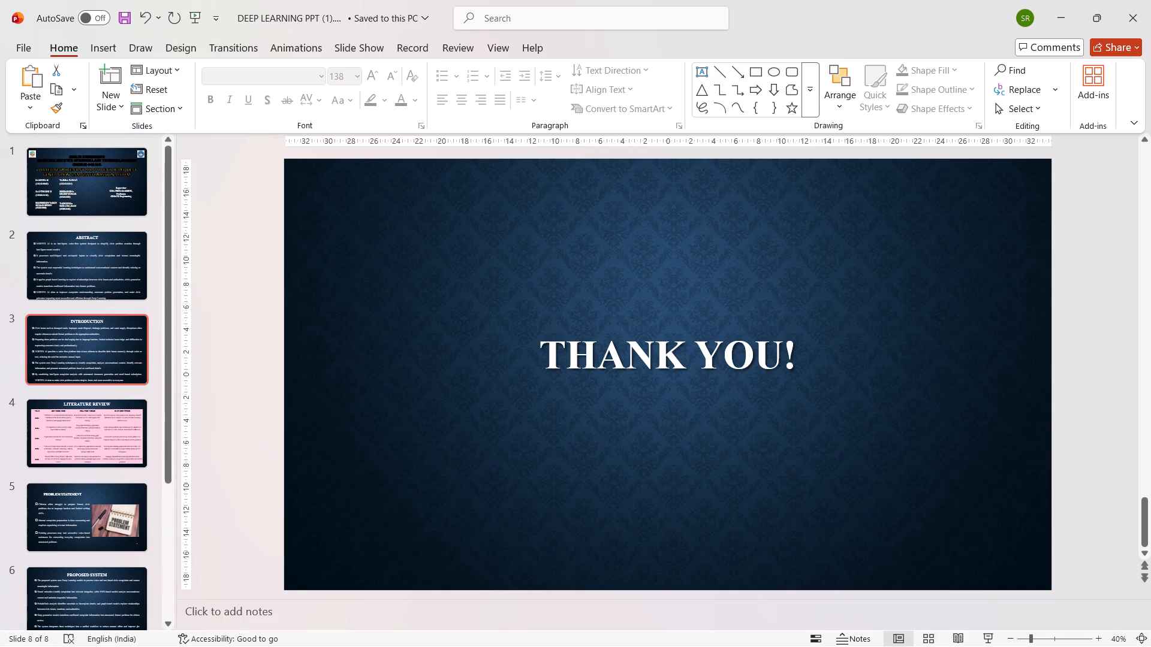
scroll(108, 233, down, 6)
scroll(103, 298, up, 8)
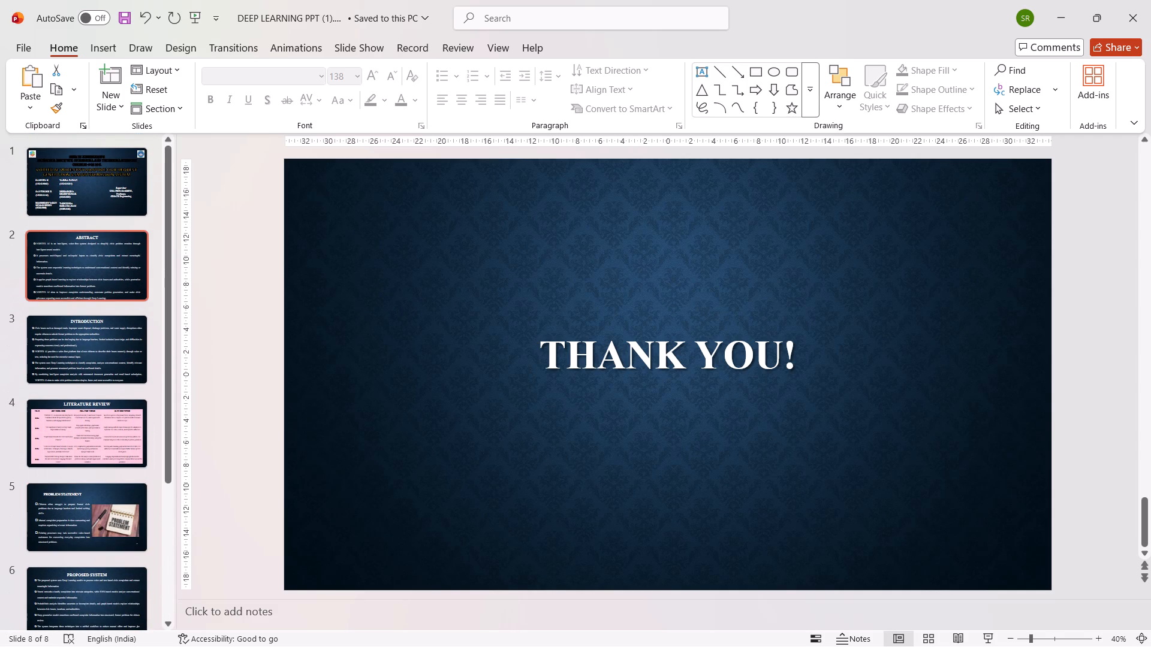
click(97, 257)
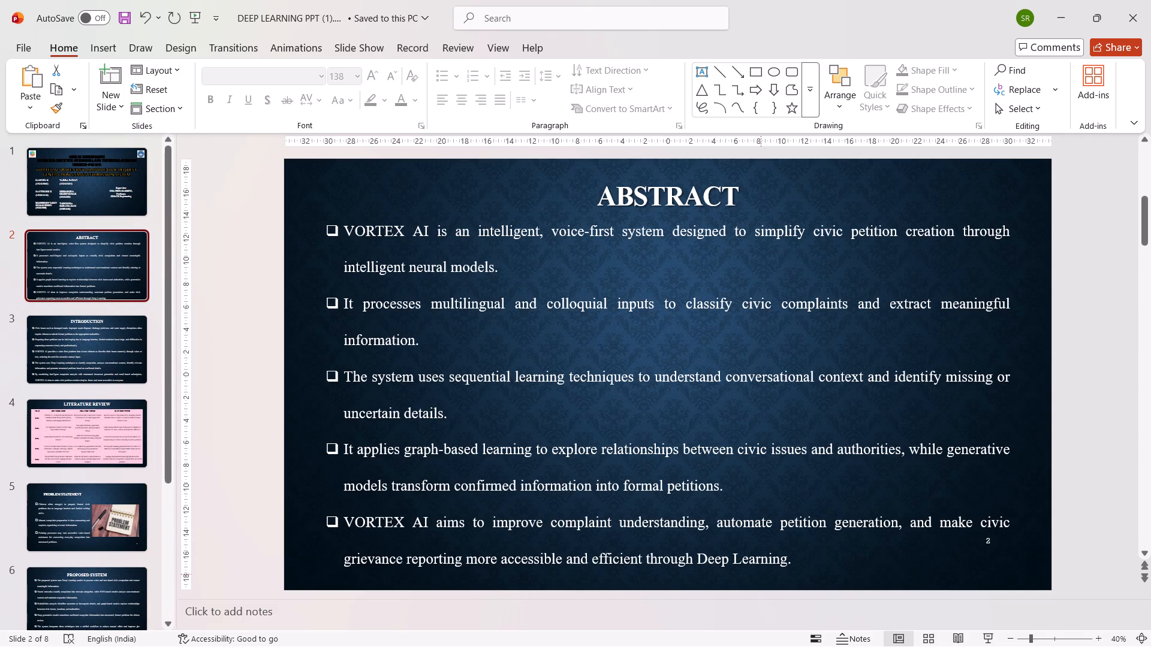
drag(794, 560, 351, 225)
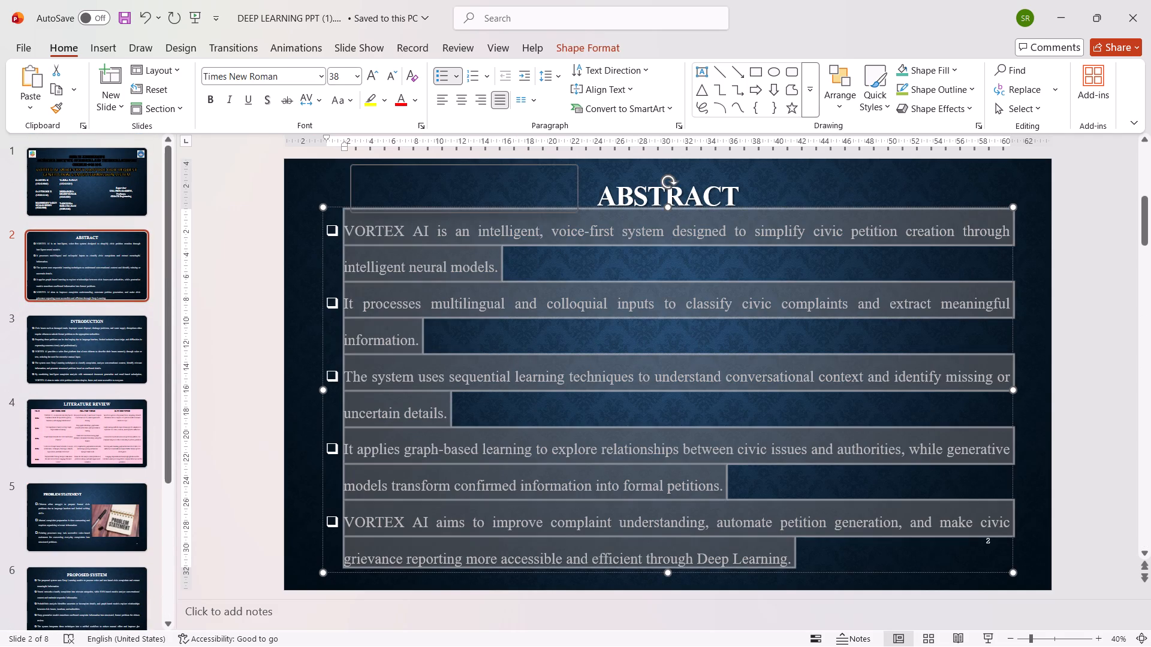
key(ctrl+c)
key(alt+Tab)
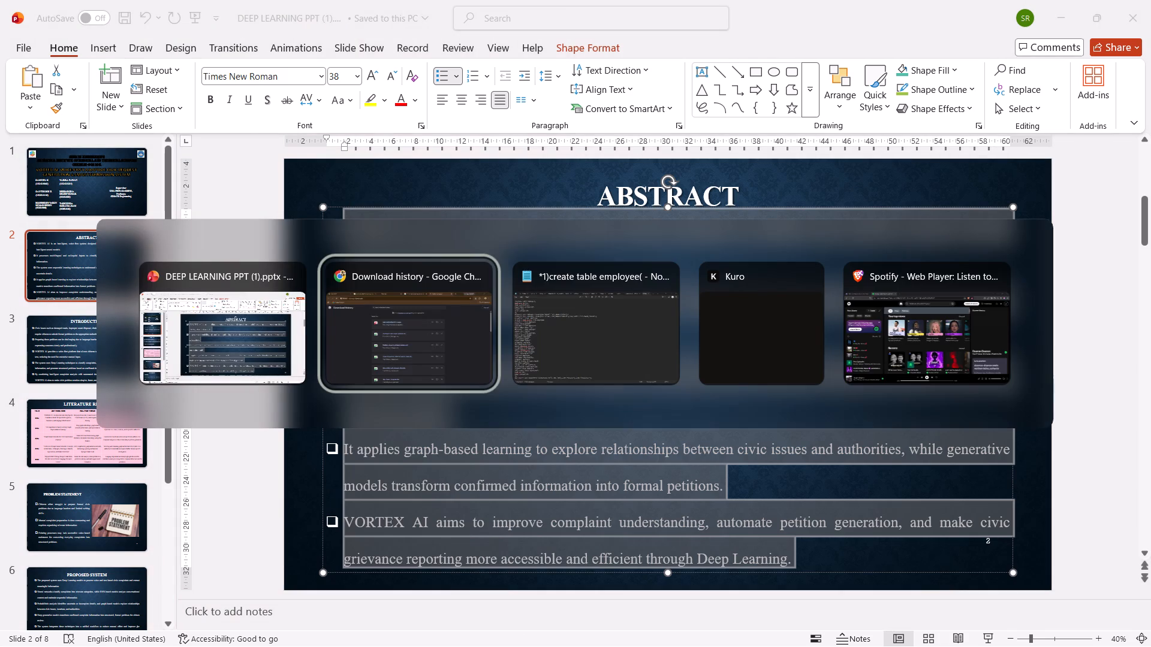
alt+click(267, 363)
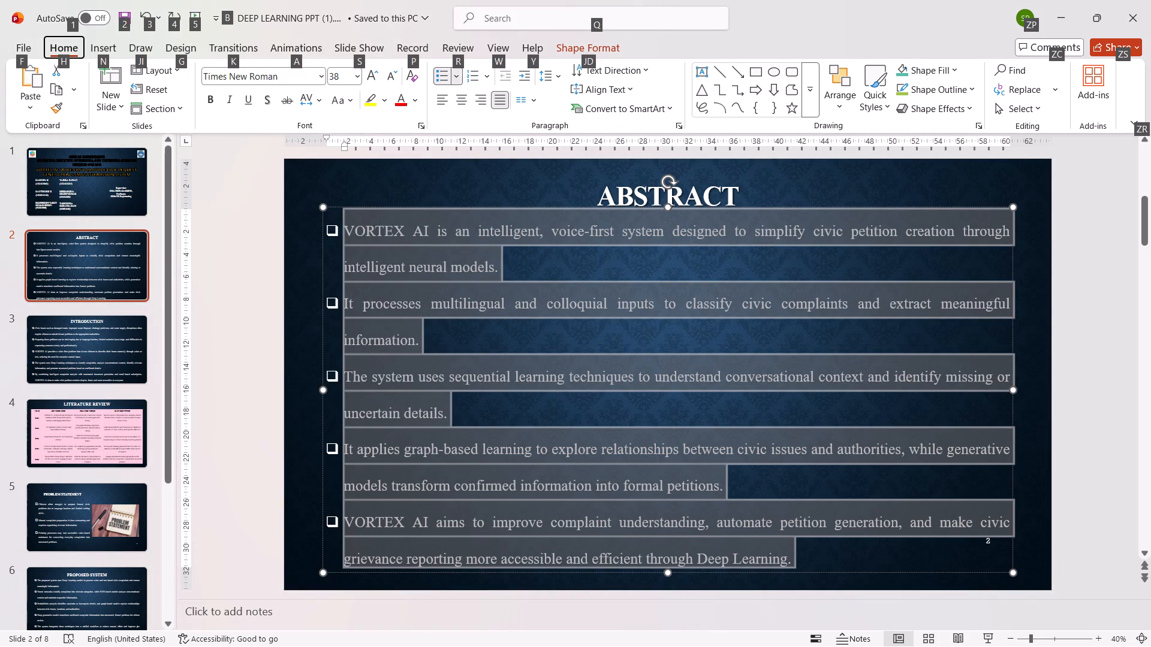
Remove the bullets from all the selected Abstract paragraphs.
click(441, 77)
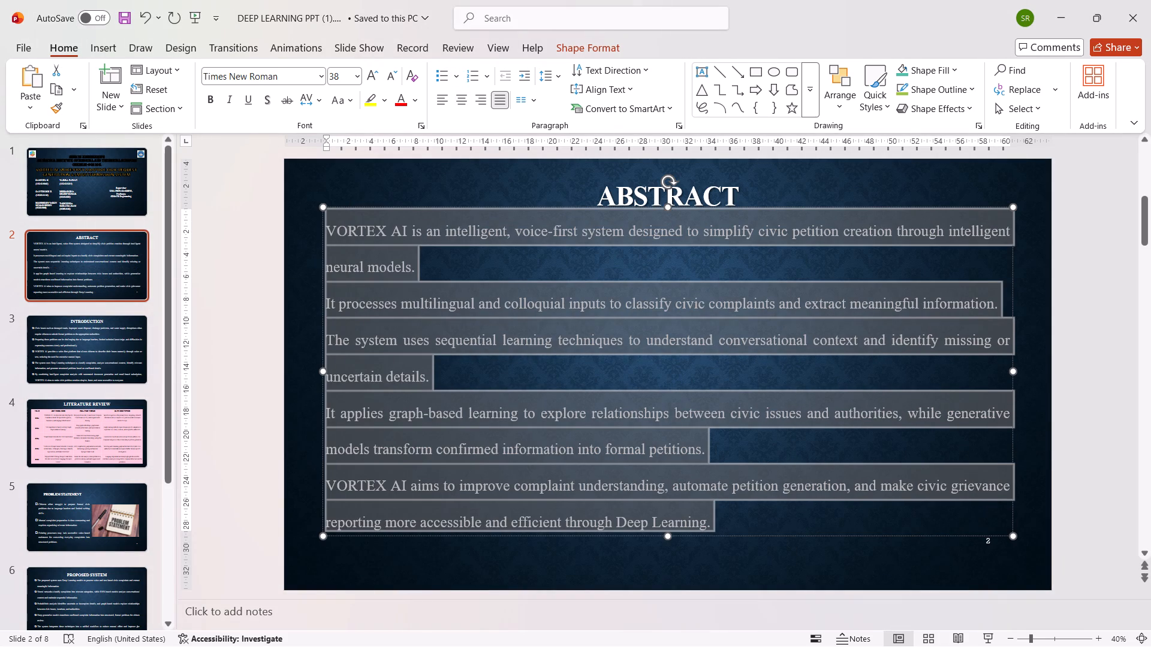
Join the first three Abstract paragraphs into one running paragraph, through the sentence about sequential learning techniques.
click(474, 280)
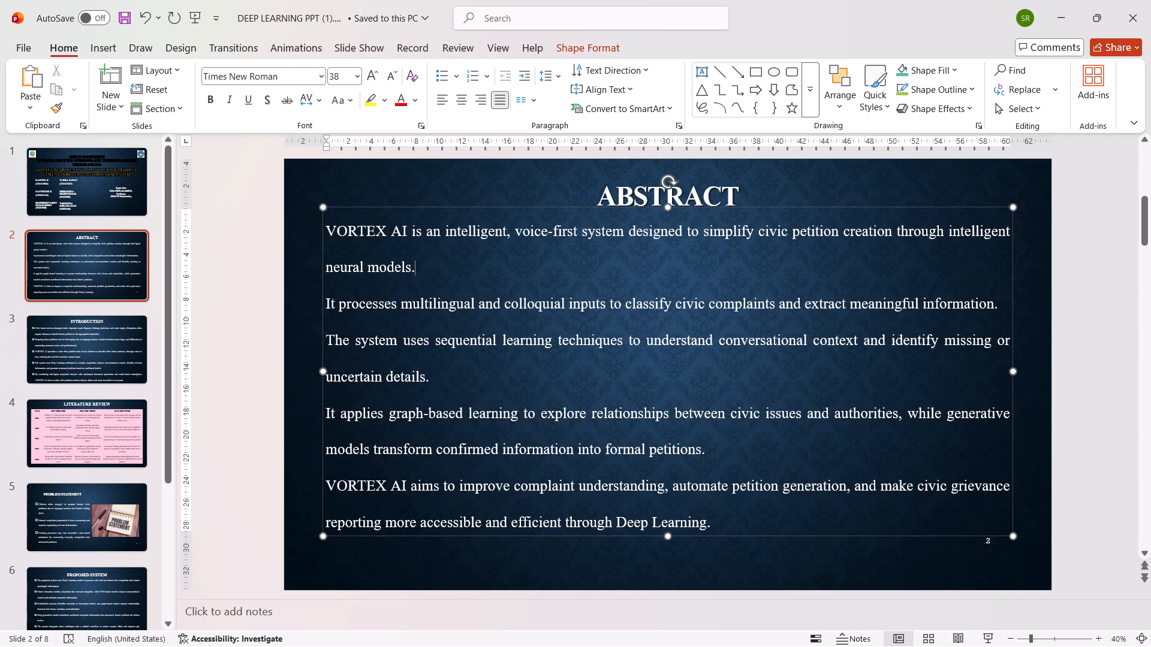
key(Delete)
key(space)
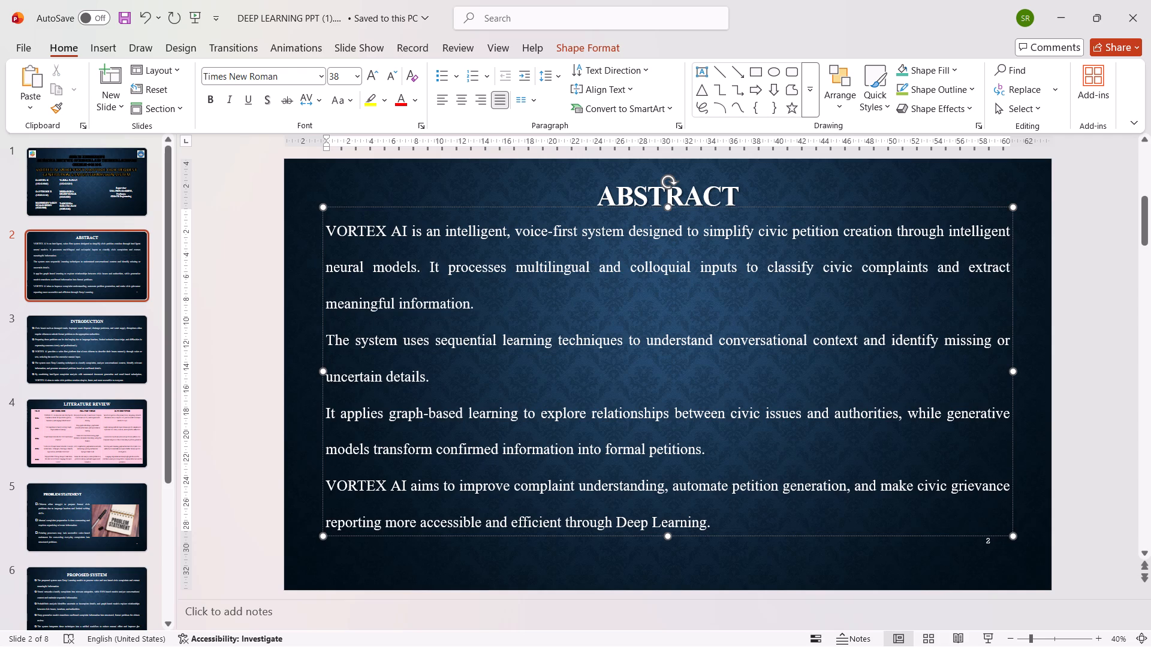
key(BackSpace)
key(Down)
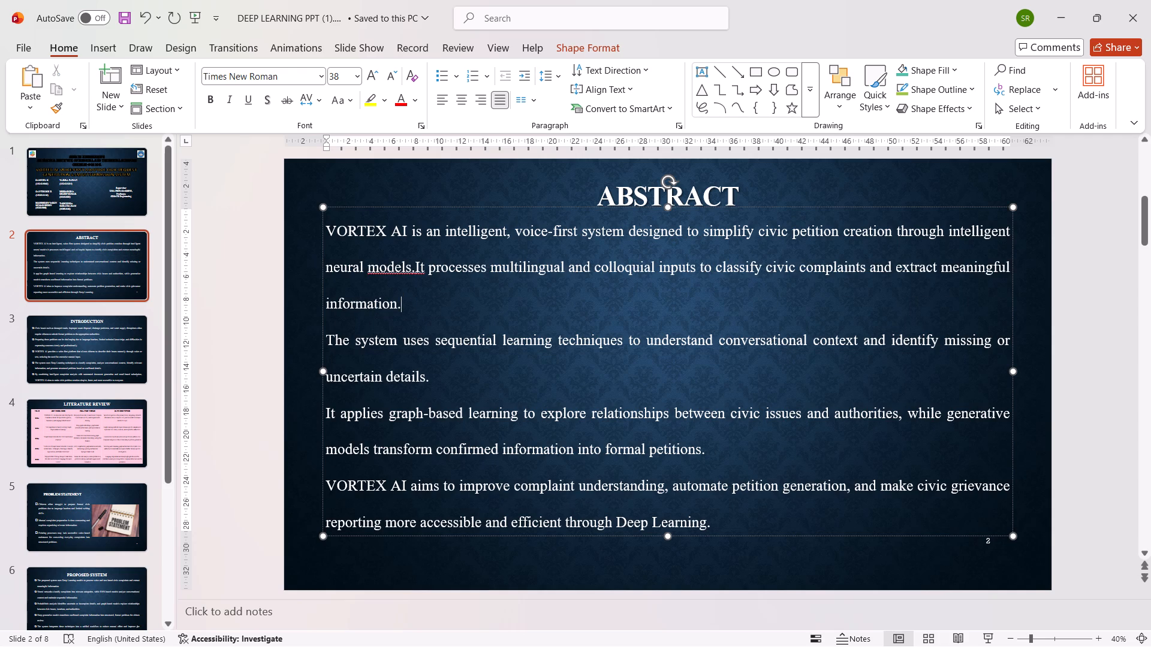
key(Delete)
key(space)
Join the "It applies graph-based learning" paragraph onto the end of the running Abstract text, separated by a space.
key(Down)
key(Right)
key(Right)
key(Right)
key(Right)
key(Right)
key(Right)
key(Right)
key(Right)
key(Right)
key(Right)
key(Right)
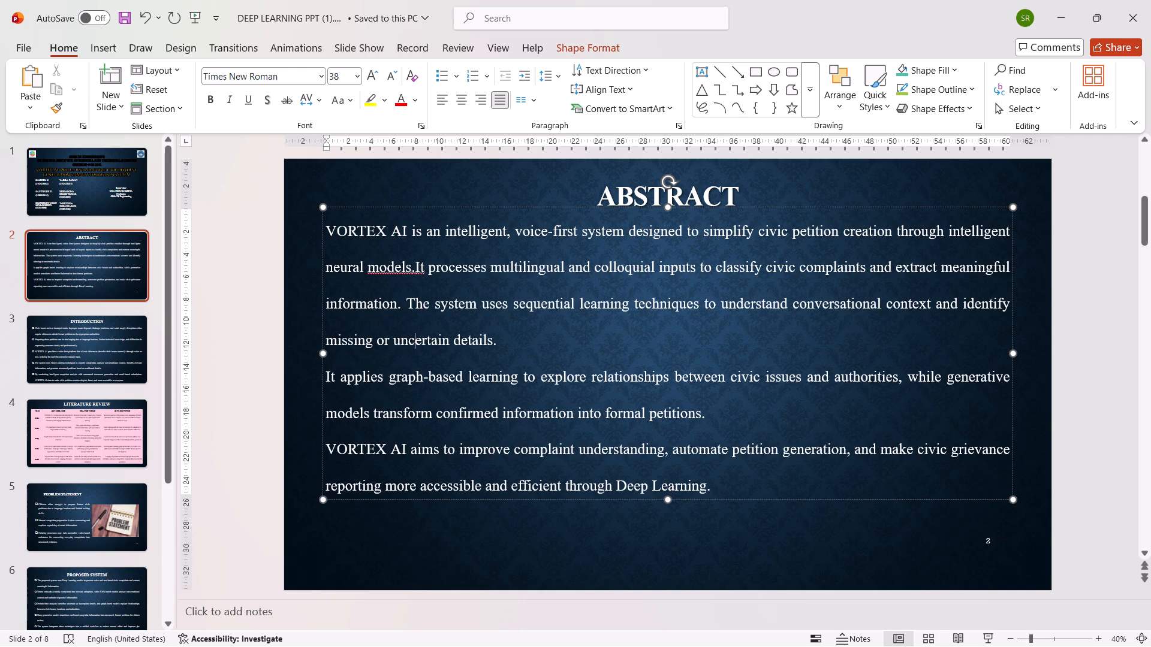
key(Right)
key(Right)
key(Right)
key(Right)
key(Right)
key(space)
key(Delete)
Merge the closing "VORTEX AI aims to improve" paragraph into the Abstract's running paragraph.
key(Down)
key(Down)
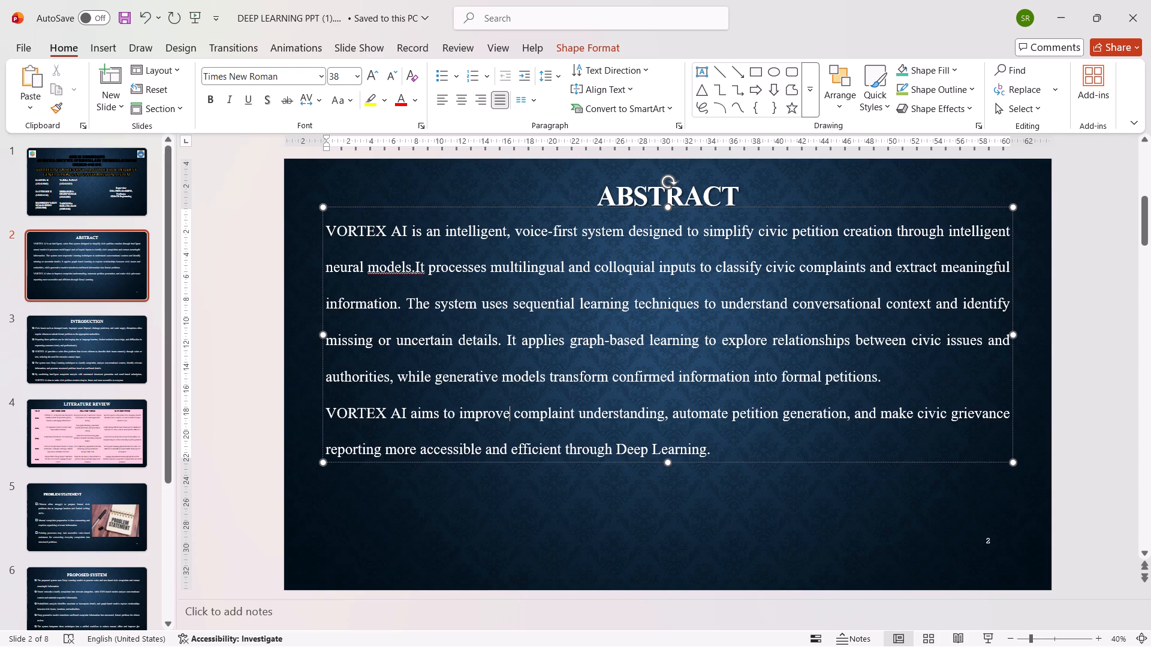
click(911, 382)
key(Delete)
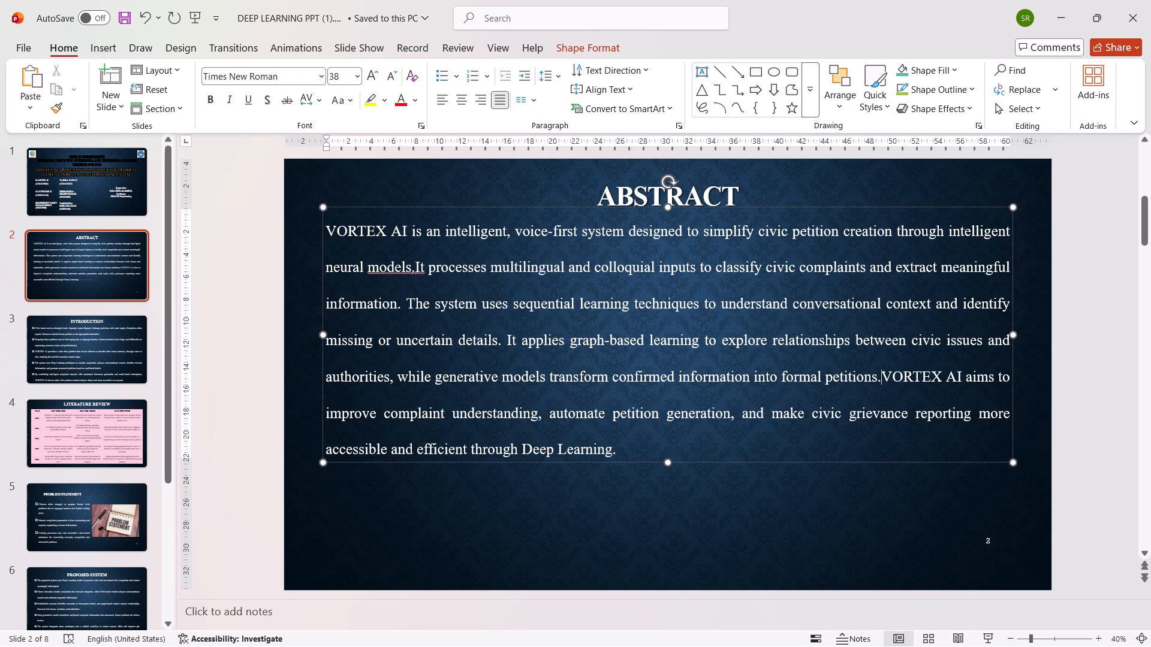
Insert the missing space between "models." and "It" in the Abstract text.
click(417, 270)
key(space)
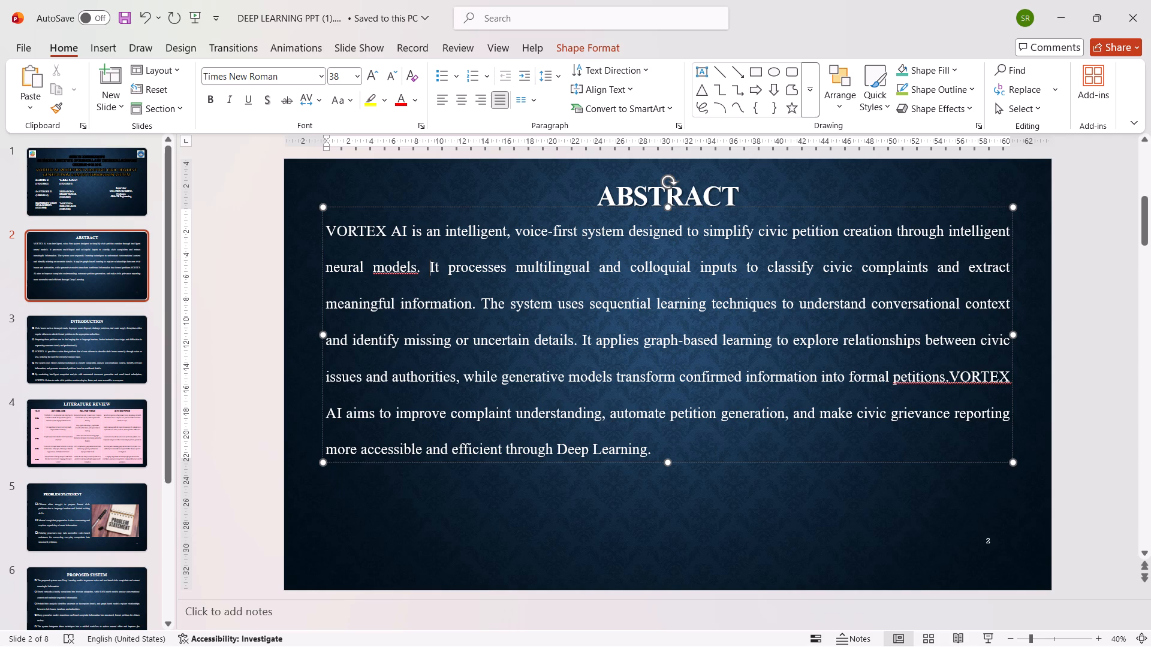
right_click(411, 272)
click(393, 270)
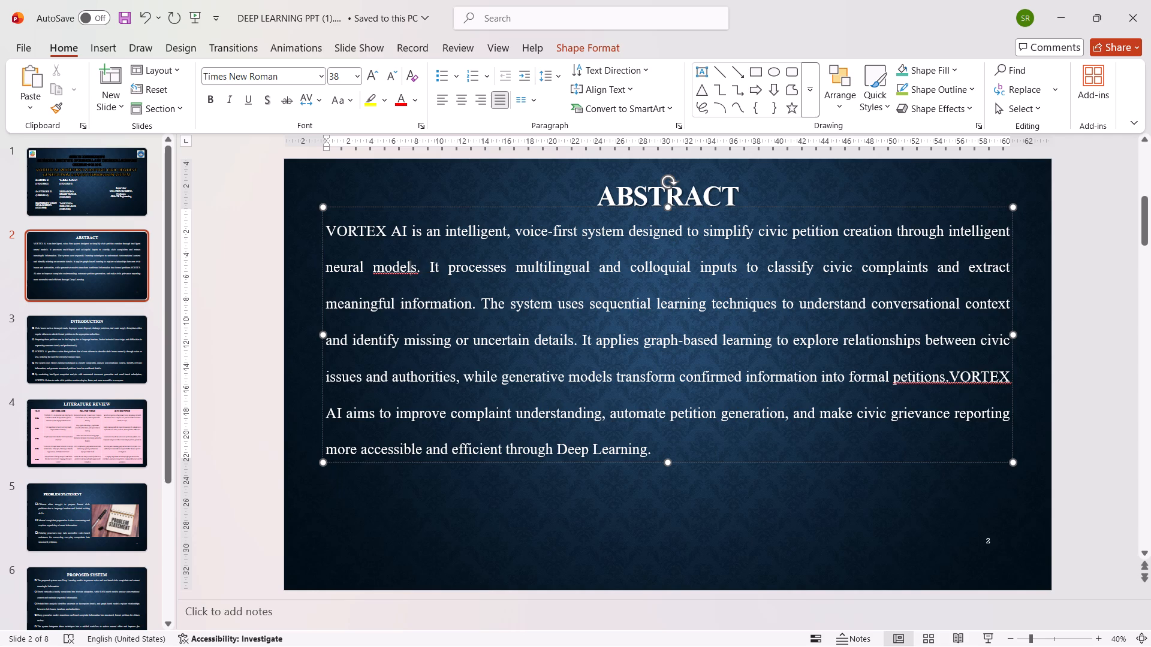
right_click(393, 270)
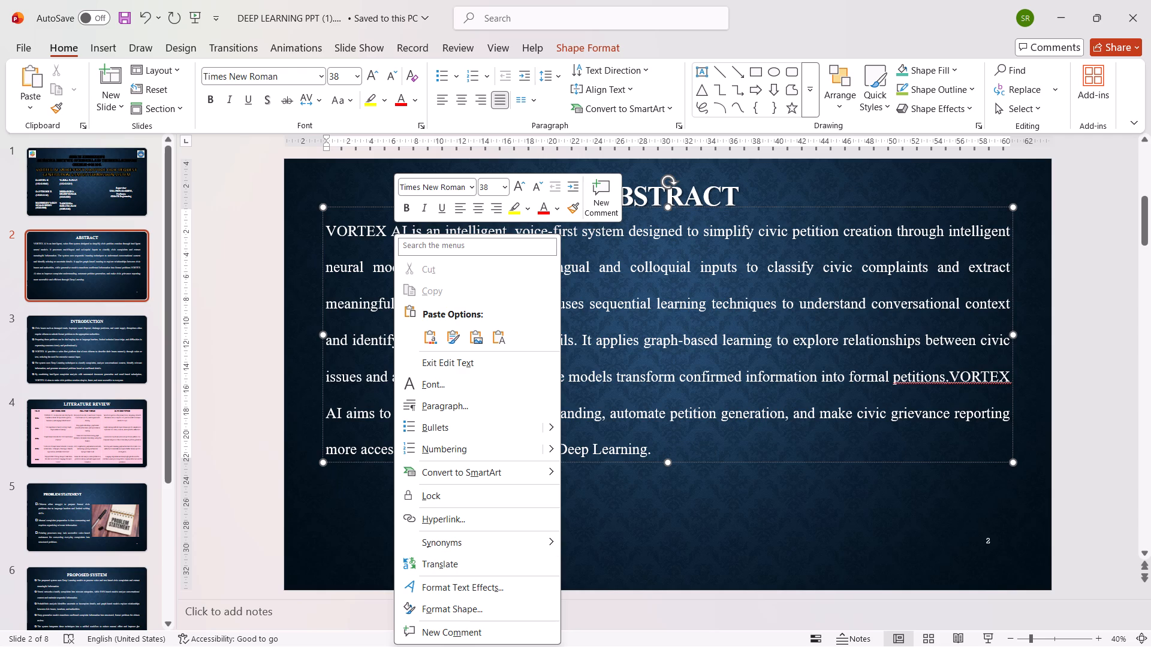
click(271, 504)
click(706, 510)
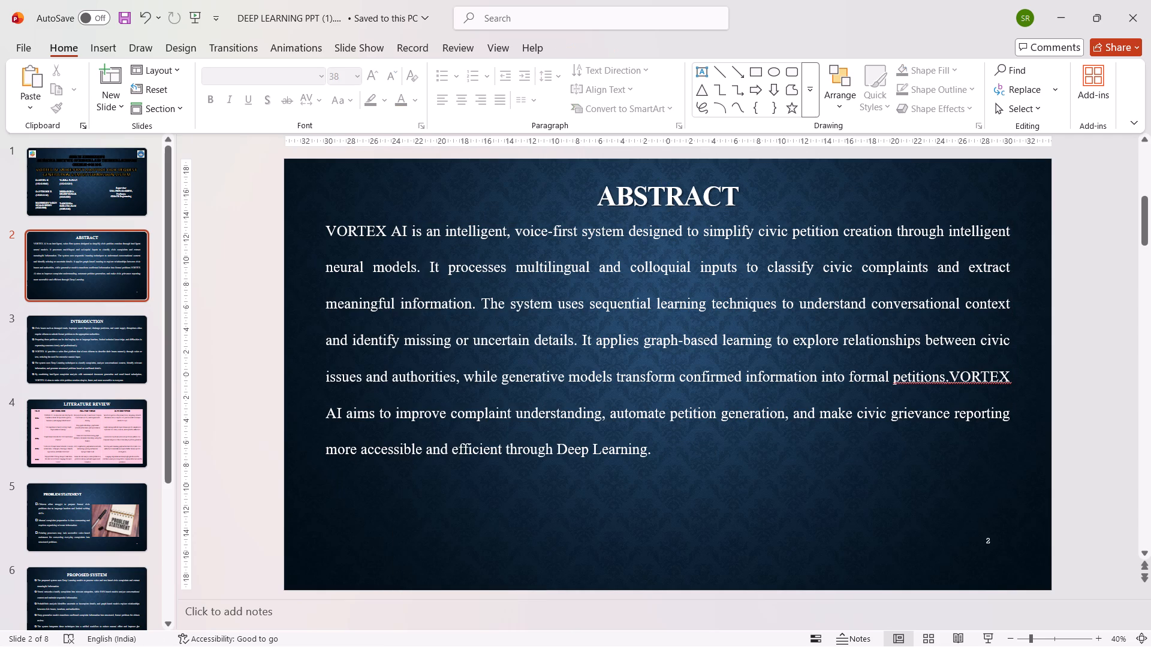
Restyle the Literature Review table with the plain unfilled table style that has grid lines around every cell.
click(113, 346)
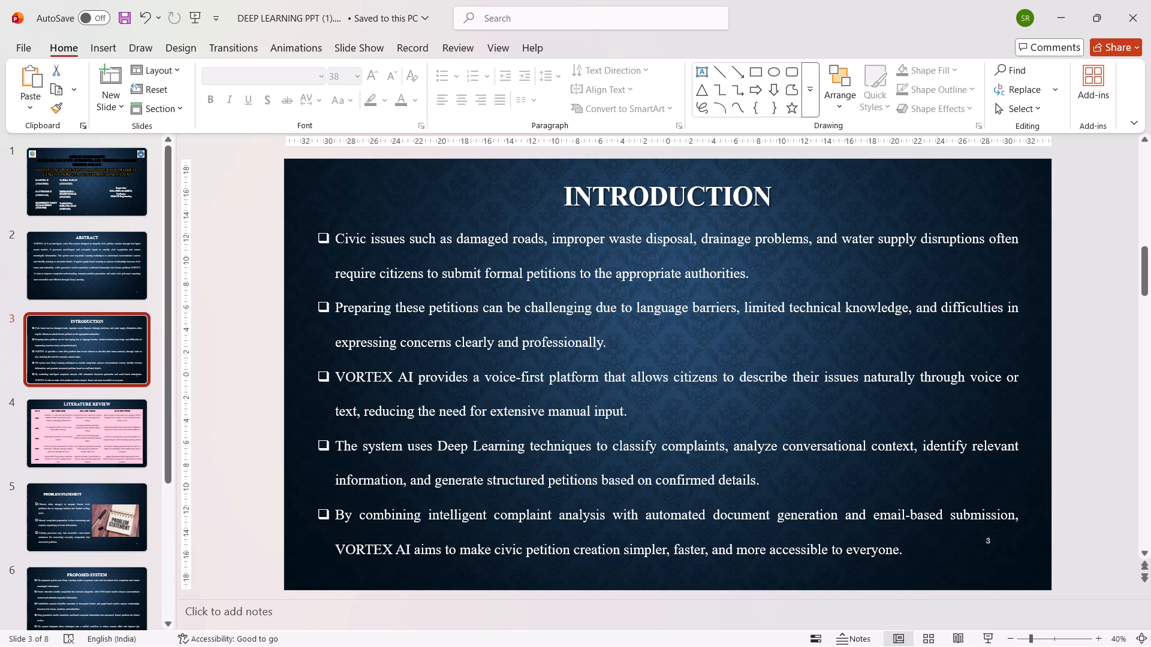
click(94, 448)
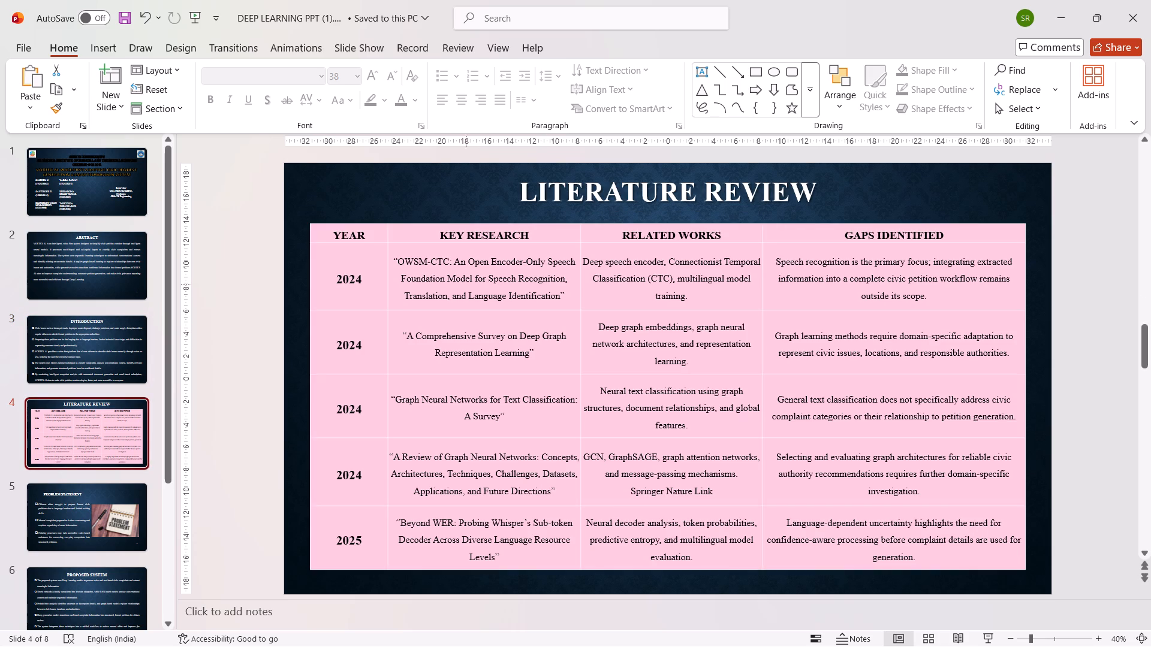
click(338, 252)
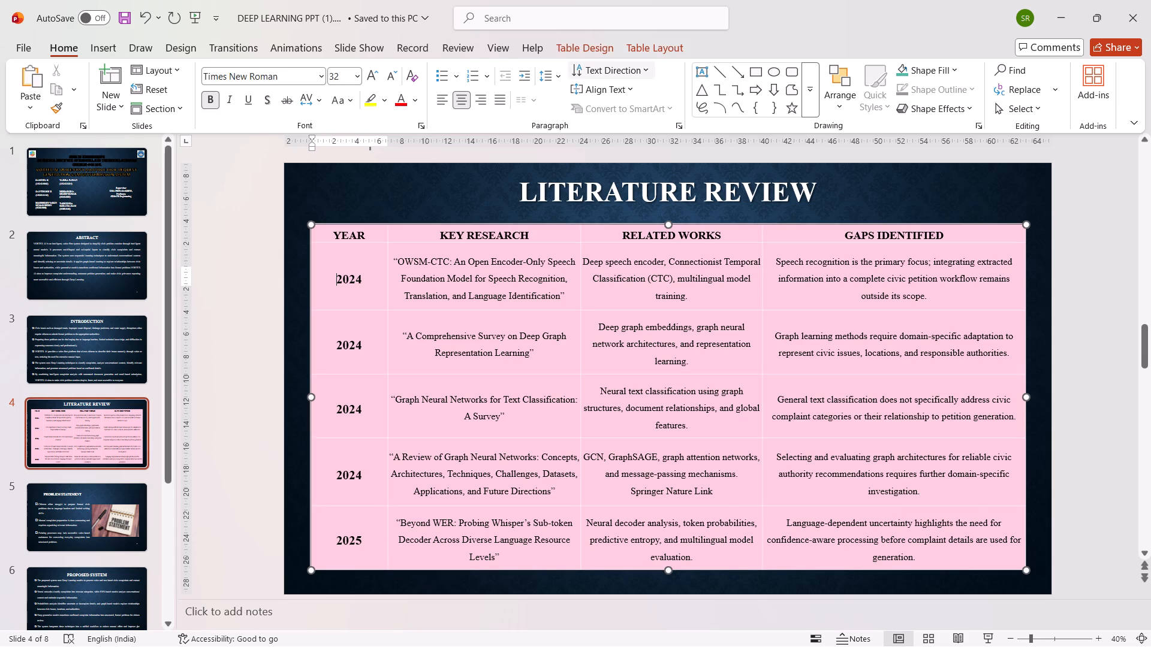
click(602, 53)
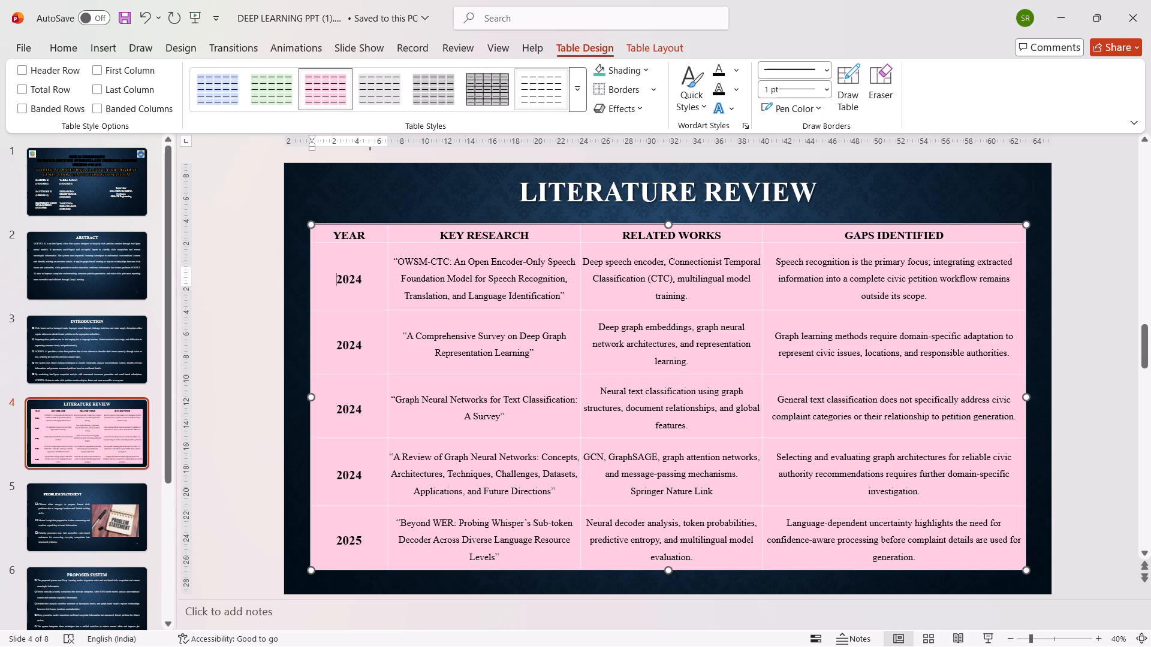
click(581, 103)
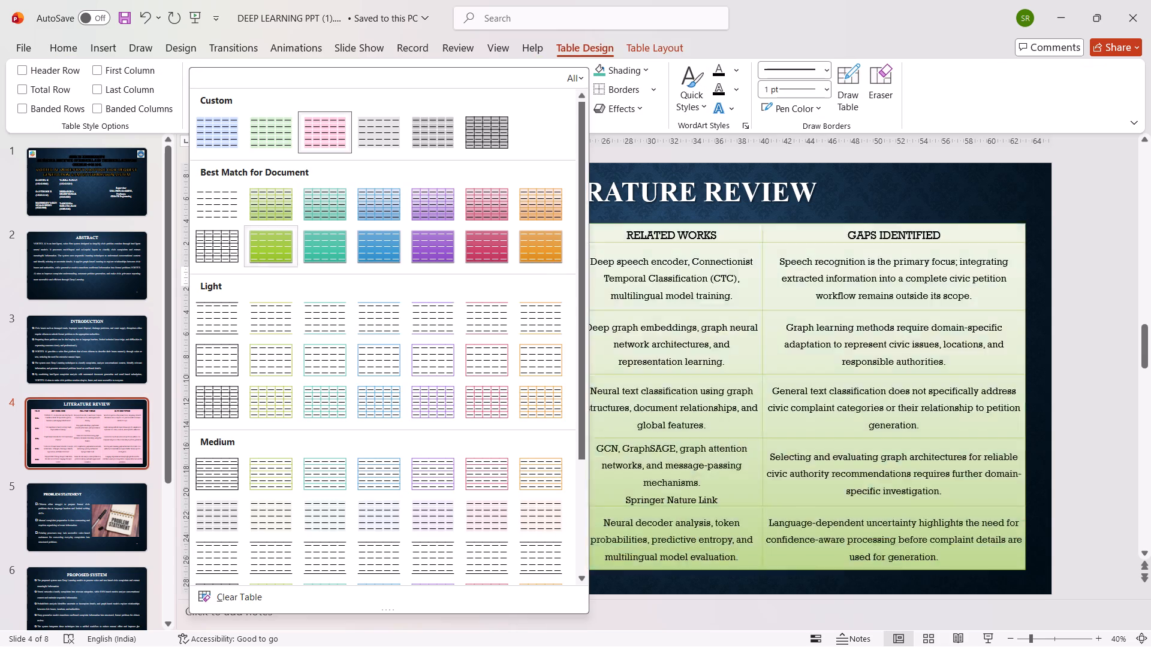
click(222, 244)
click(1057, 274)
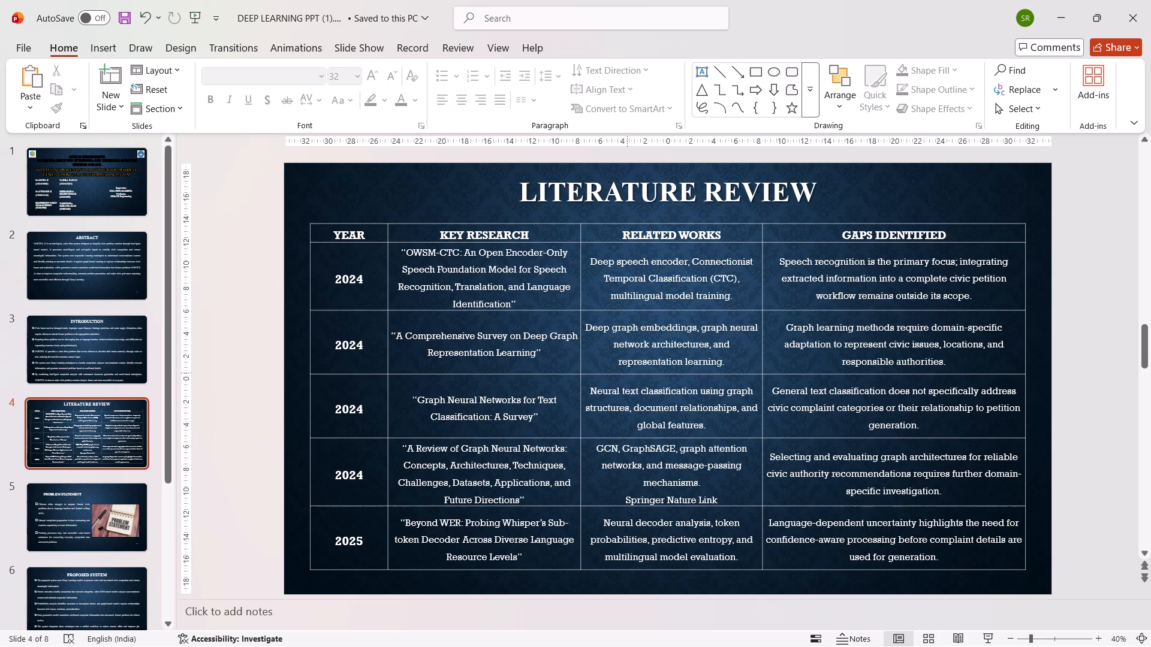
Review the title, Modules and Introduction slides of the shortened presentation.
scroll(102, 213, down, 1)
click(98, 200)
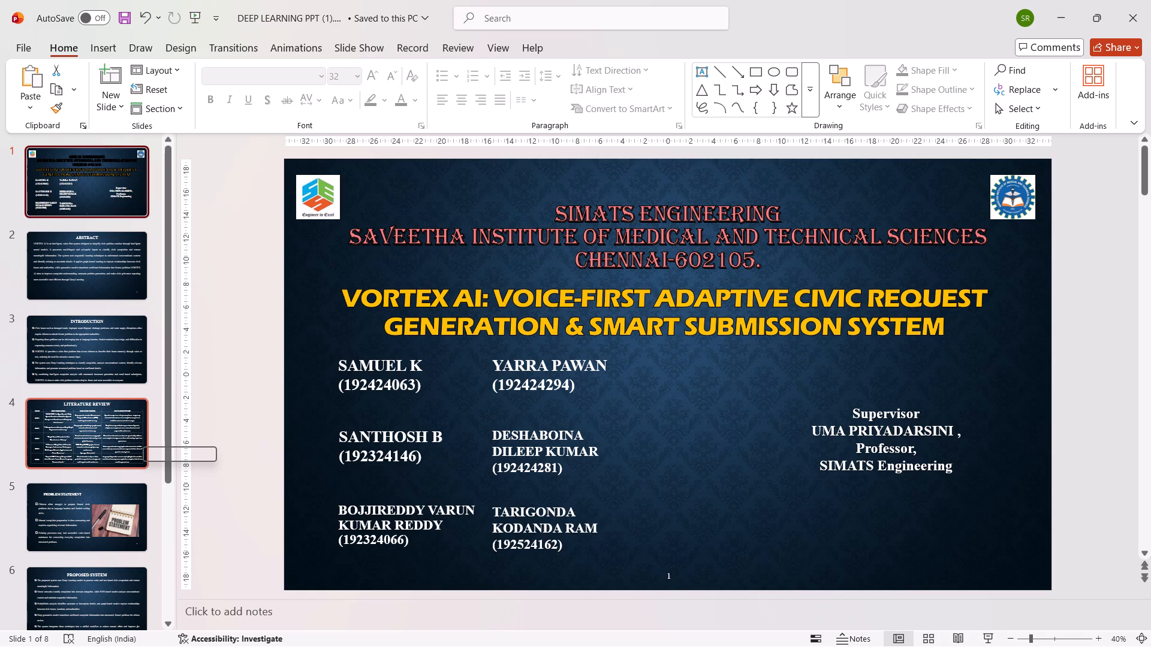
scroll(108, 450, down, 4)
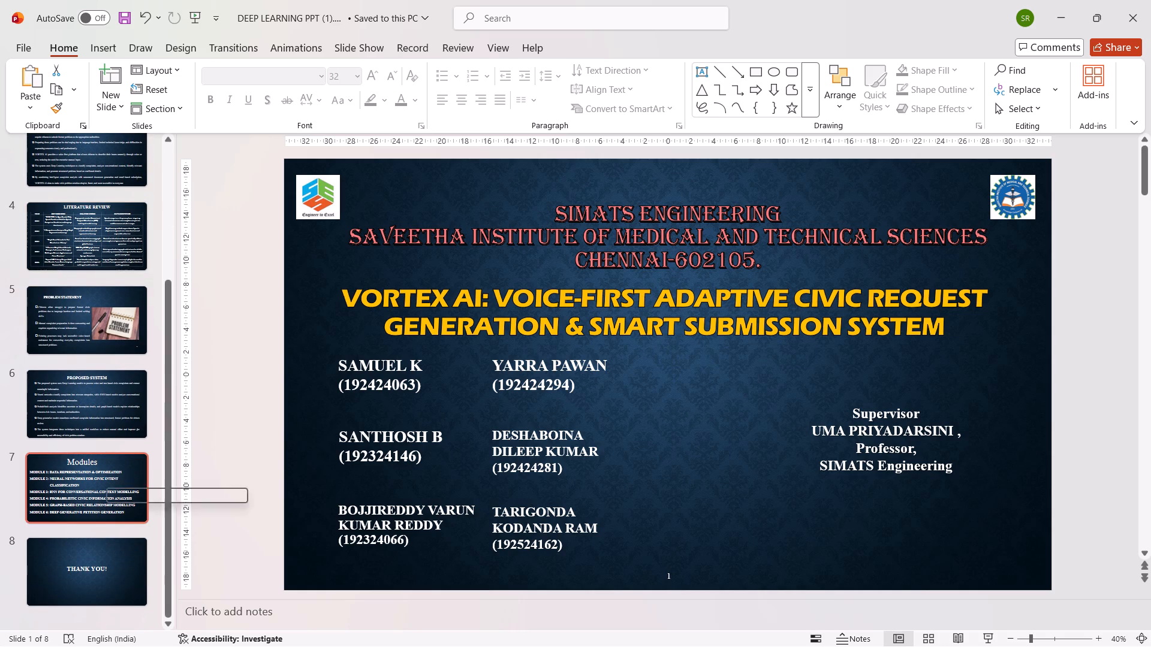
click(106, 476)
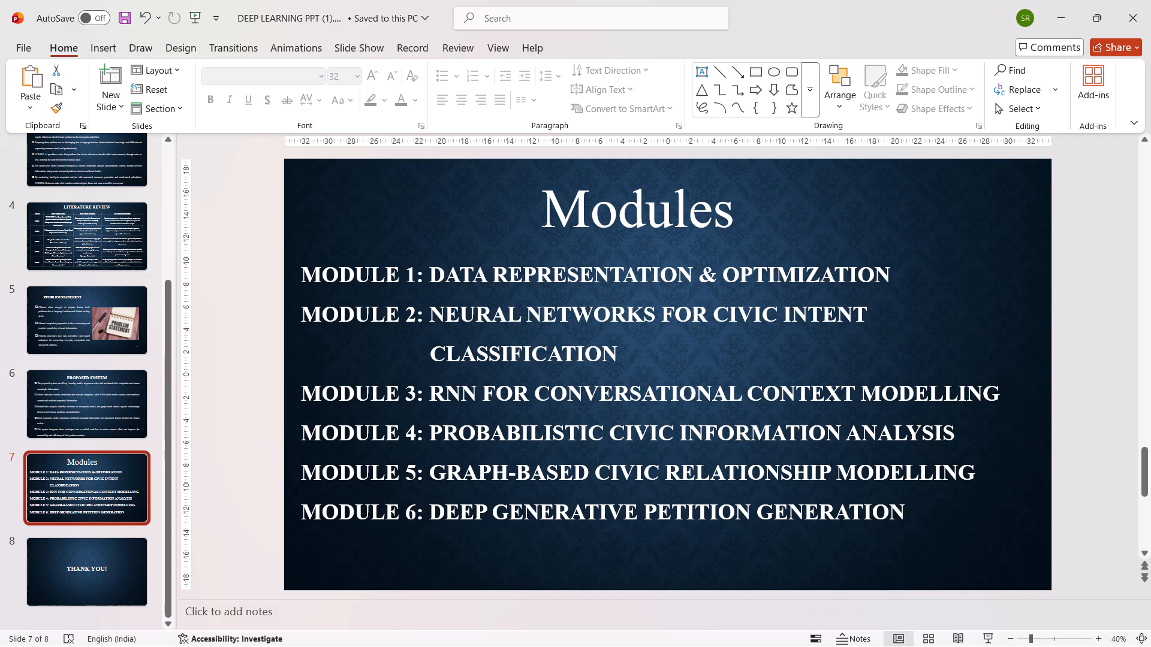
scroll(104, 257, up, 1)
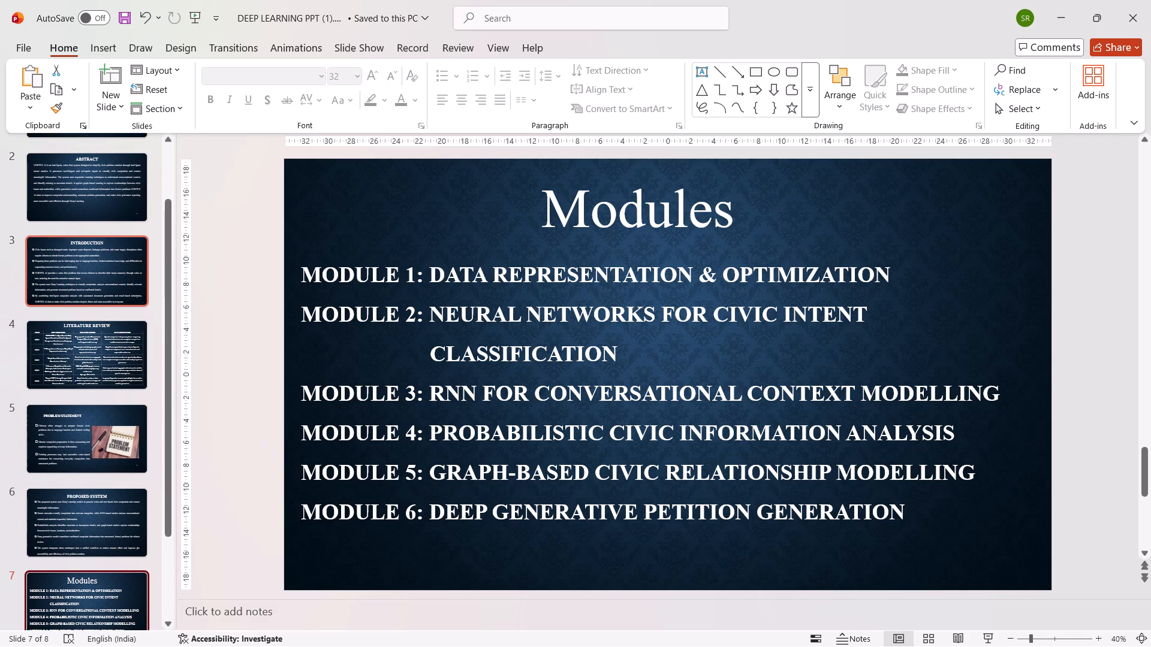
click(104, 257)
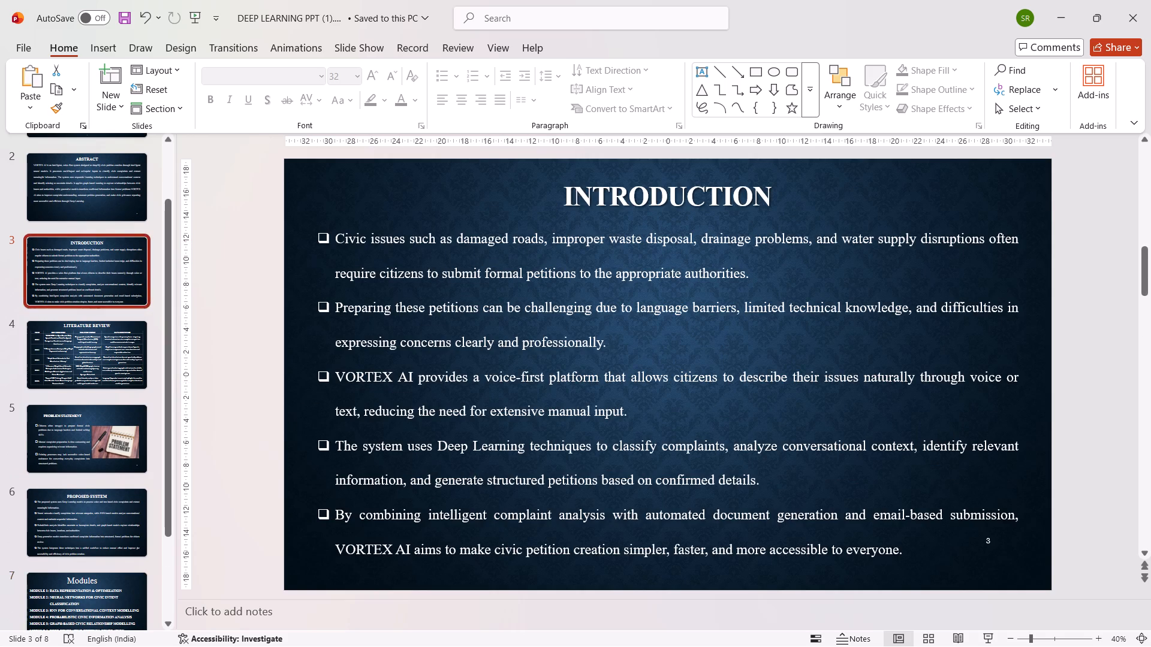
scroll(119, 248, up, 1)
Copy the full VORTEX AI project title text from the title slide.
click(95, 201)
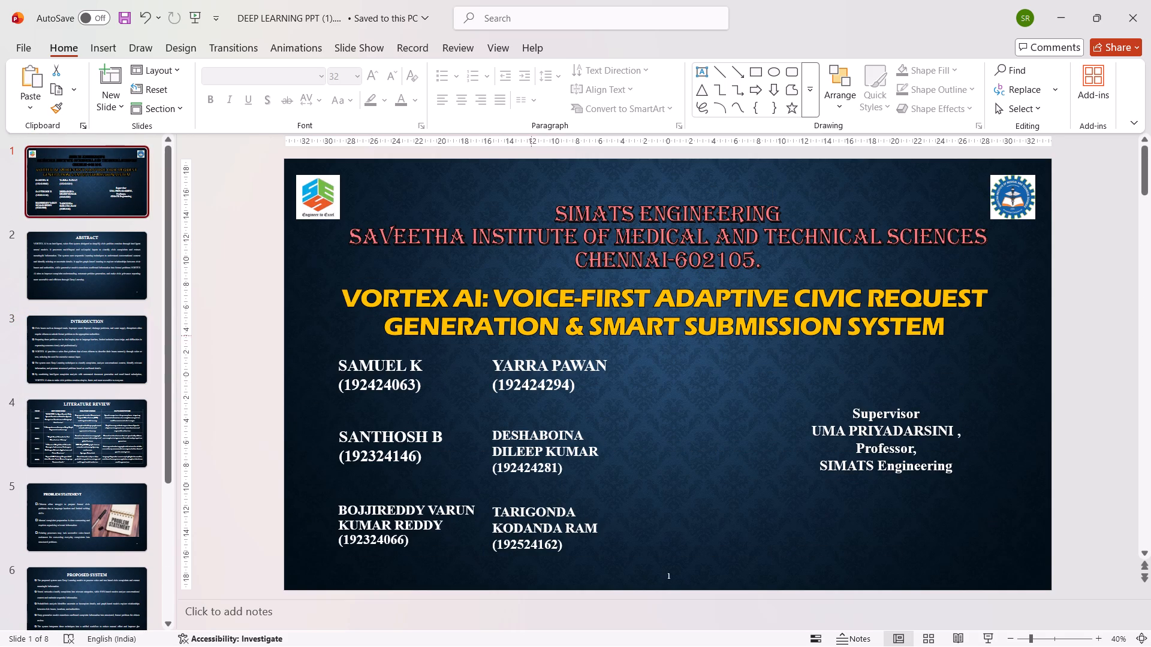
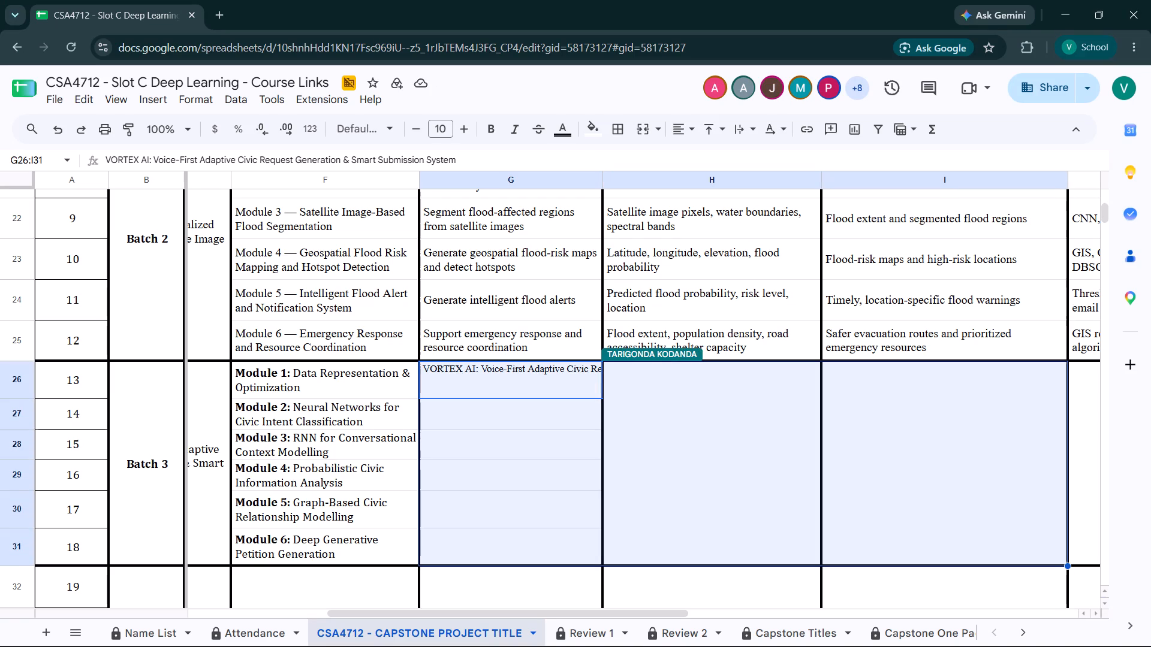
key(shift+Right)
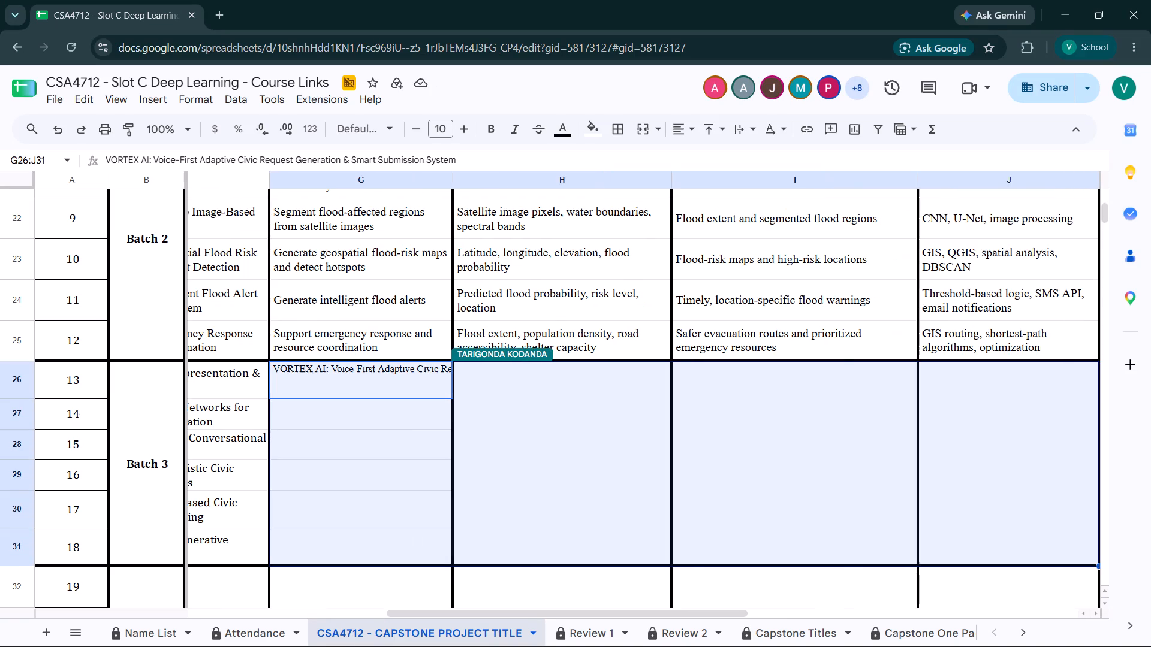
key(shift+Right)
key(shift+Right)
key(shift+Left)
key(shift+Left)
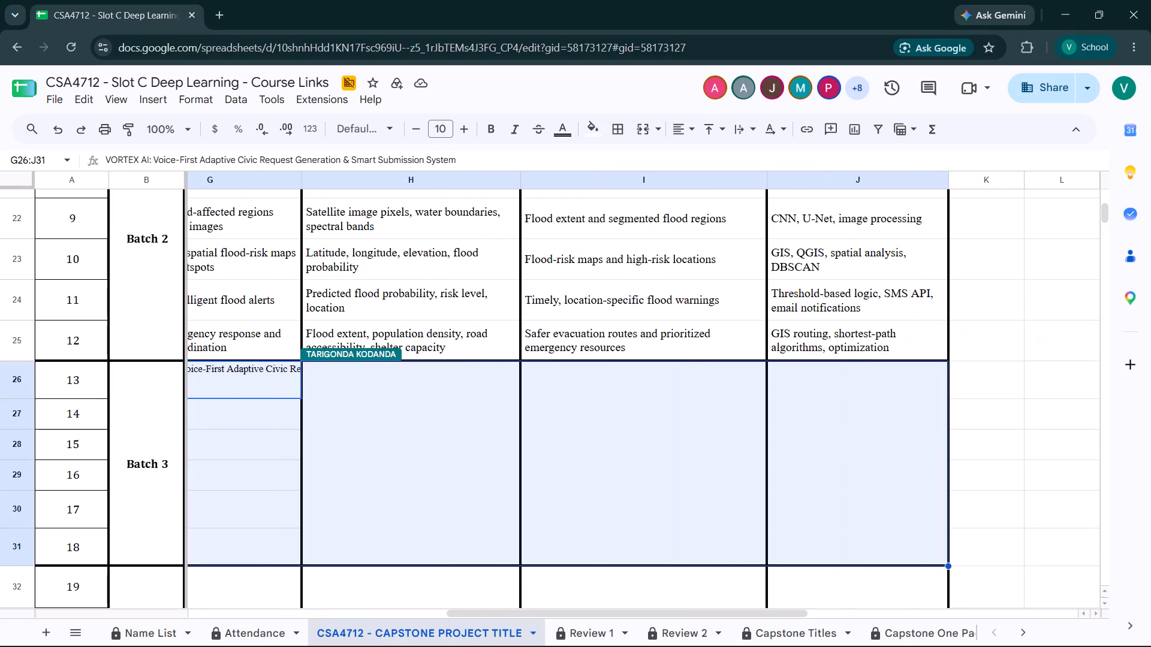
key(ctrl+v)
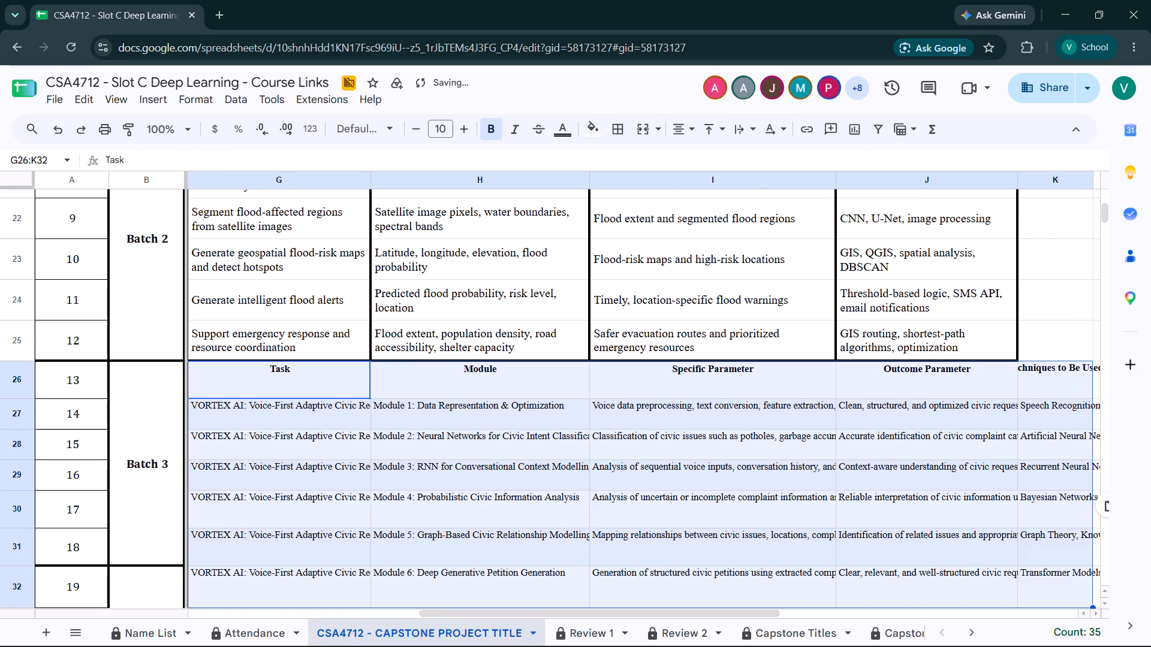
Clear the pasted header labels from cells G26:K26 in Batch 3's first row.
drag(324, 374, 1039, 374)
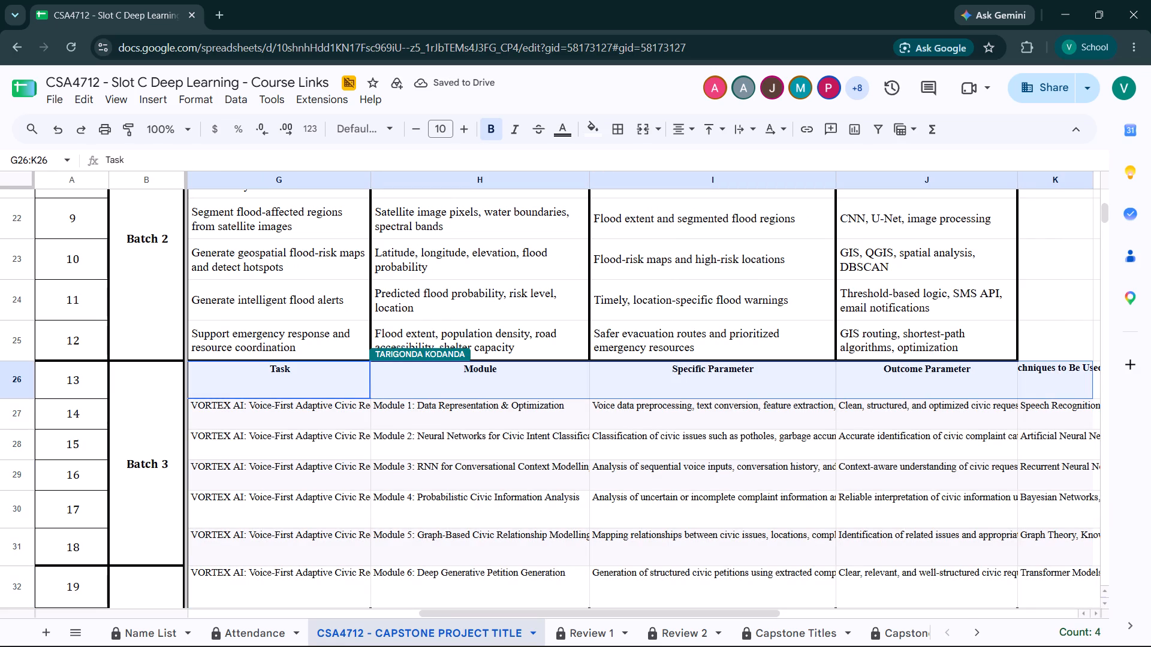
drag(1039, 374, 1082, 374)
key(BackSpace)
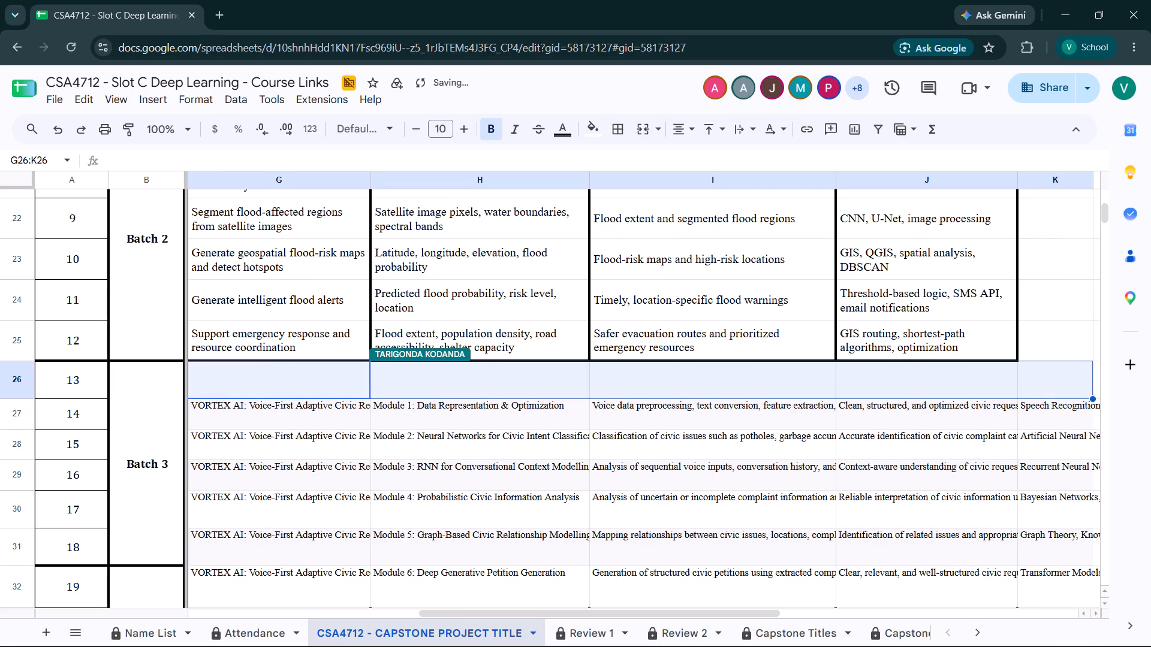
key(BackSpace)
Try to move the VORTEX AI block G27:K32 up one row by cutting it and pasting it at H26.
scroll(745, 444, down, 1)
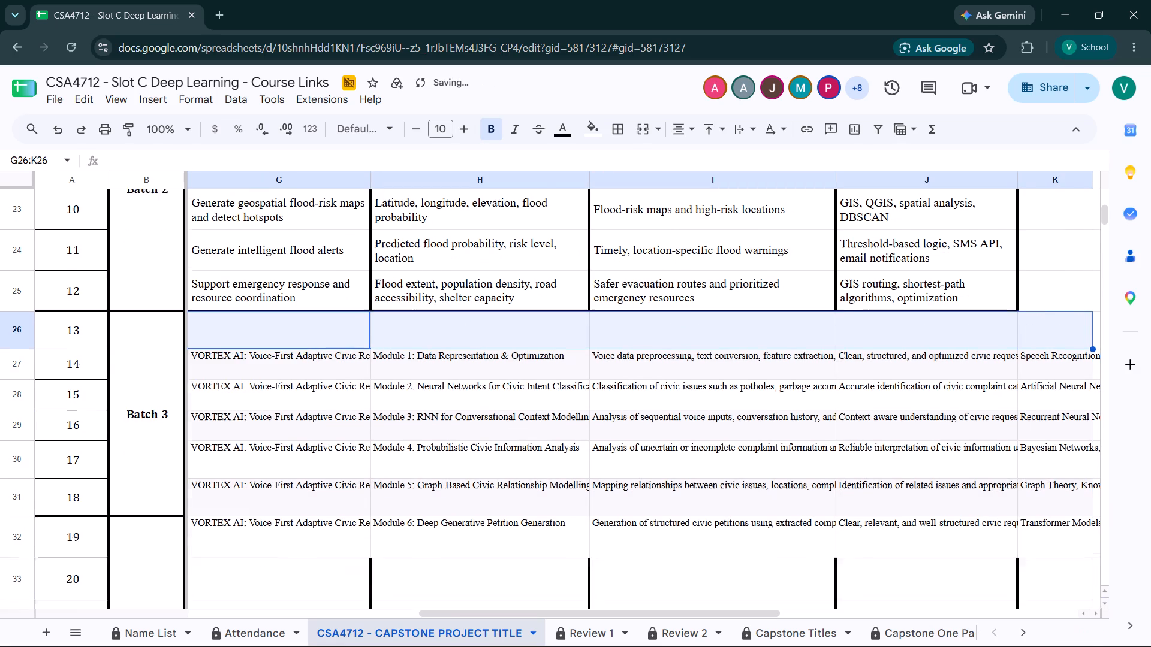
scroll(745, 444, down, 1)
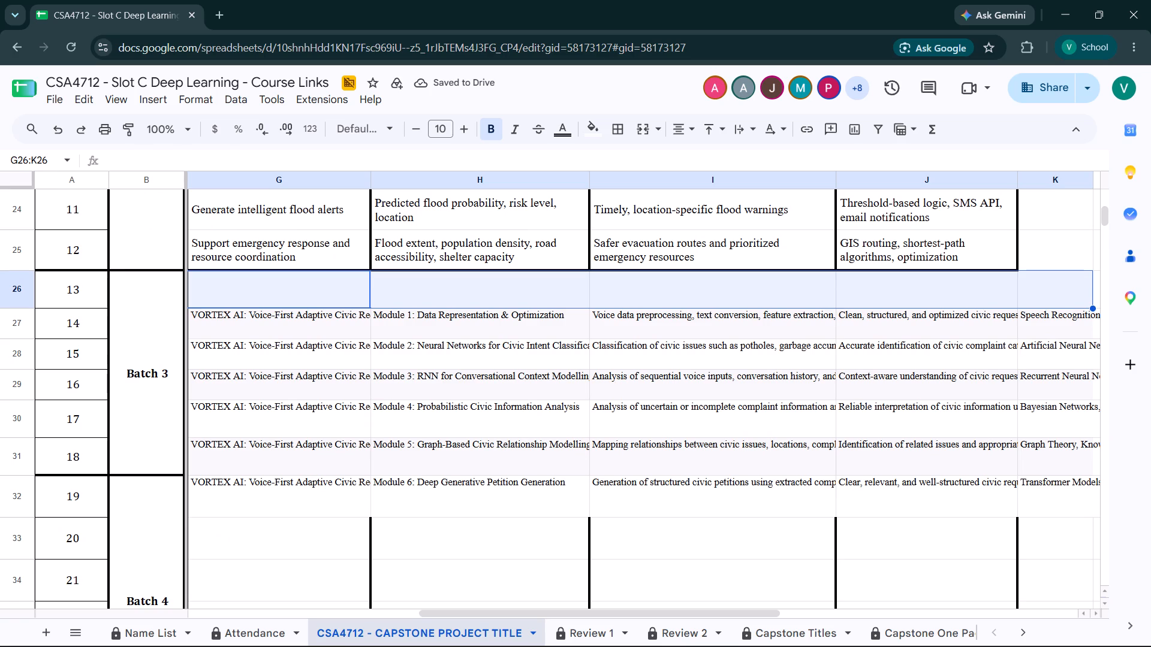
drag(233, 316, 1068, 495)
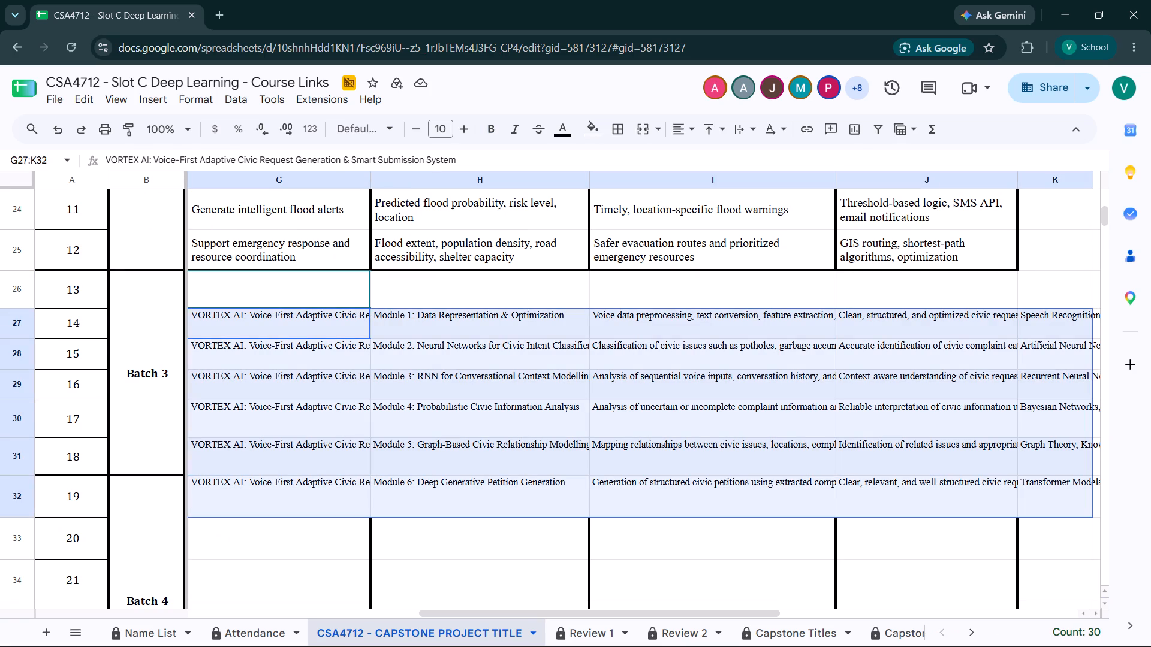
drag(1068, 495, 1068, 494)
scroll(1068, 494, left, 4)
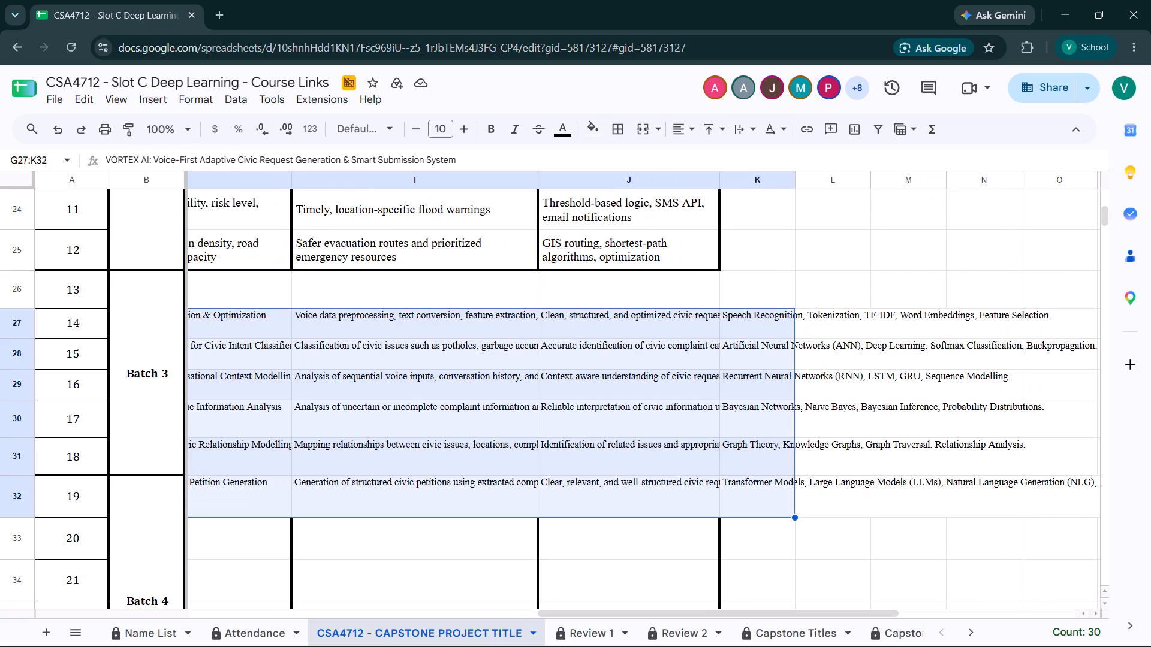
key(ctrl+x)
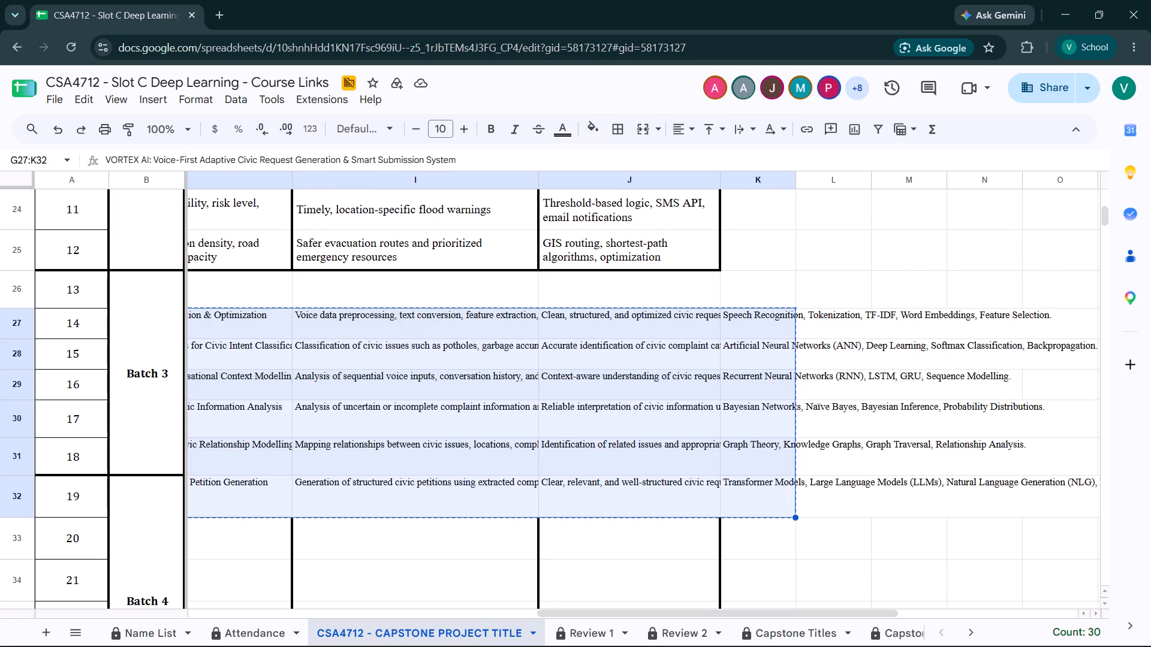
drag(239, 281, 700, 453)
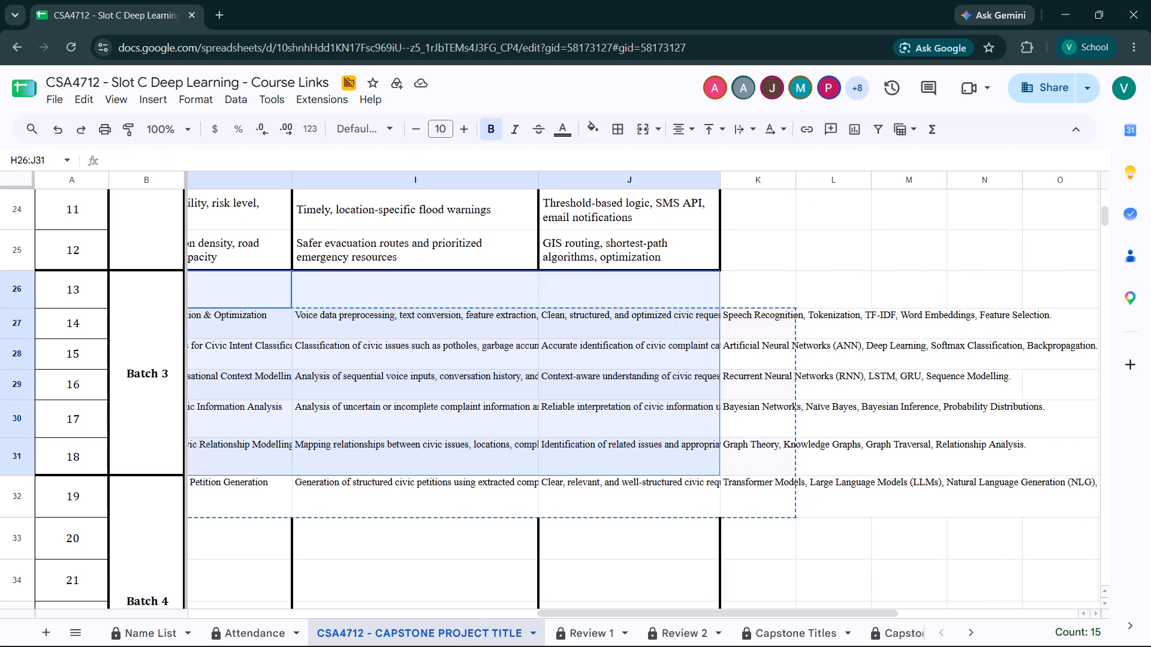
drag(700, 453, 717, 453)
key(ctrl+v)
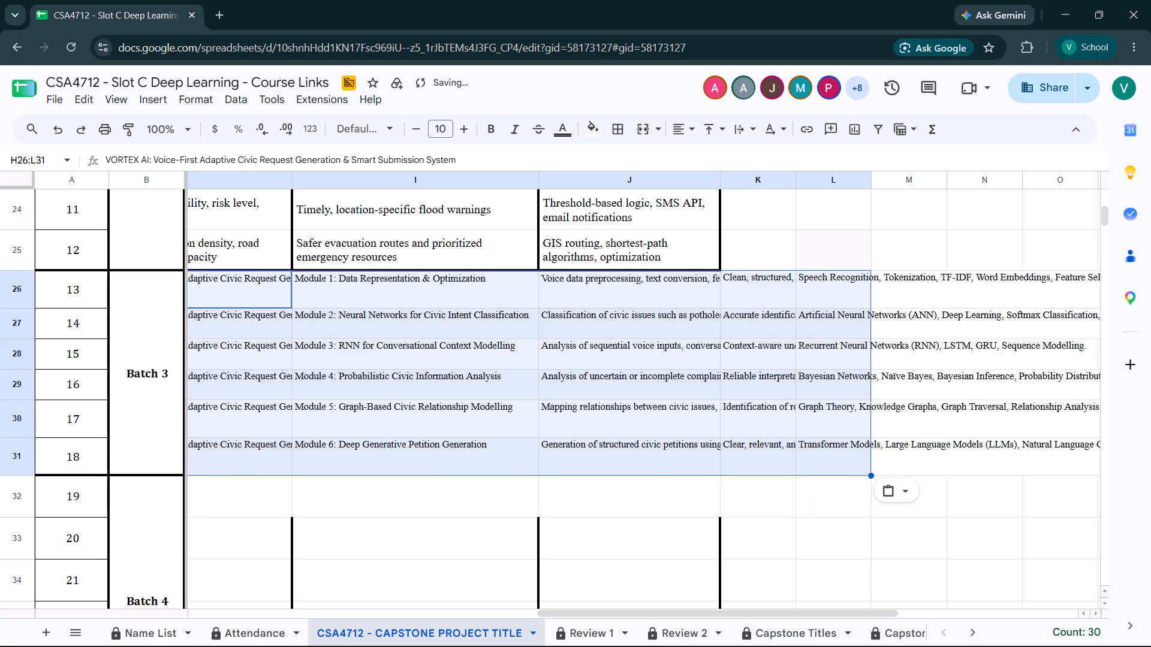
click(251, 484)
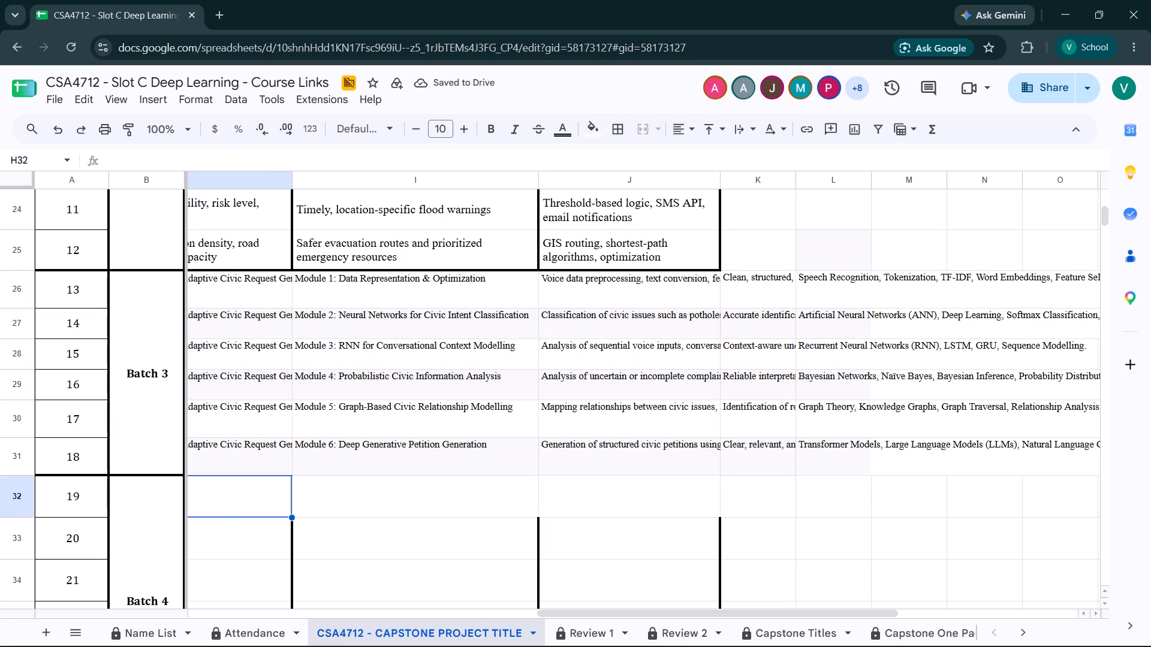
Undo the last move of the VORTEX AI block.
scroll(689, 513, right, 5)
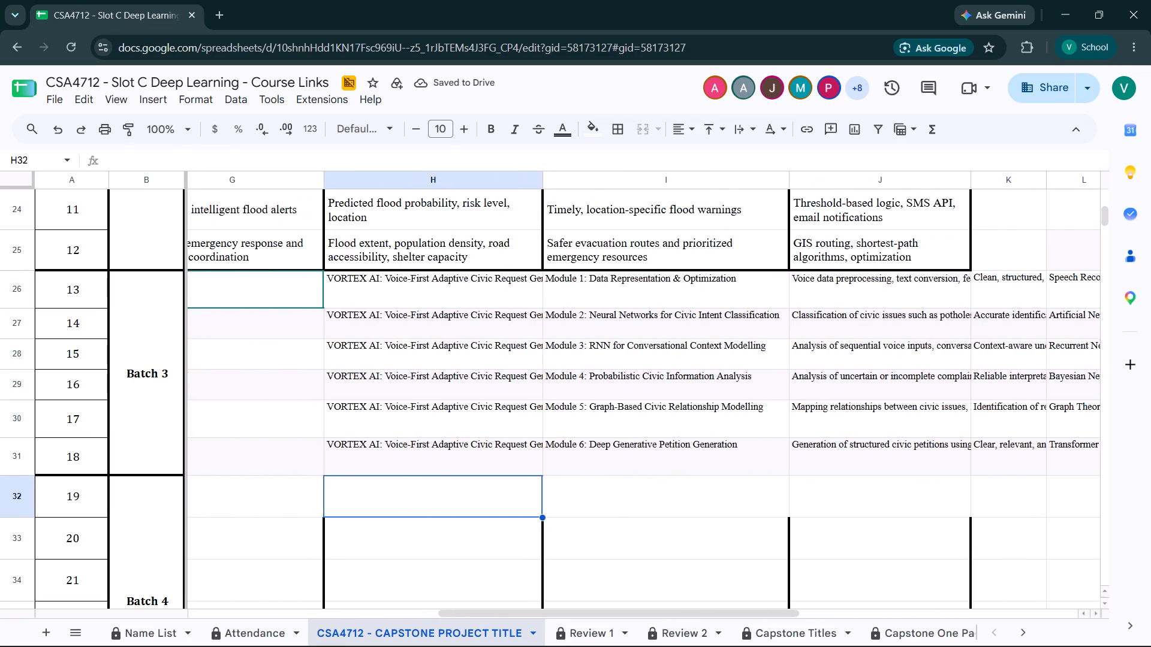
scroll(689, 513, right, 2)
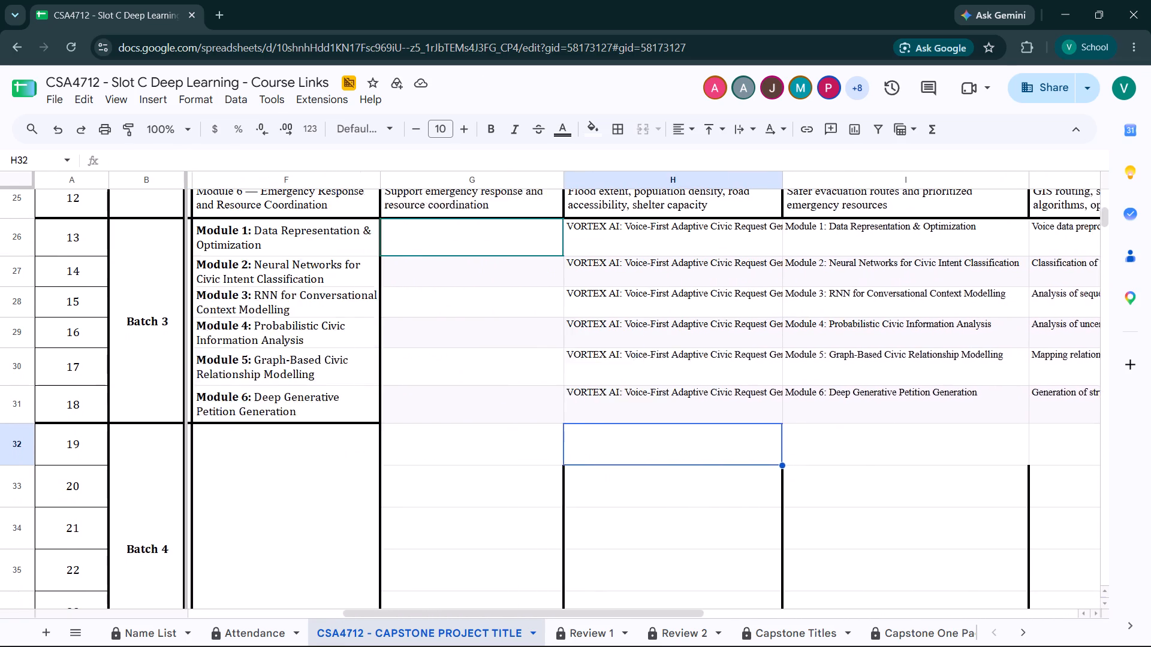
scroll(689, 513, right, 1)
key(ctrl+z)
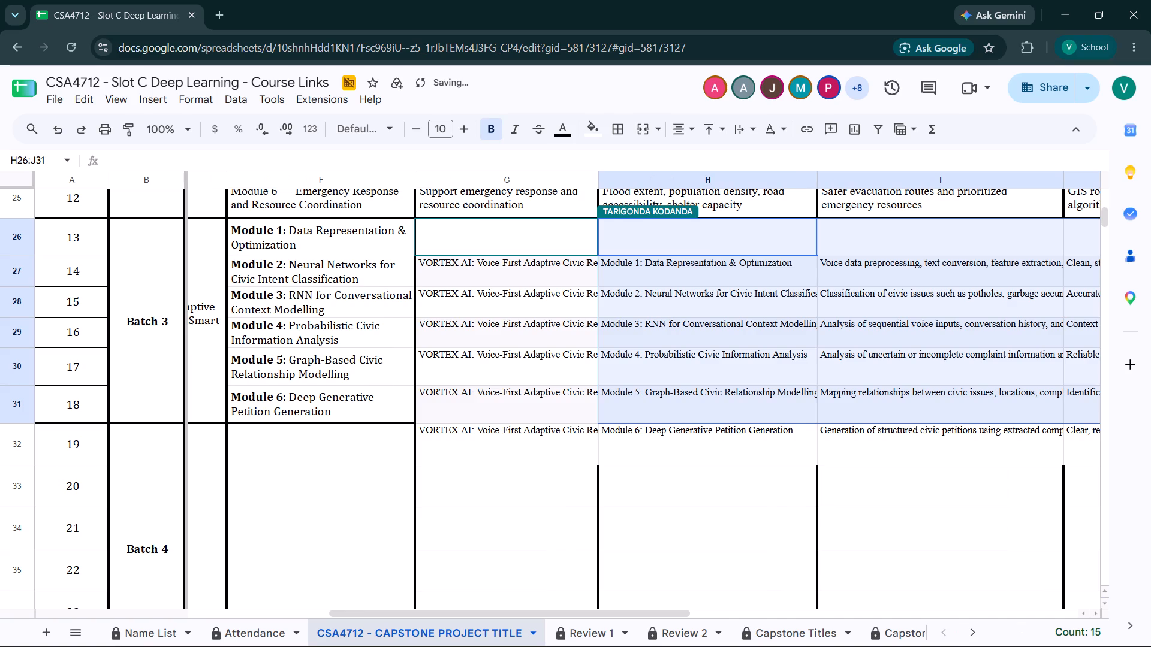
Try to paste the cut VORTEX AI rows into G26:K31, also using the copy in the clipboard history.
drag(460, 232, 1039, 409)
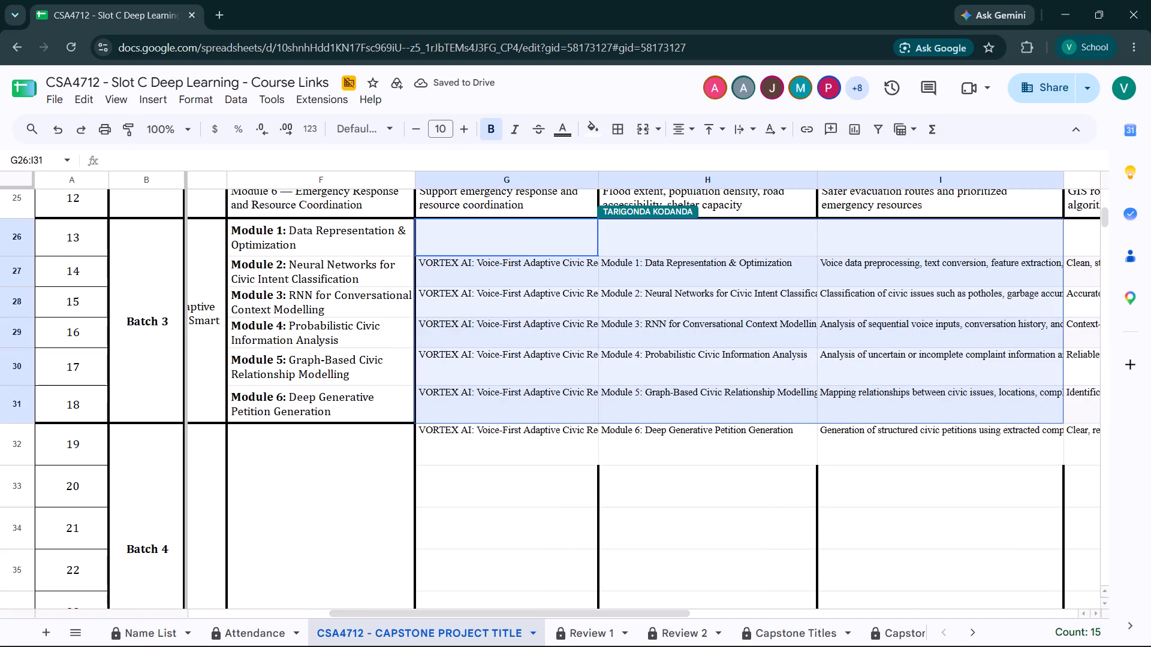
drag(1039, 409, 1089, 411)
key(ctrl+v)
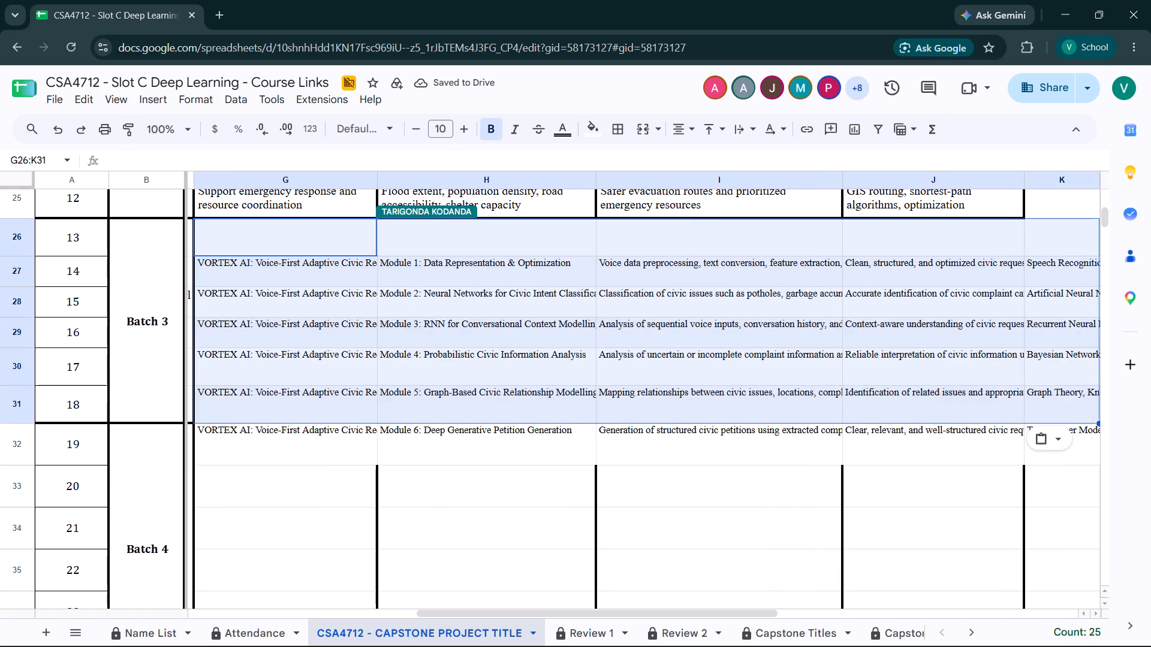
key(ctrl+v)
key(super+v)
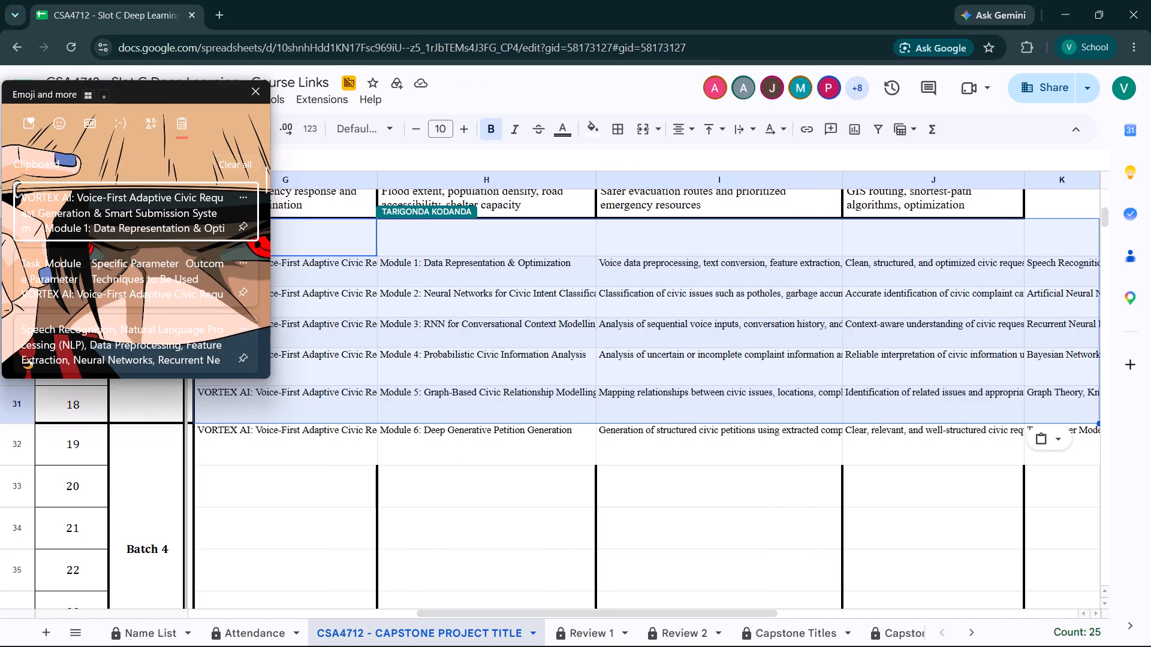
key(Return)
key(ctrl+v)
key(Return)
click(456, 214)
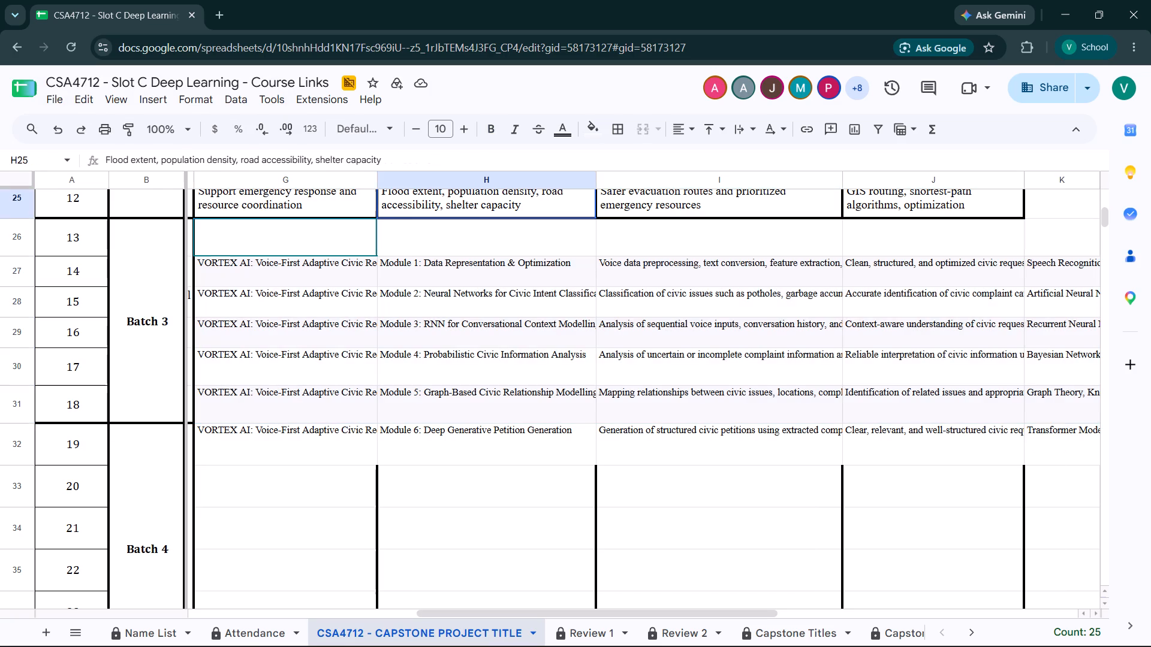
Move the VORTEX AI cells G27:J32 up one row into Batch 3's range G26:J31.
drag(292, 270, 942, 416)
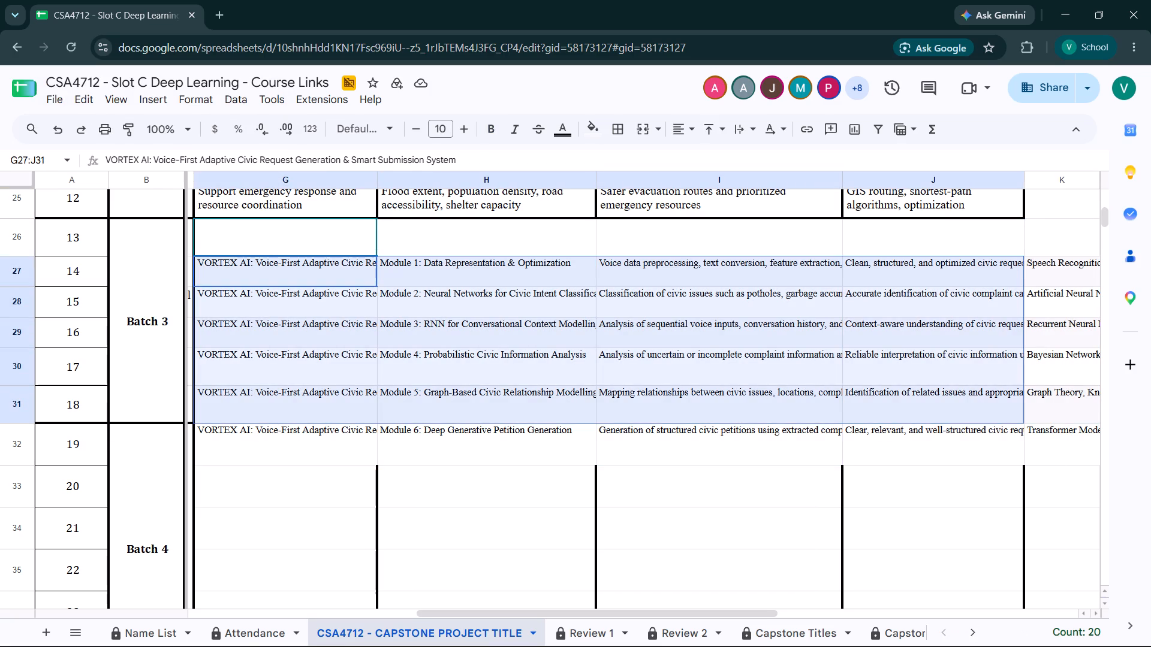
drag(942, 416, 1003, 446)
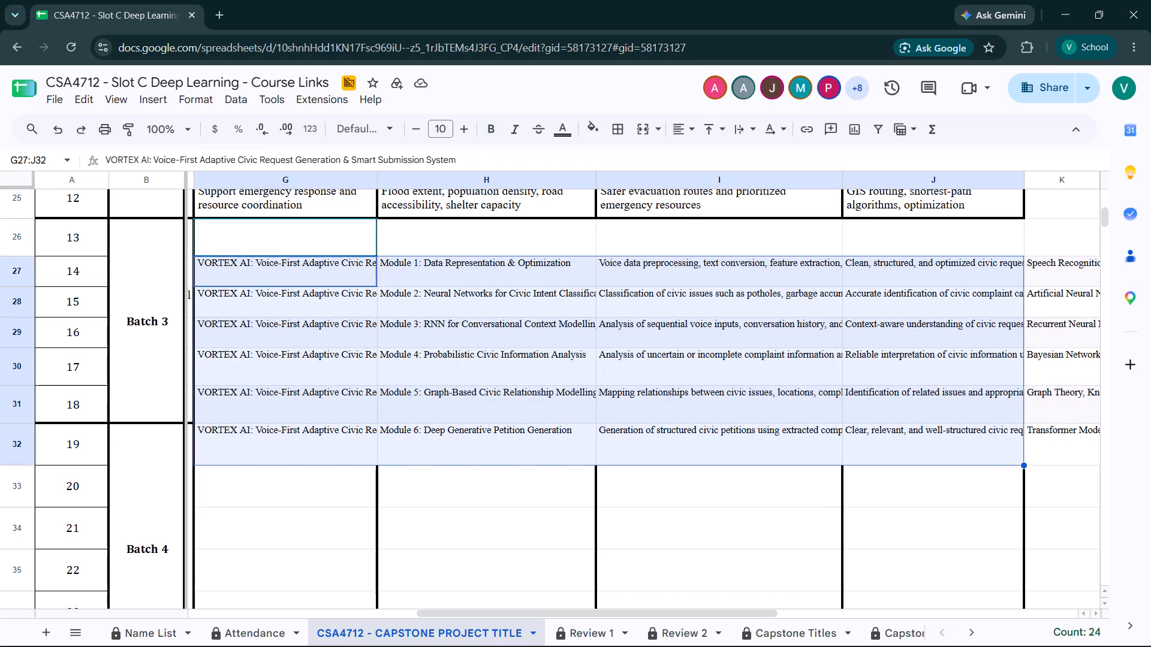
key(ctrl+x)
drag(266, 231, 879, 400)
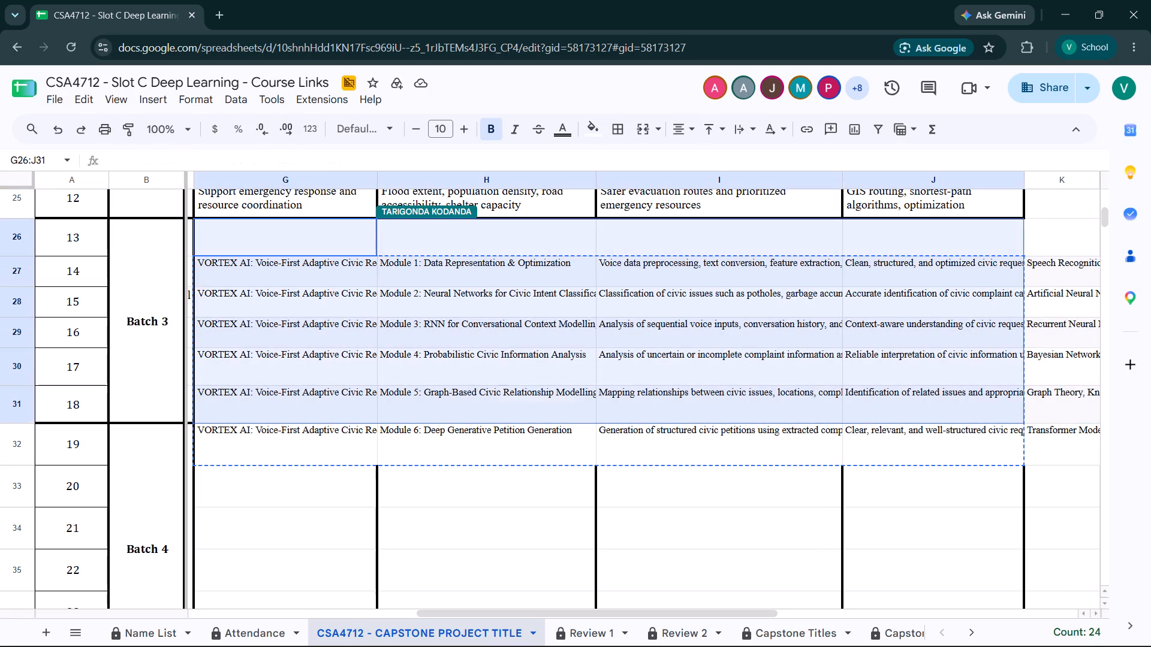
drag(879, 400, 916, 407)
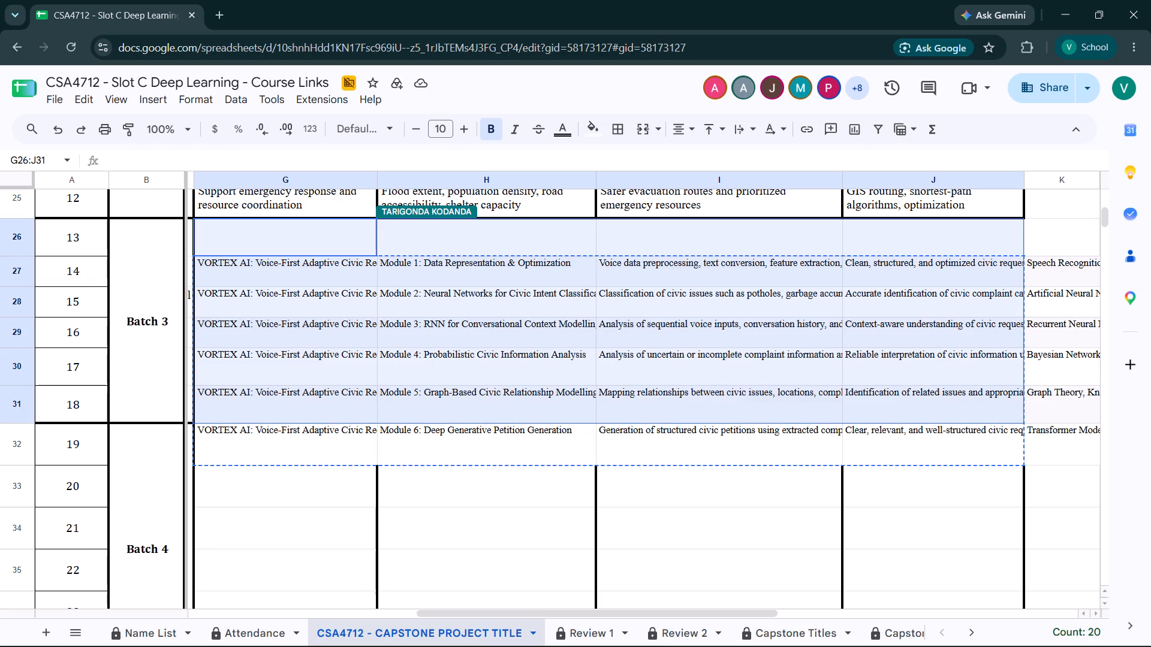
drag(916, 407, 916, 409)
key(ctrl+v)
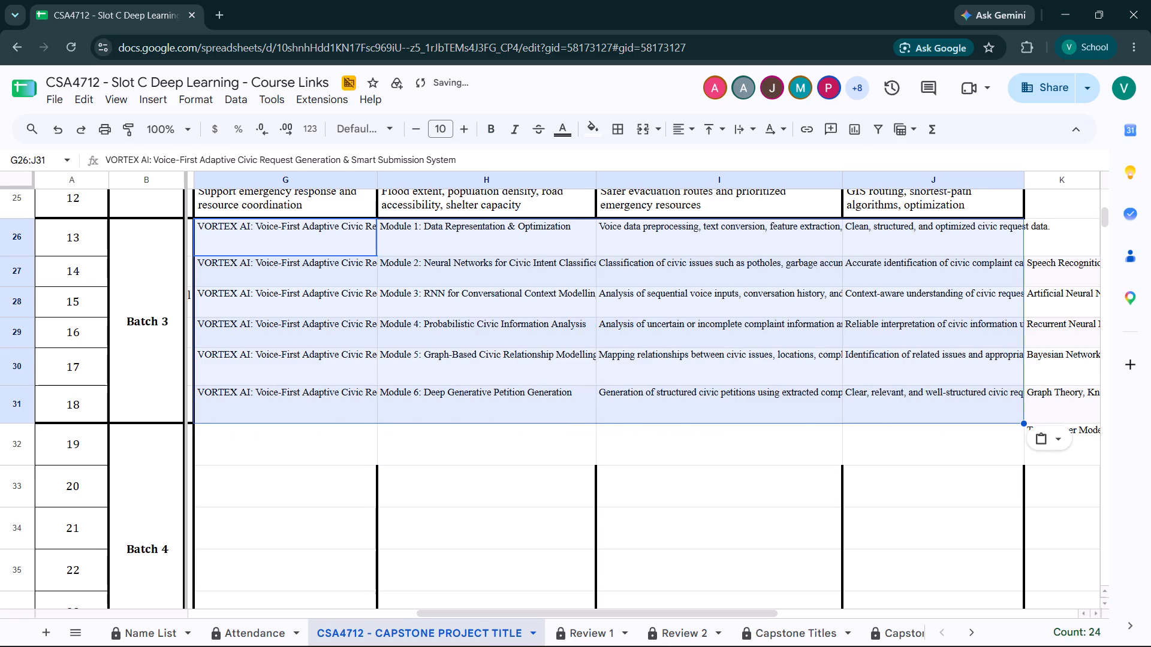
Apply all borders to the cell range G25:J33.
click(284, 207)
drag(280, 201, 926, 465)
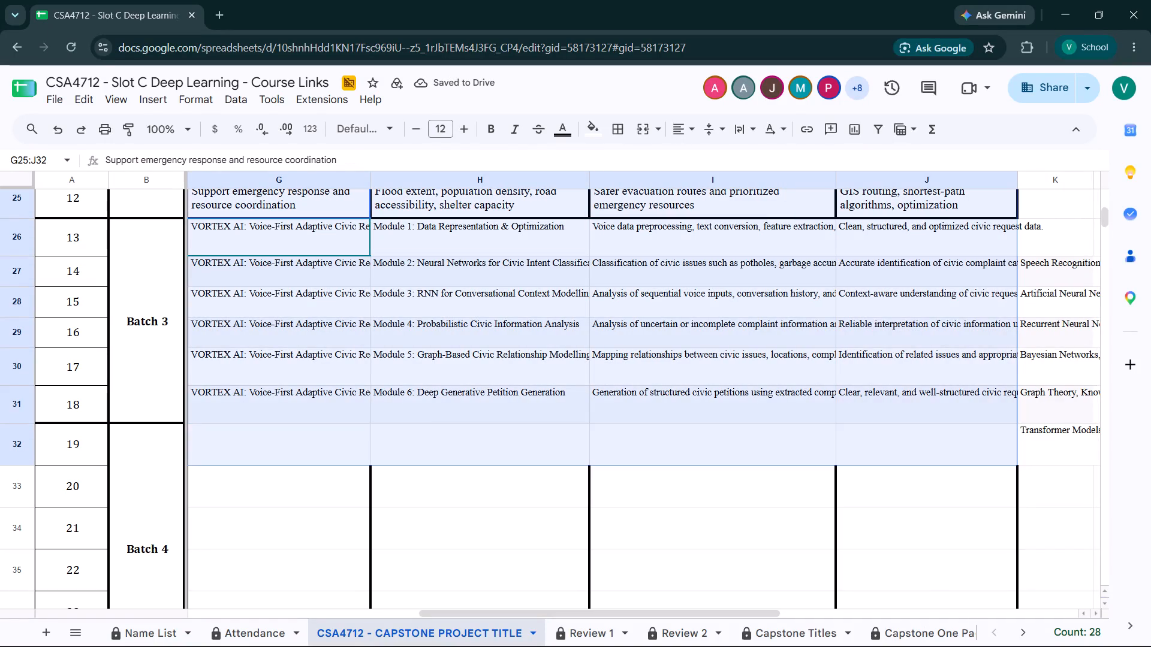
drag(926, 465, 923, 473)
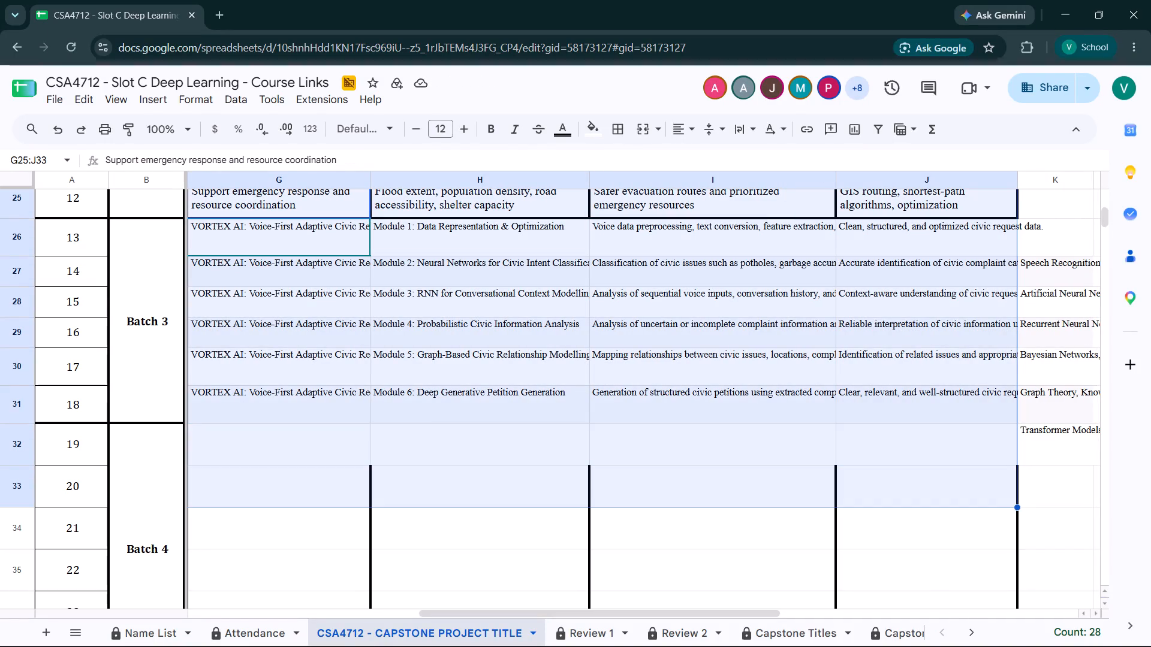
click(621, 130)
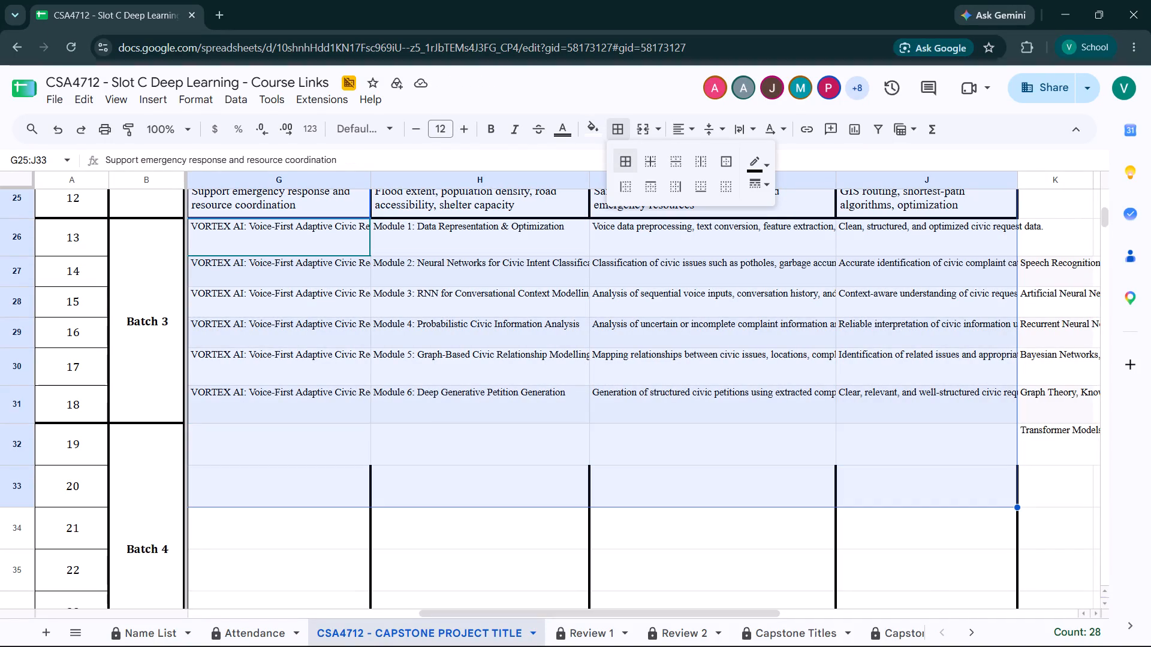
click(622, 164)
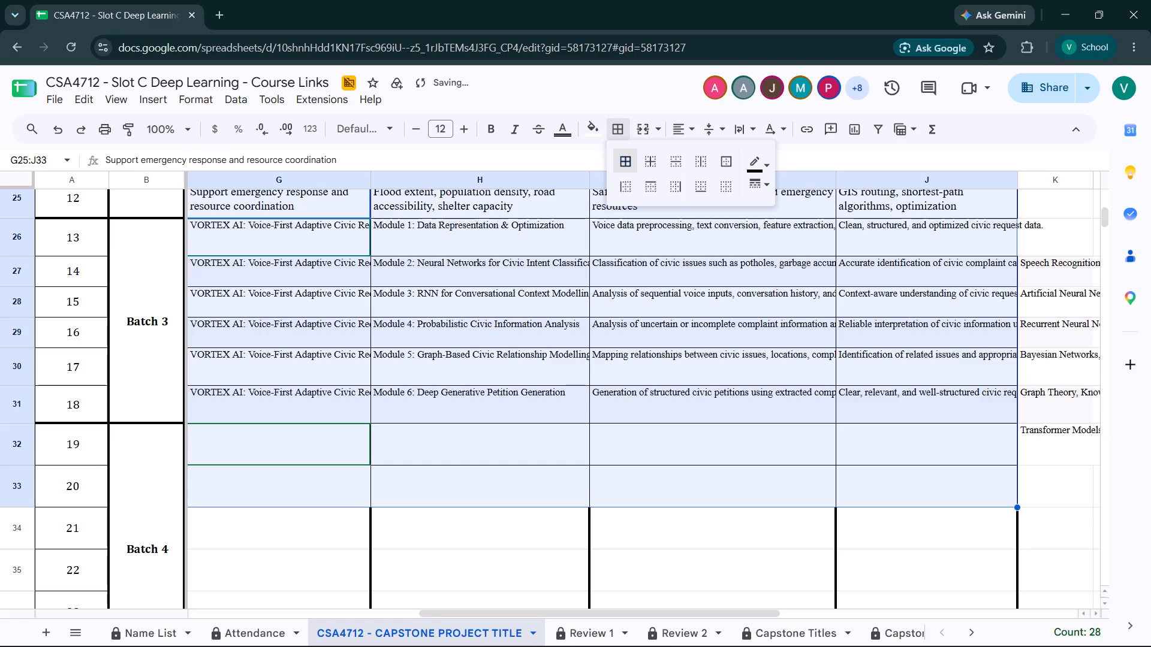
click(765, 162)
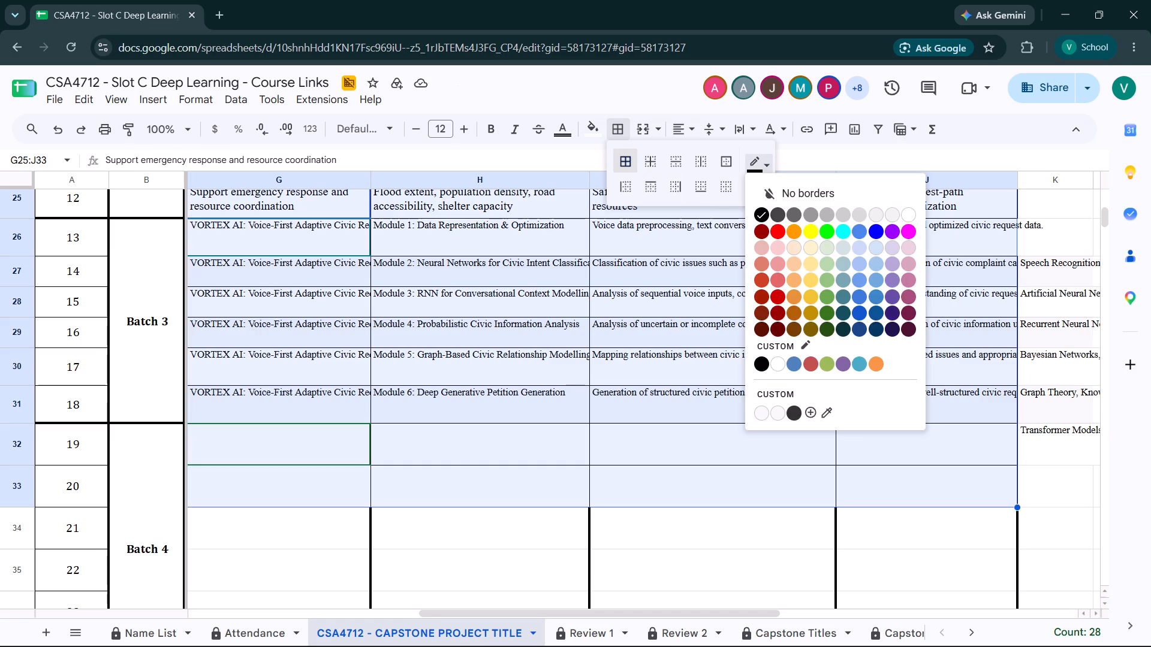
click(1056, 548)
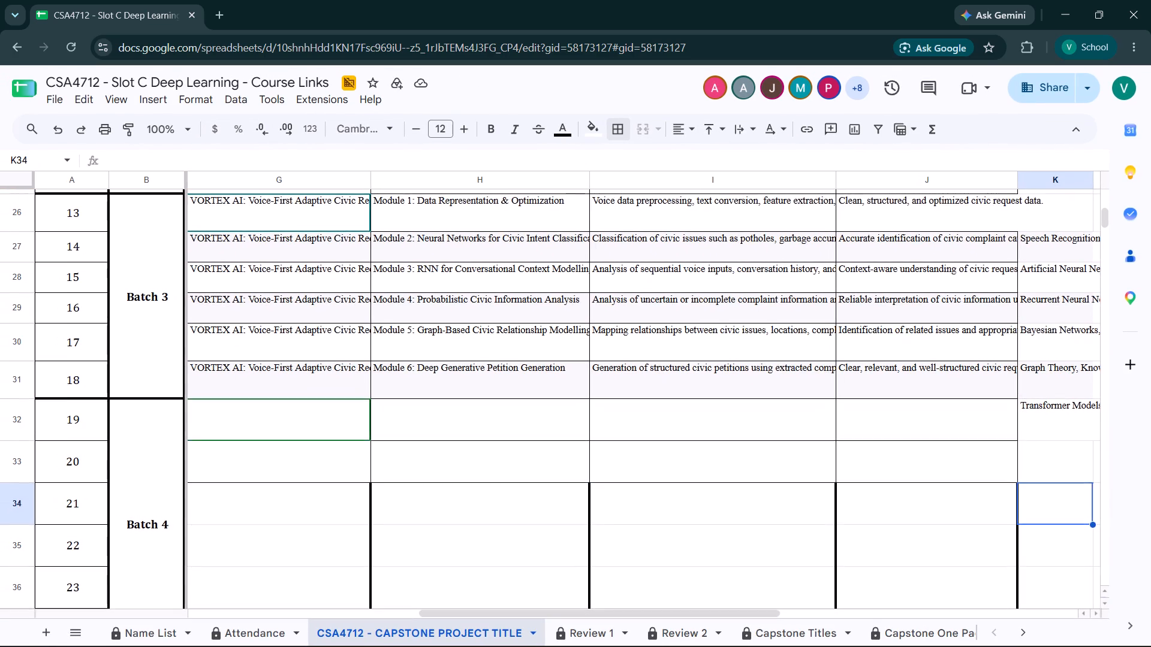
Wrap the text in Batch 3's cells G26:J31.
scroll(1056, 548, up, 3)
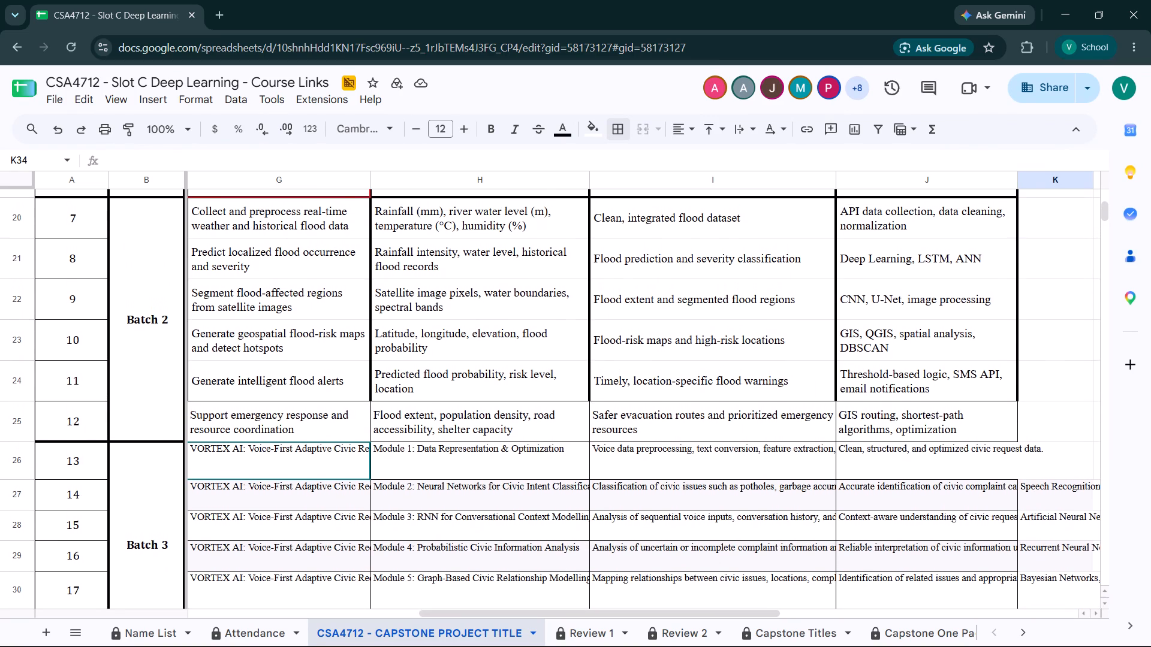
scroll(599, 480, down, 1)
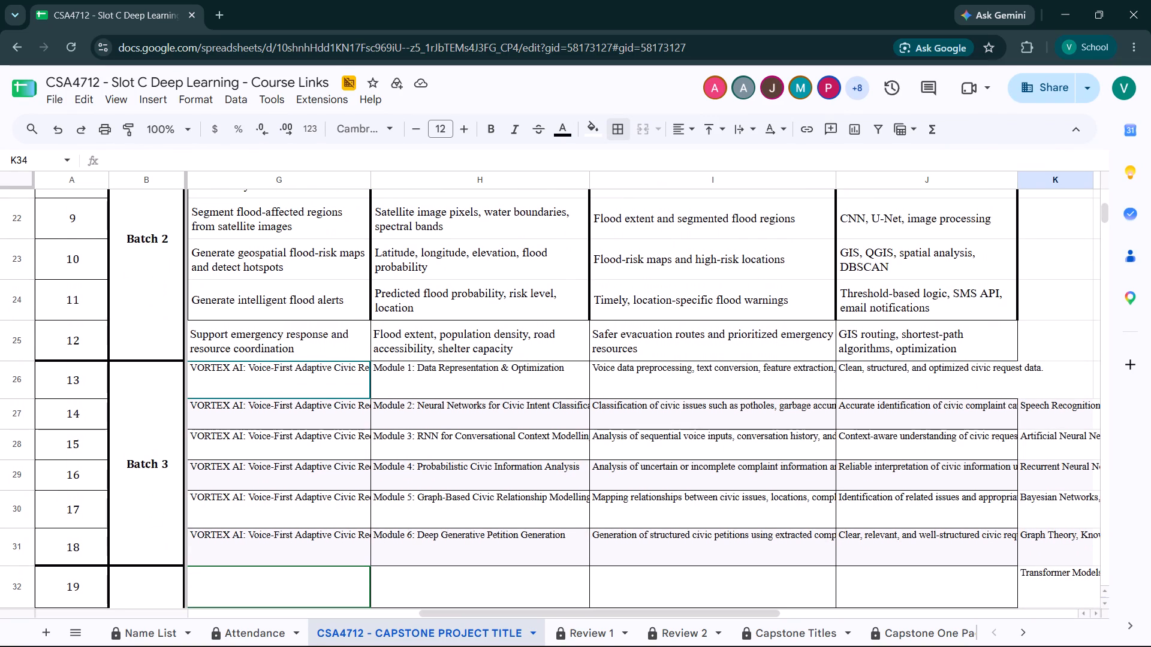
drag(352, 379, 897, 537)
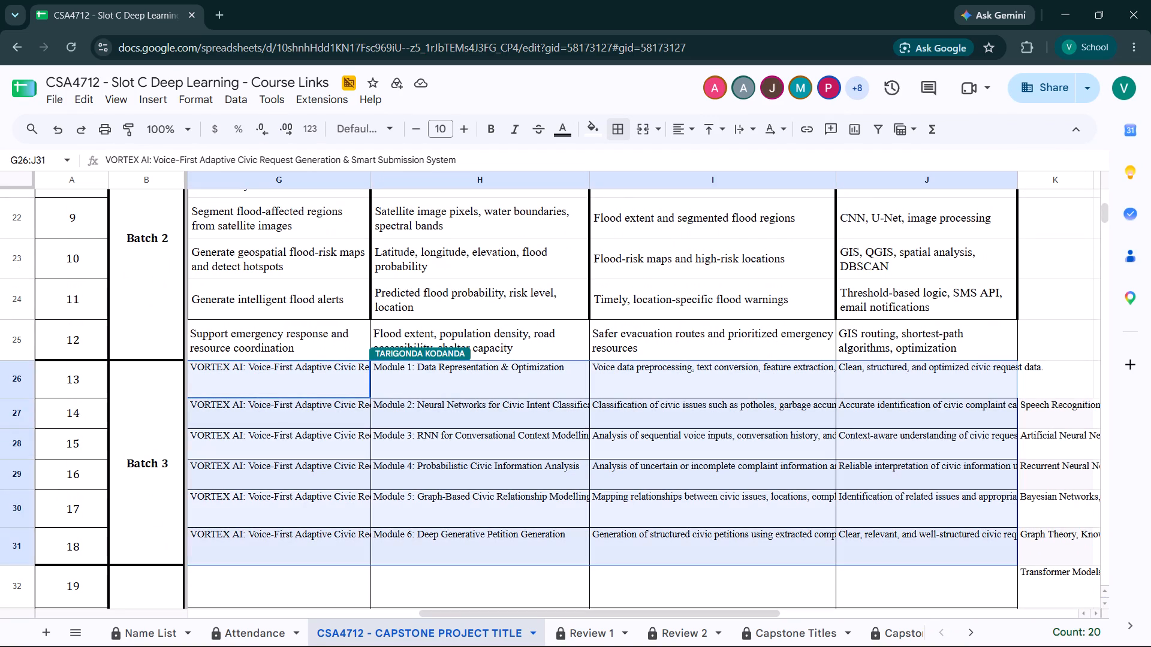
drag(897, 537, 902, 542)
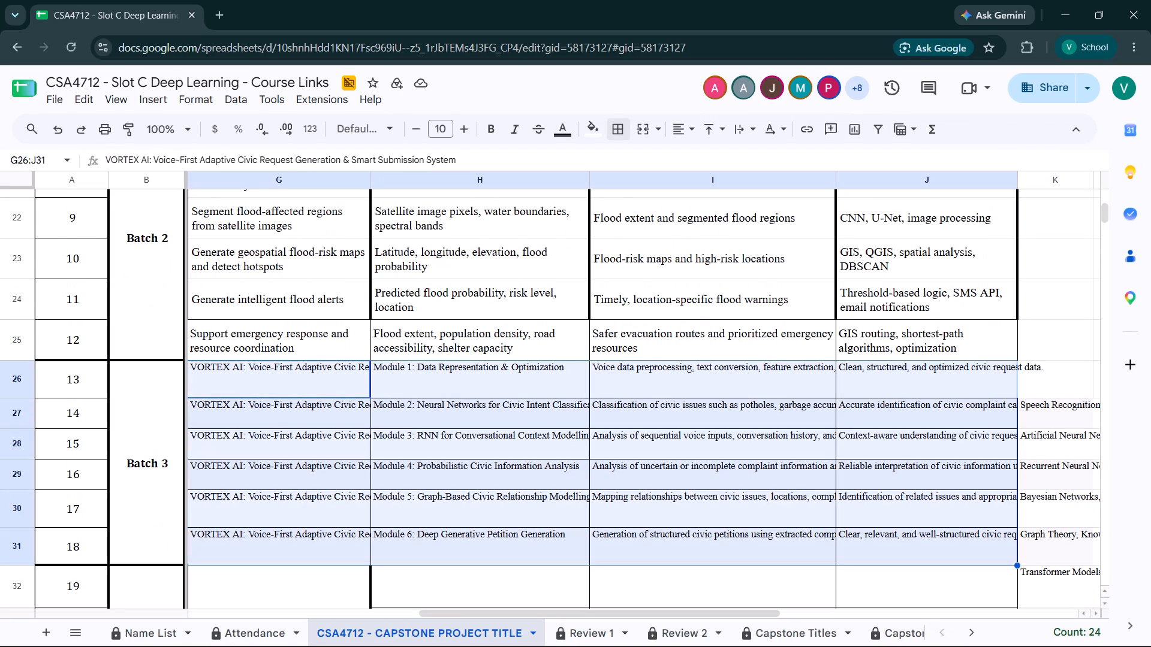
click(750, 132)
click(763, 153)
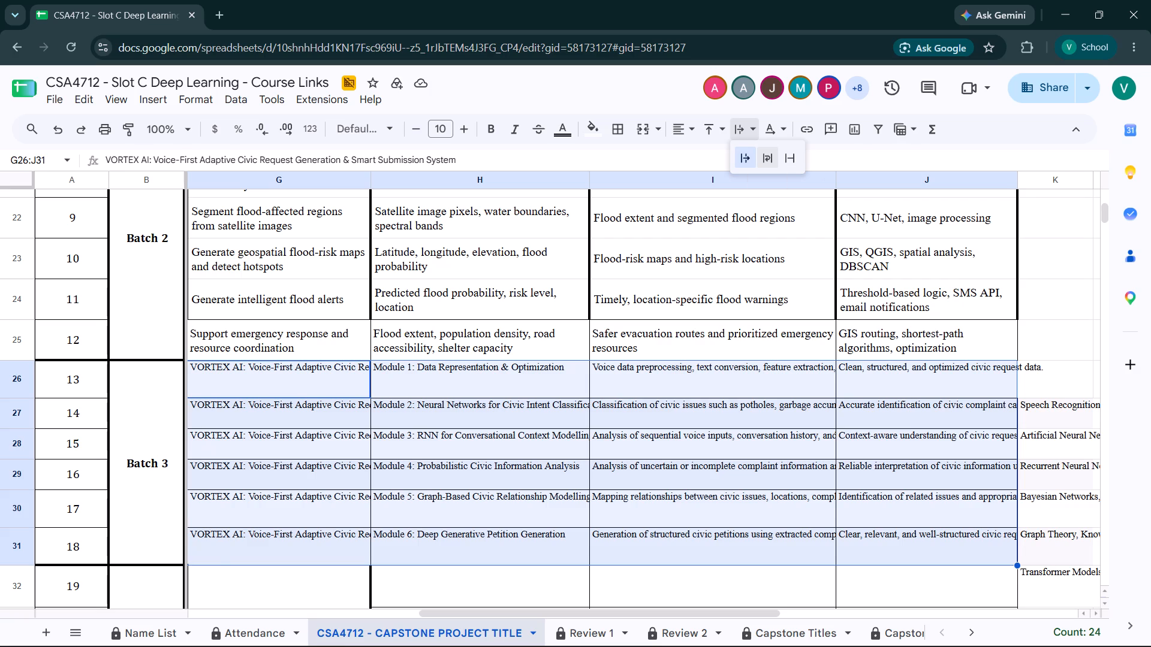
Delete the leftover techniques text in the cell range K27:N32 beside Batch 3's table.
scroll(1019, 431, left, 3)
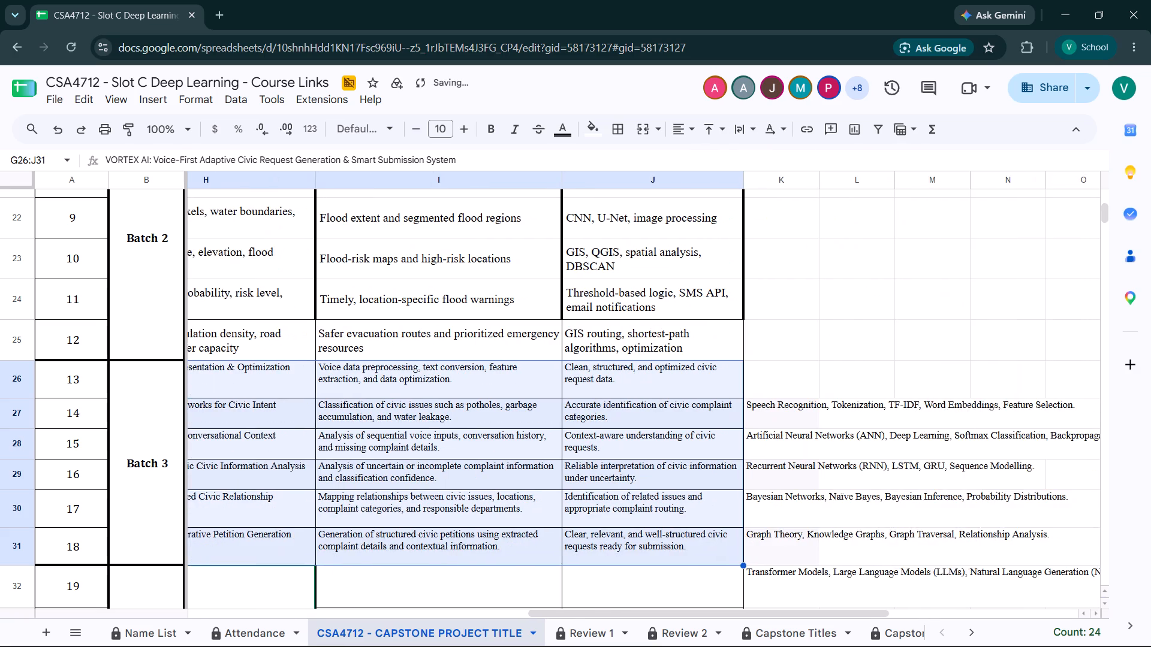
scroll(1019, 431, left, 1)
click(671, 407)
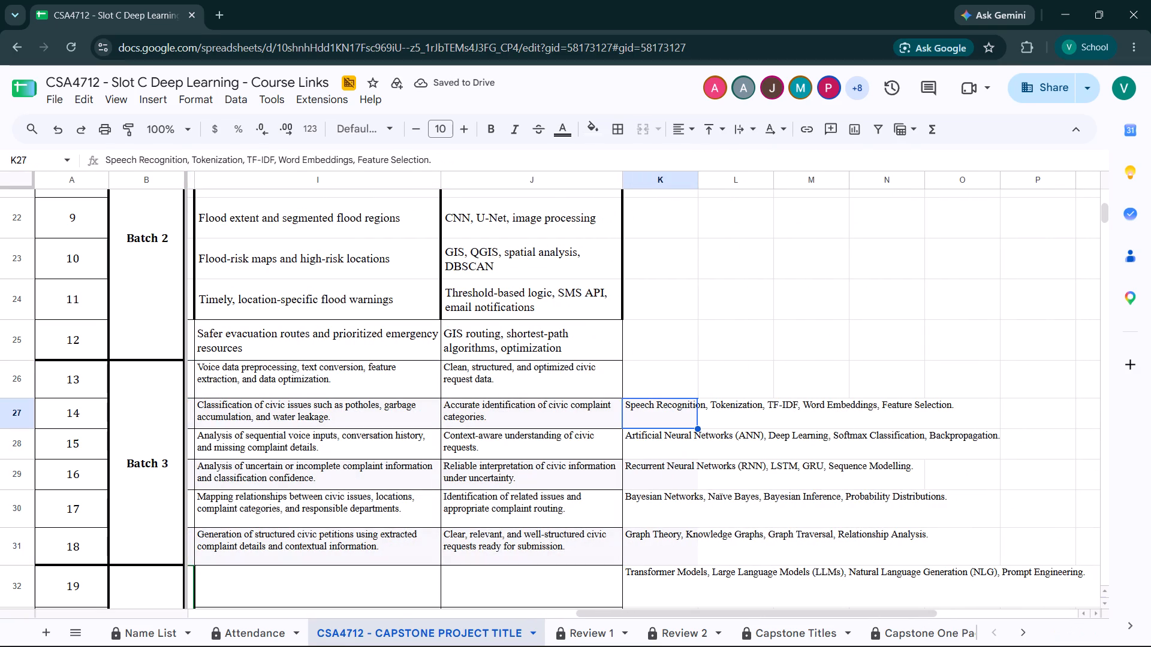
drag(656, 407, 893, 567)
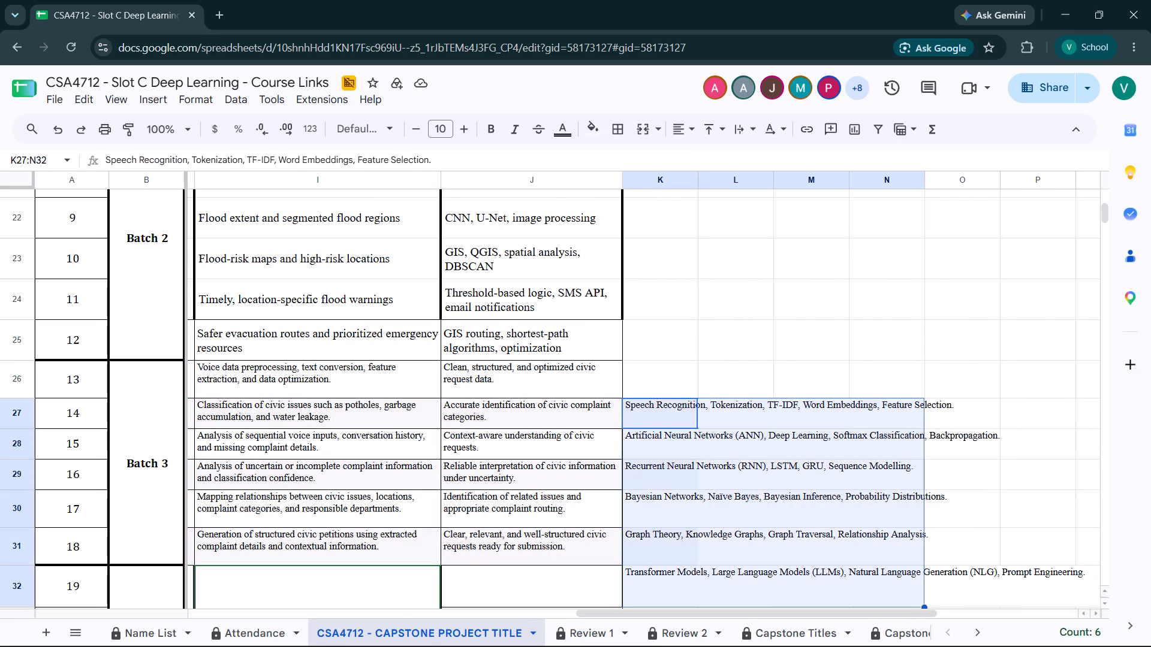
key(Delete)
click(982, 440)
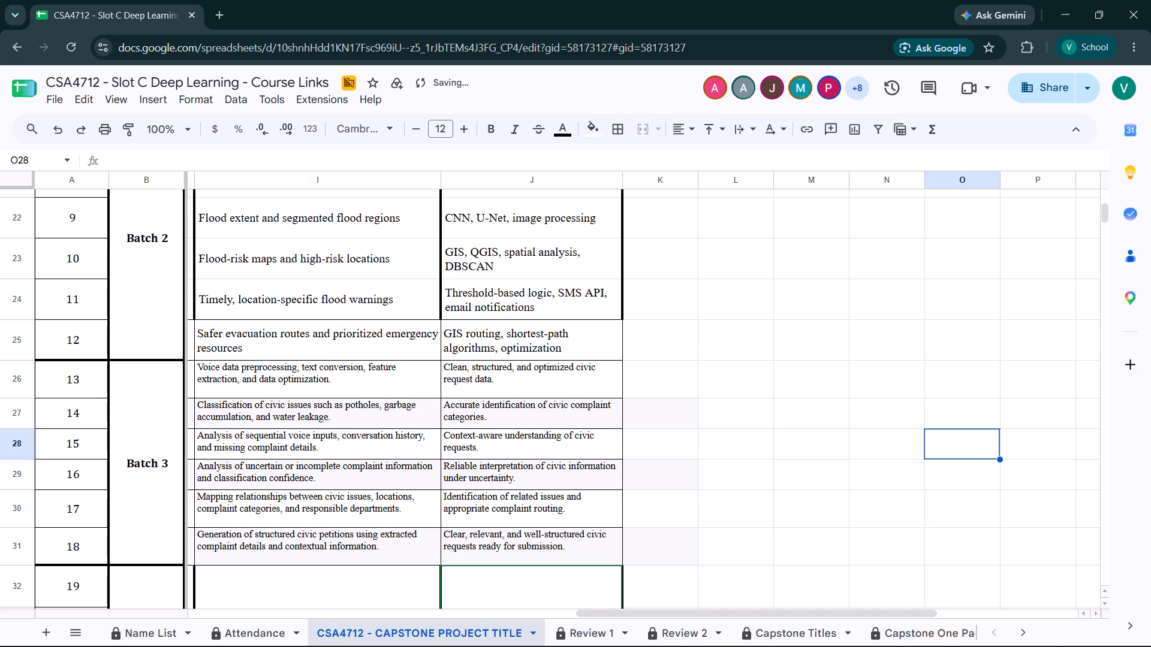
scroll(805, 422, right, 2)
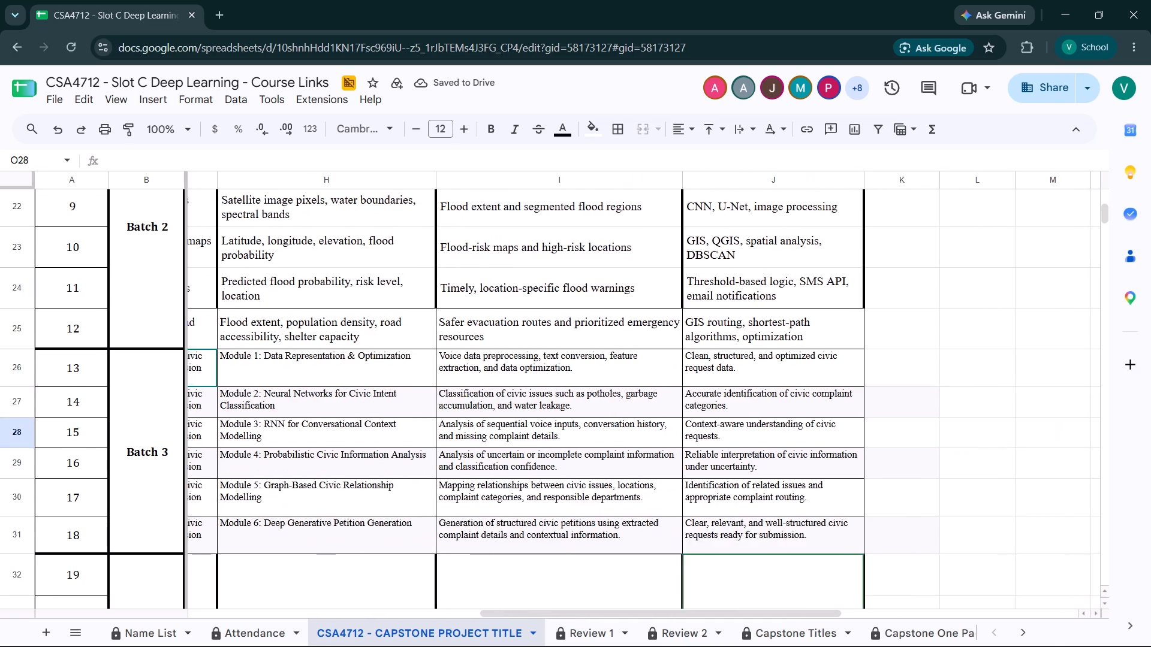
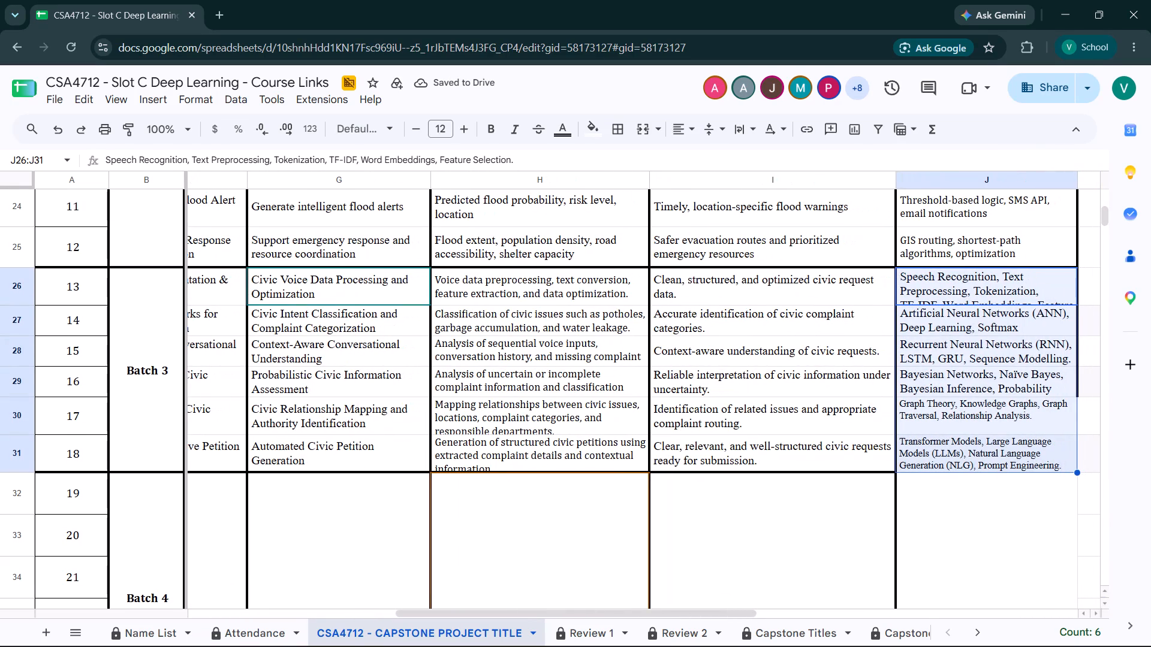
click(940, 371)
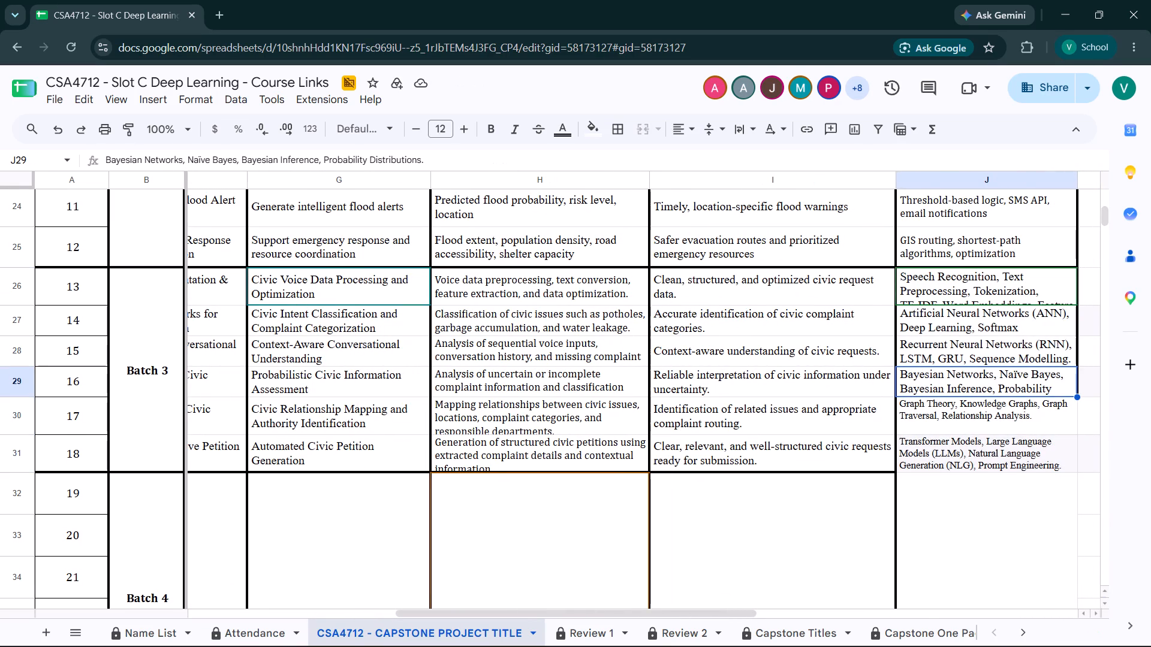
click(983, 419)
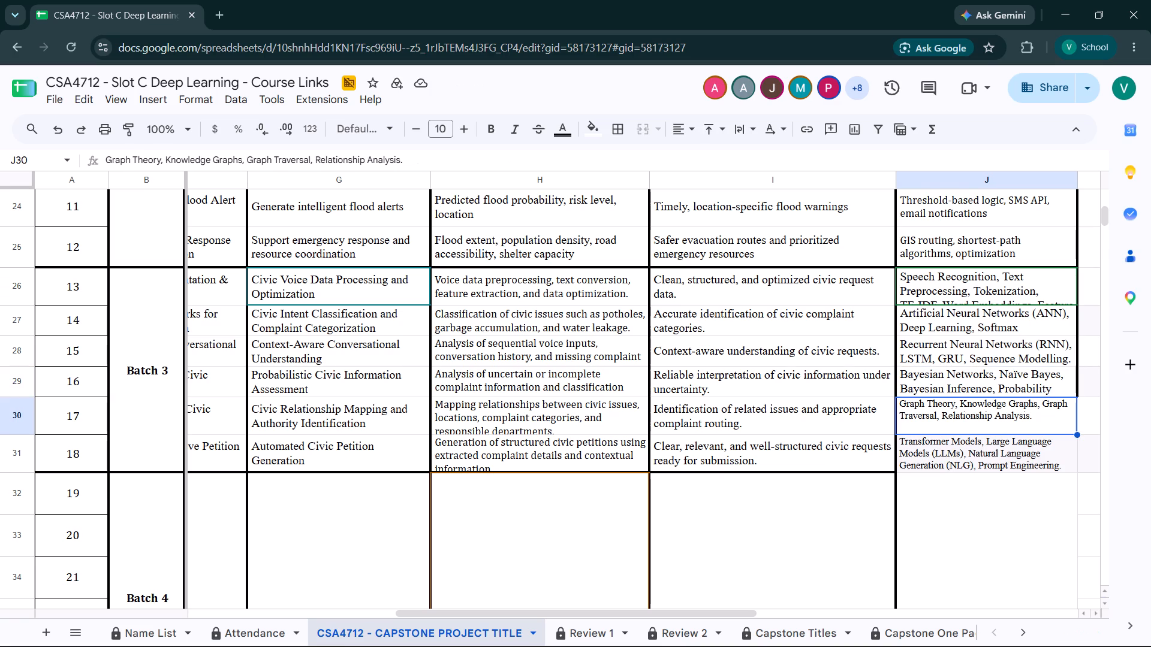
double_click(989, 419)
key(ctrl+a)
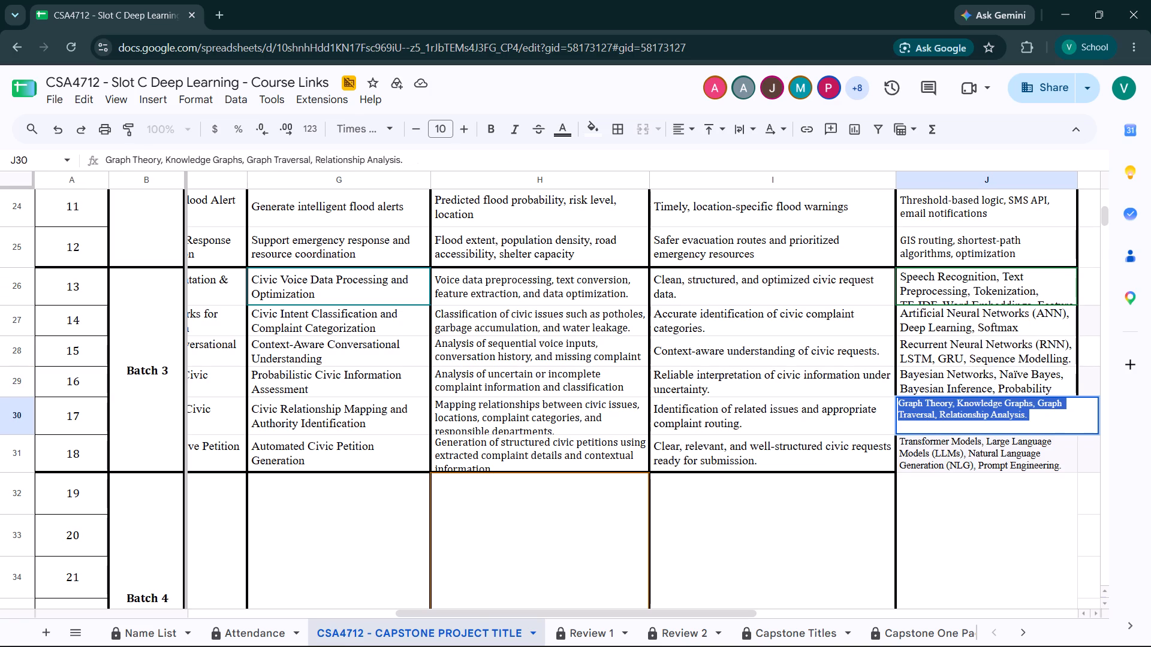
key(ctrl+bracketright)
click(444, 131)
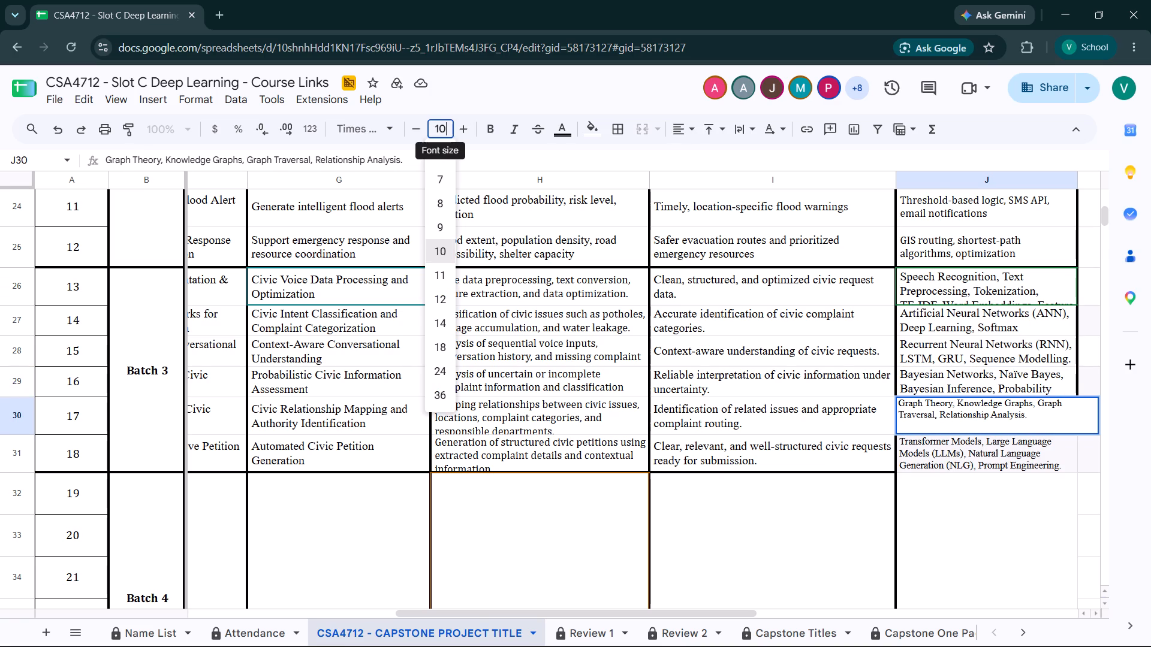
text(12)
key(Return)
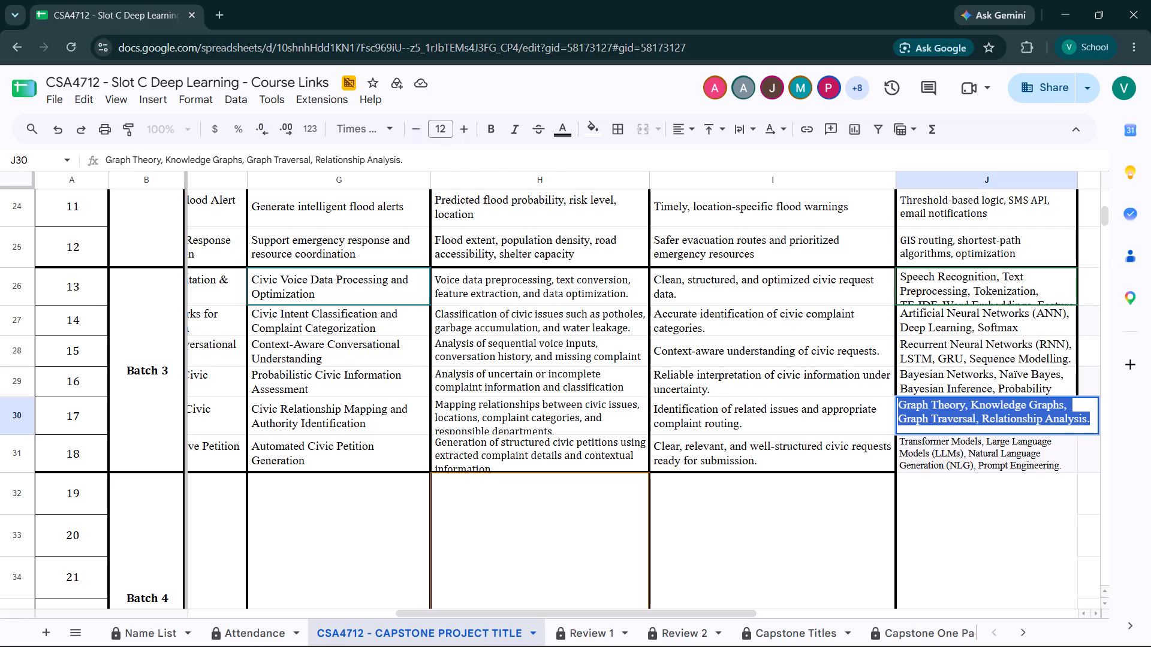
Set the font size of the transformer models techniques text in cell J31 to 12.
click(1002, 453)
double_click(1002, 453)
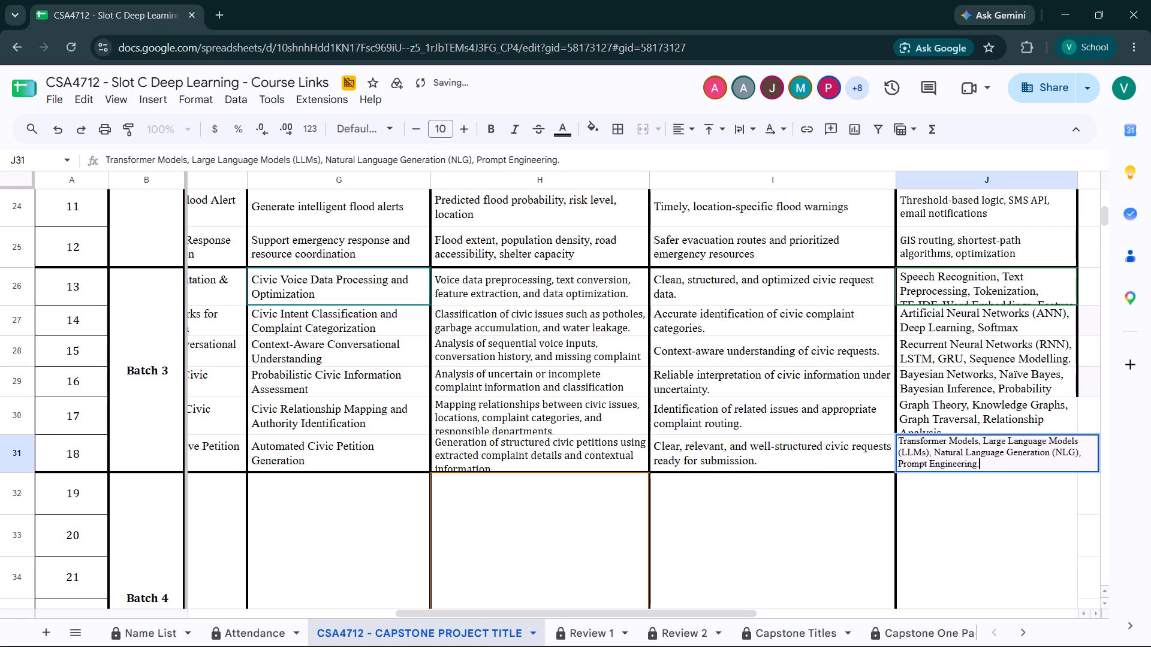
key(ctrl+a)
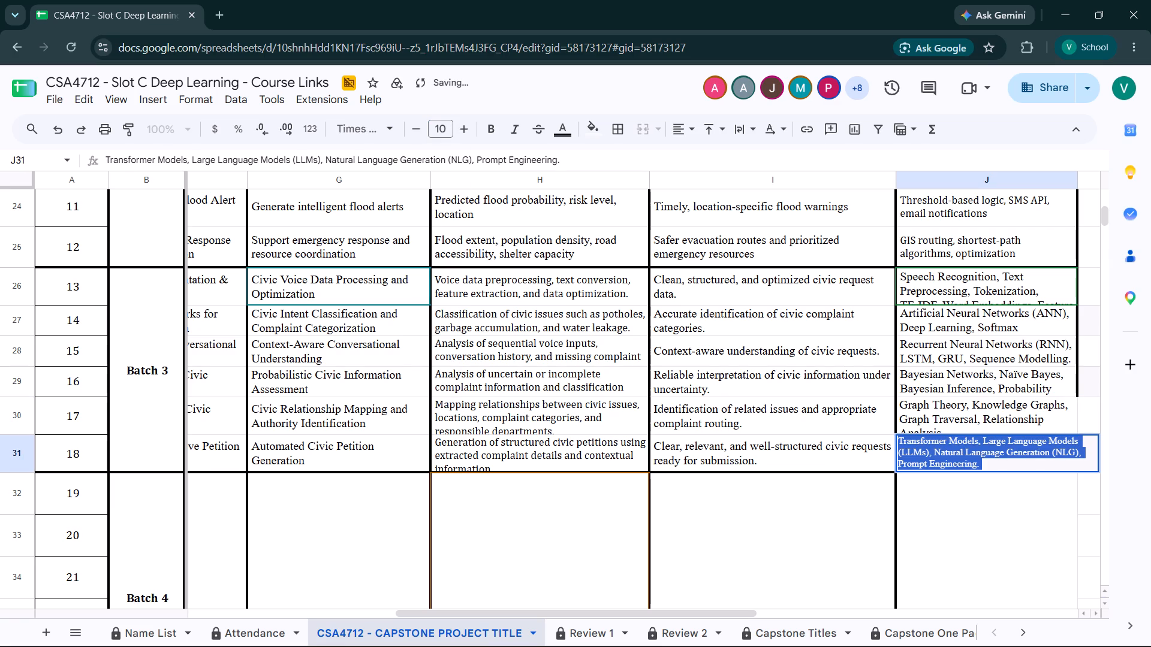
click(443, 128)
text(12)
key(Return)
click(842, 513)
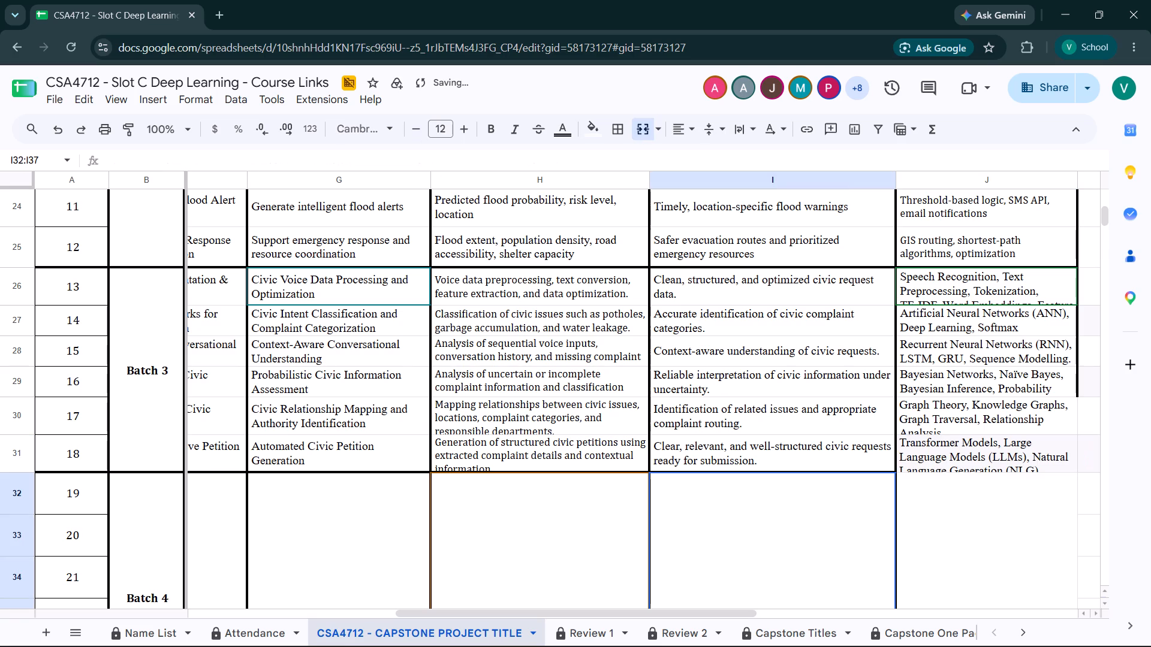
Review Batch 3's filled rows across the name, project title, module, task and parameter columns of the capstone sheet.
scroll(718, 482, right, 1)
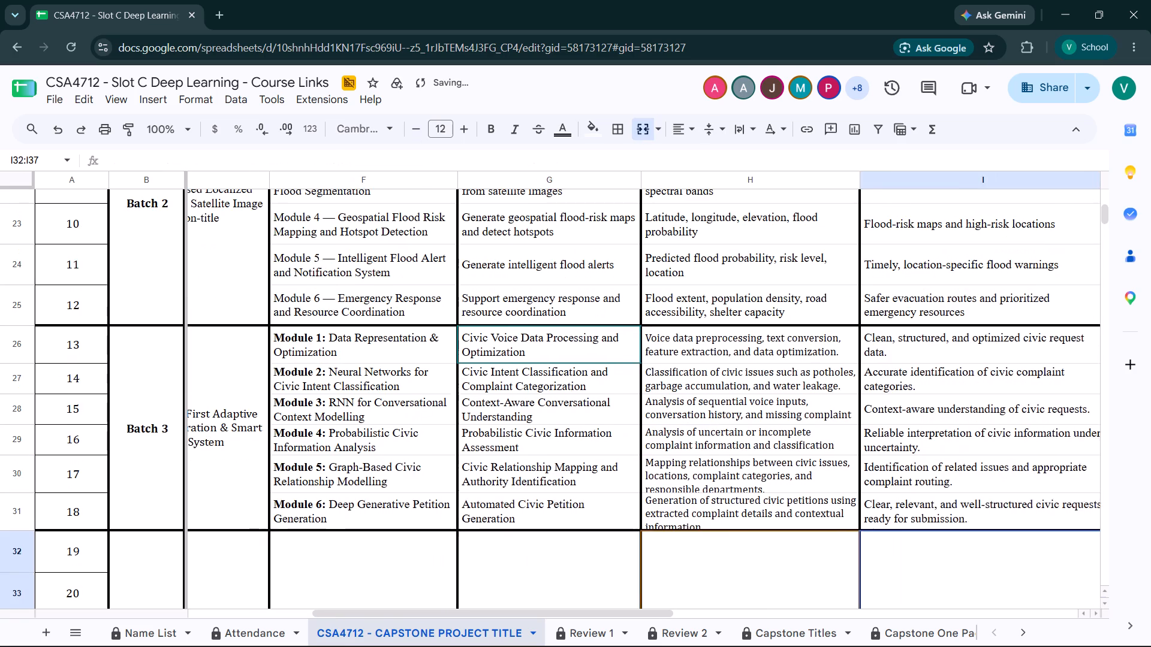
scroll(718, 482, right, 3)
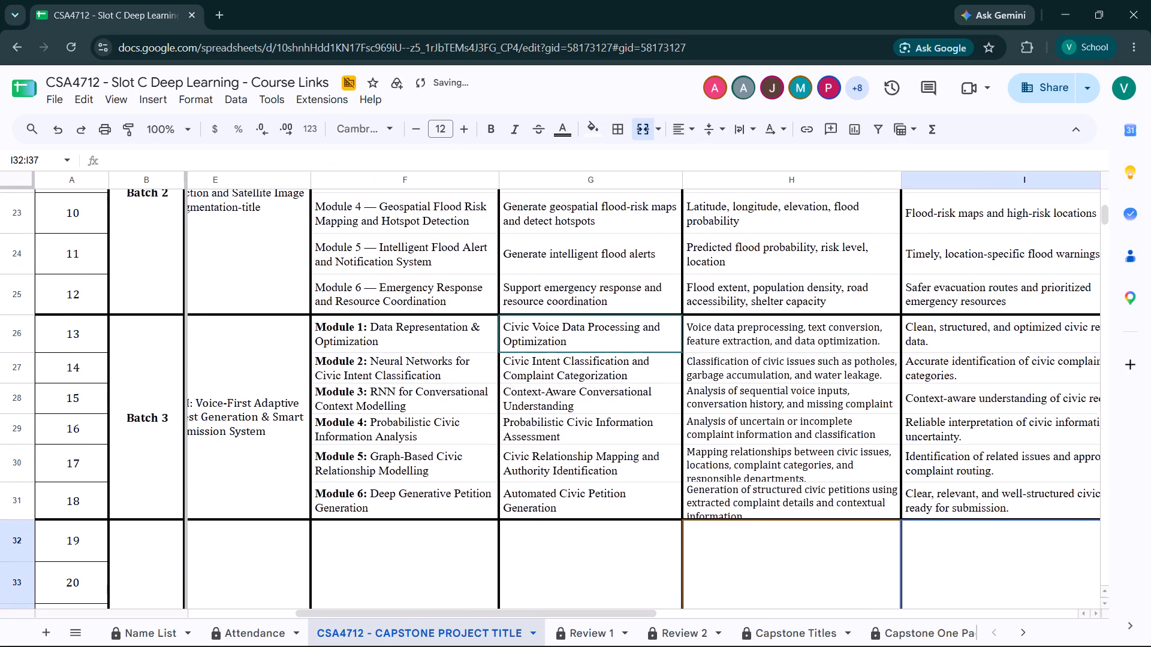
scroll(718, 482, right, 3)
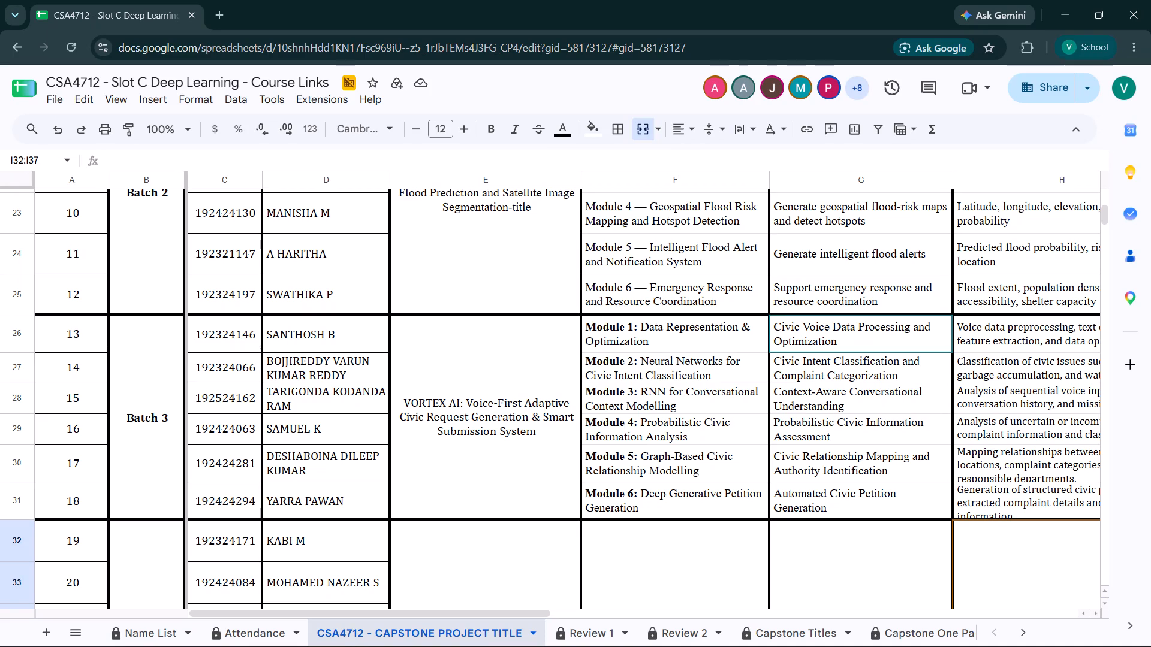
scroll(427, 411, left, 2)
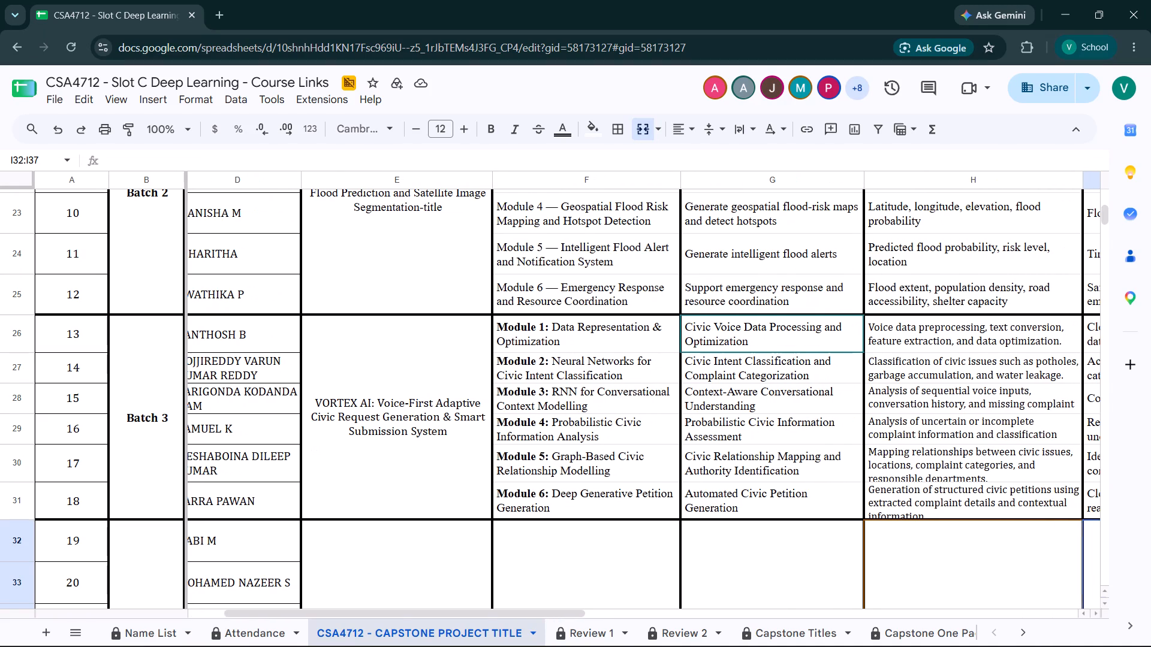
scroll(427, 411, down, 3)
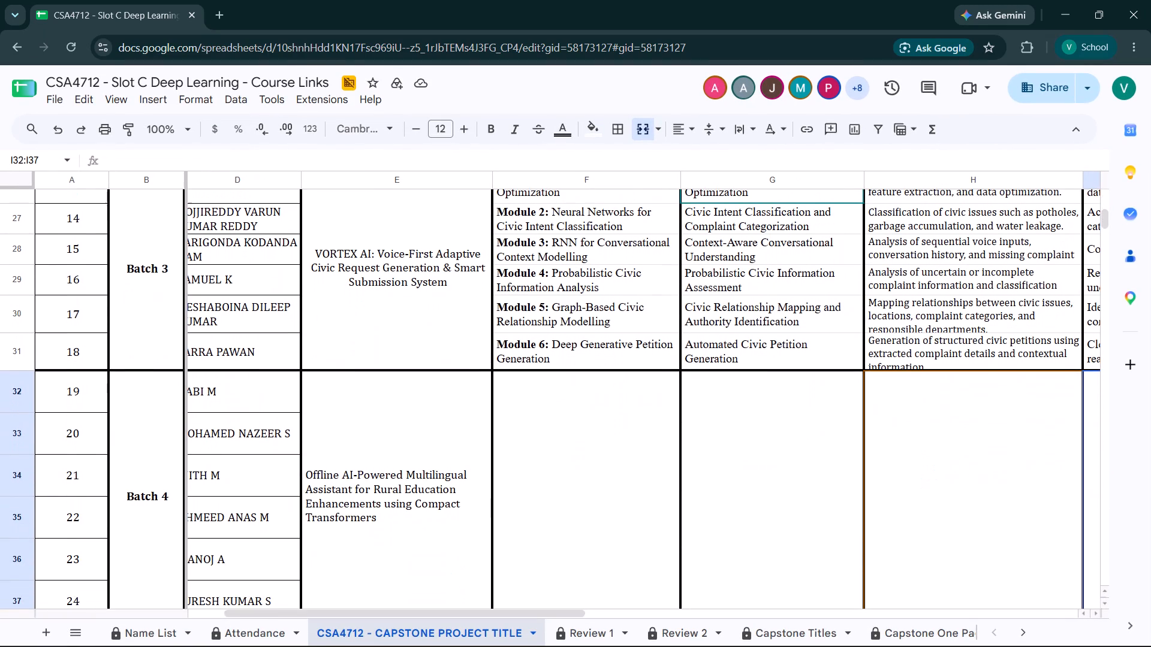
Check the Review 1 and Review 2 sheets, looking through the batch rows and assessment columns.
click(602, 628)
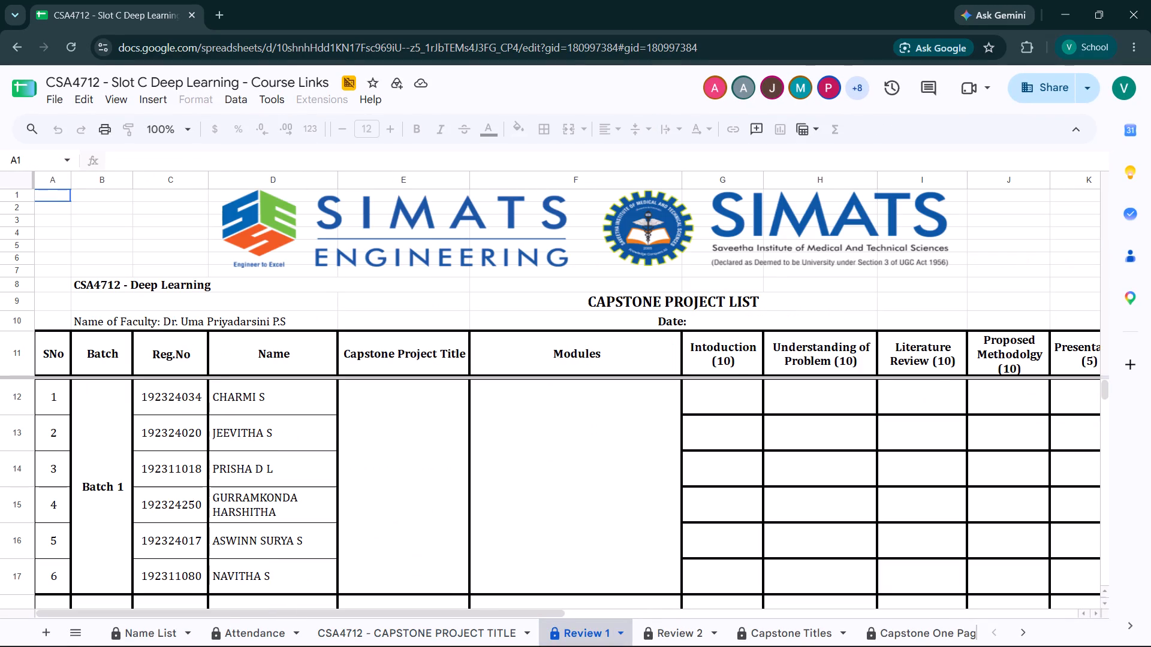
click(666, 628)
scroll(495, 453, down, 4)
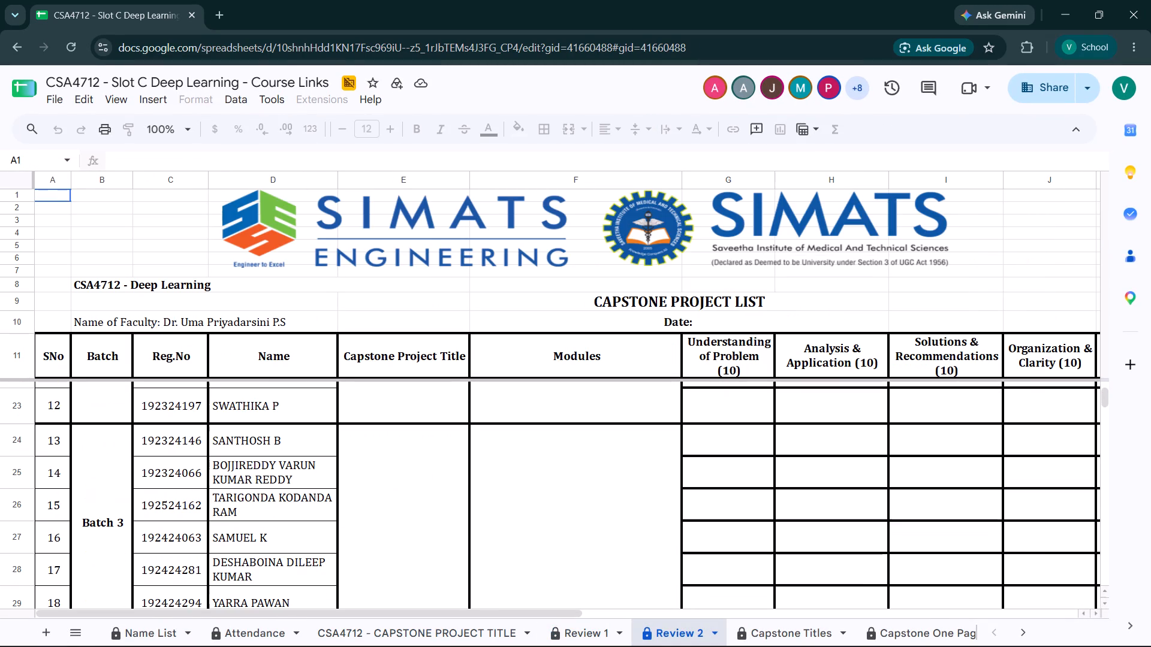
scroll(495, 453, down, 1)
scroll(357, 341, up, 7)
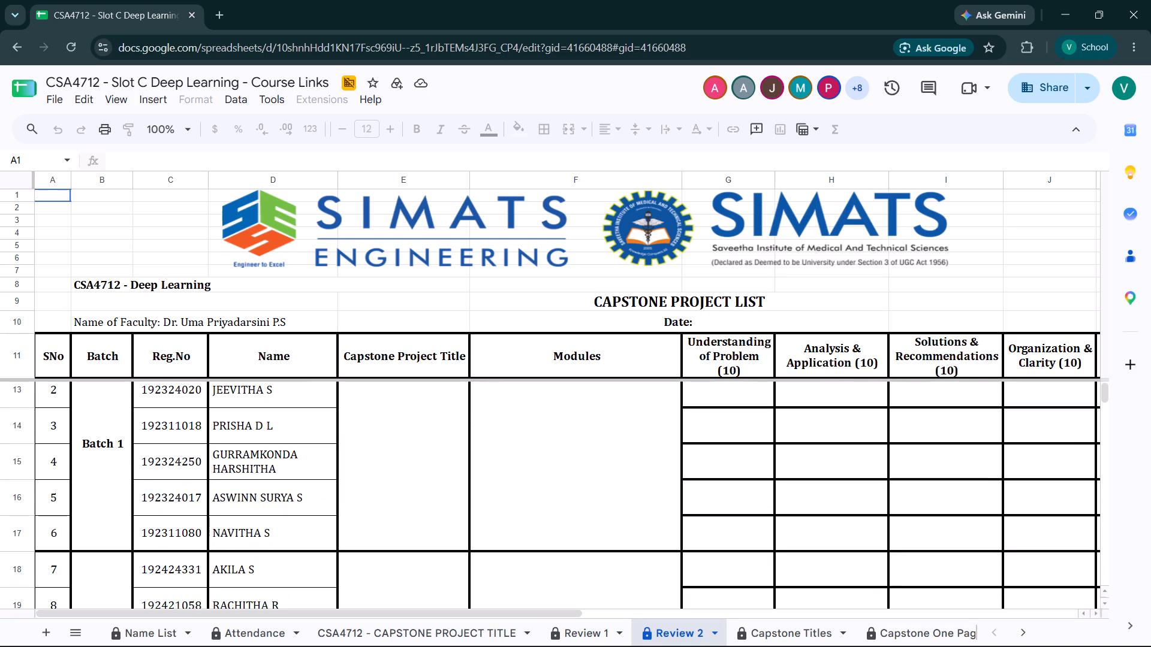
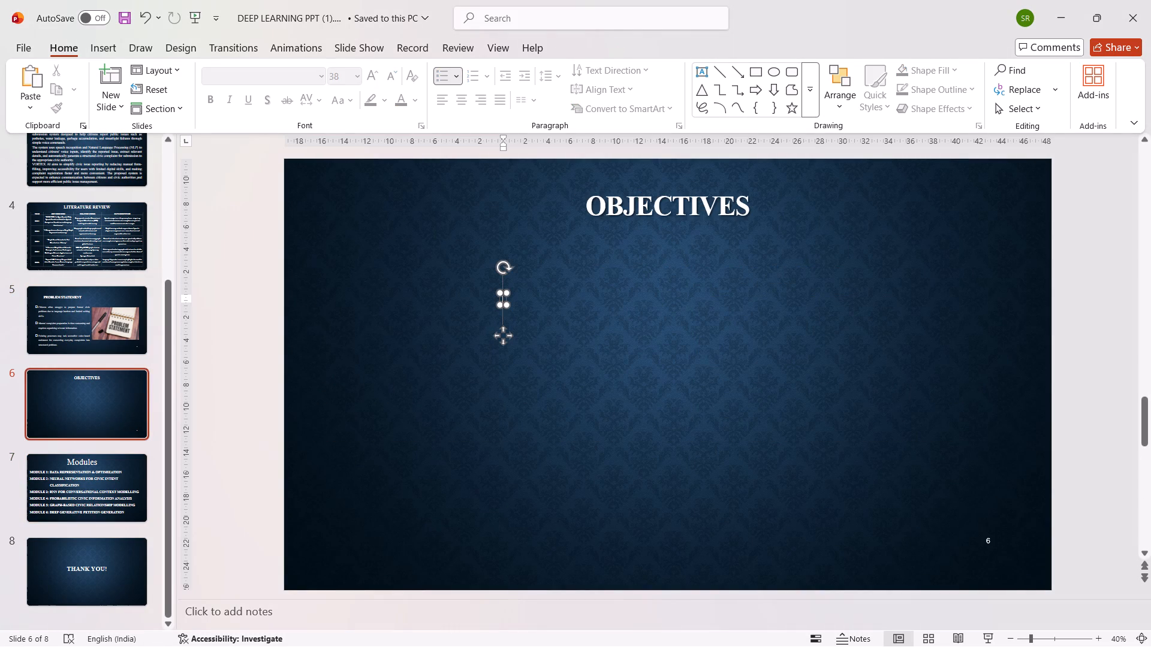
double_click(384, 247)
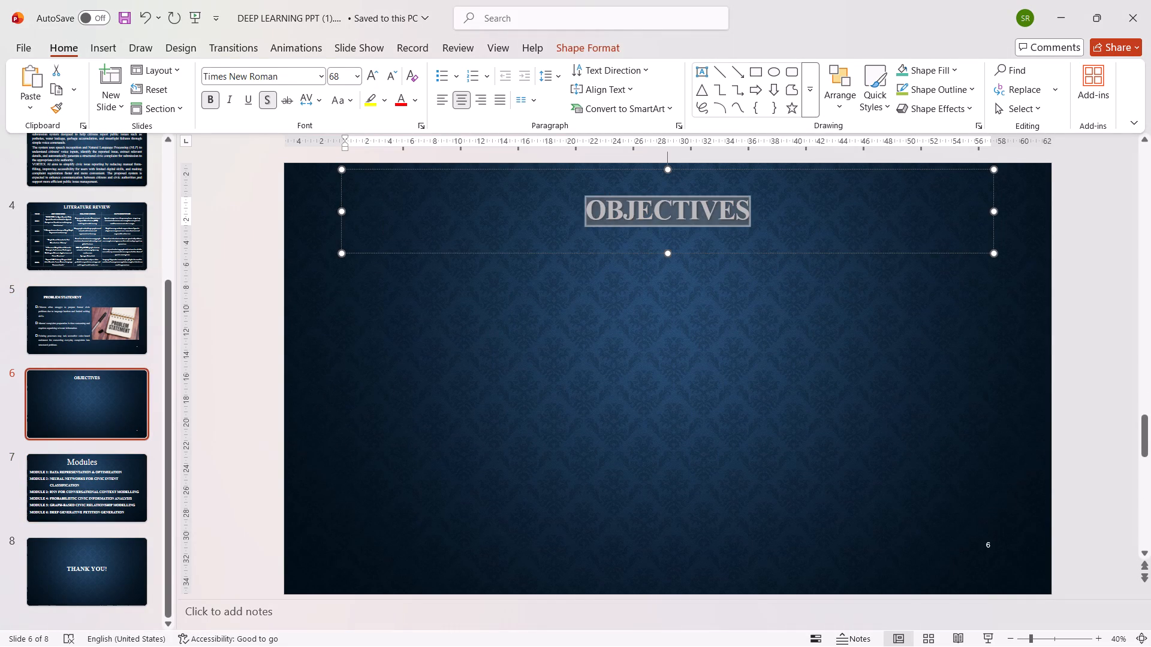
click(658, 357)
click(523, 320)
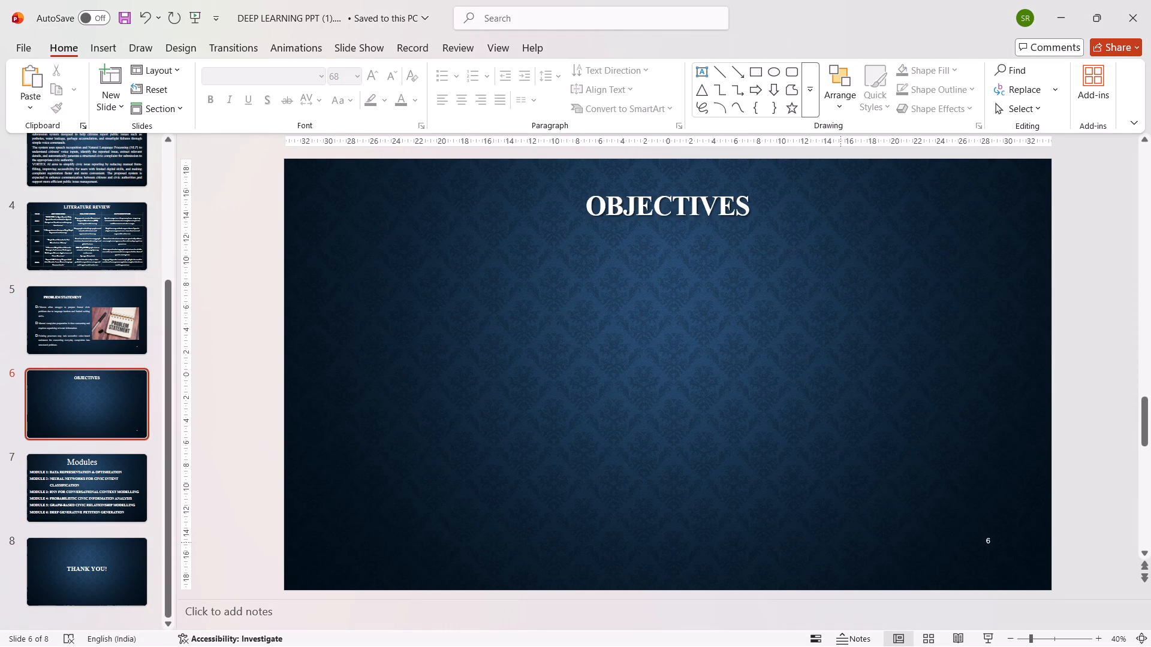
key(ctrl+z)
key(ctrl+z)
key(ctrl+z)
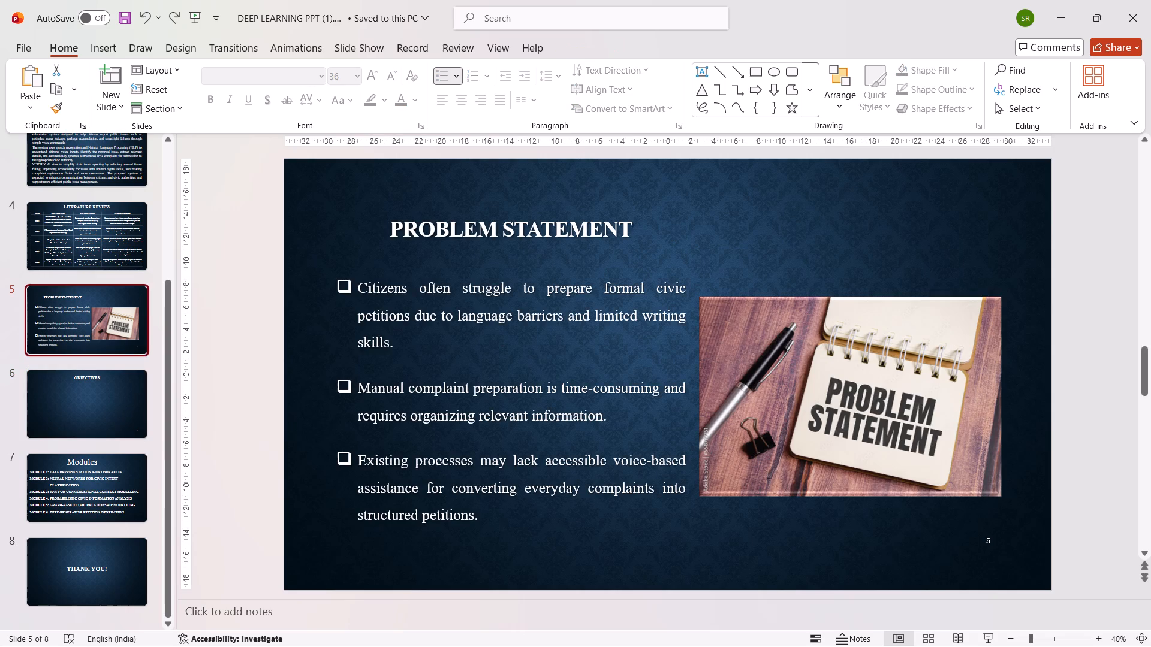
key(ctrl+z)
Replace all body text on the Objectives slide with the copied objectives, keeping the source formatting so they stay bulleted.
click(698, 431)
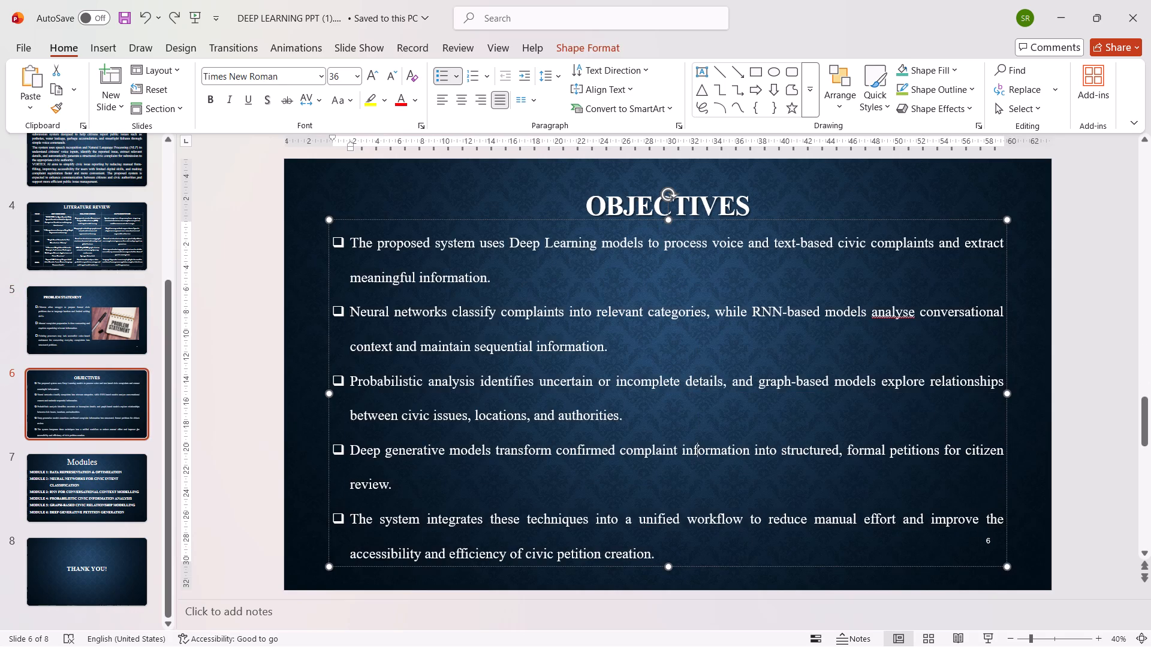
key(ctrl+a)
ctrl+click(652, 406)
ctrl+click(652, 406)
key(ctrl+a)
key(ctrl+a)
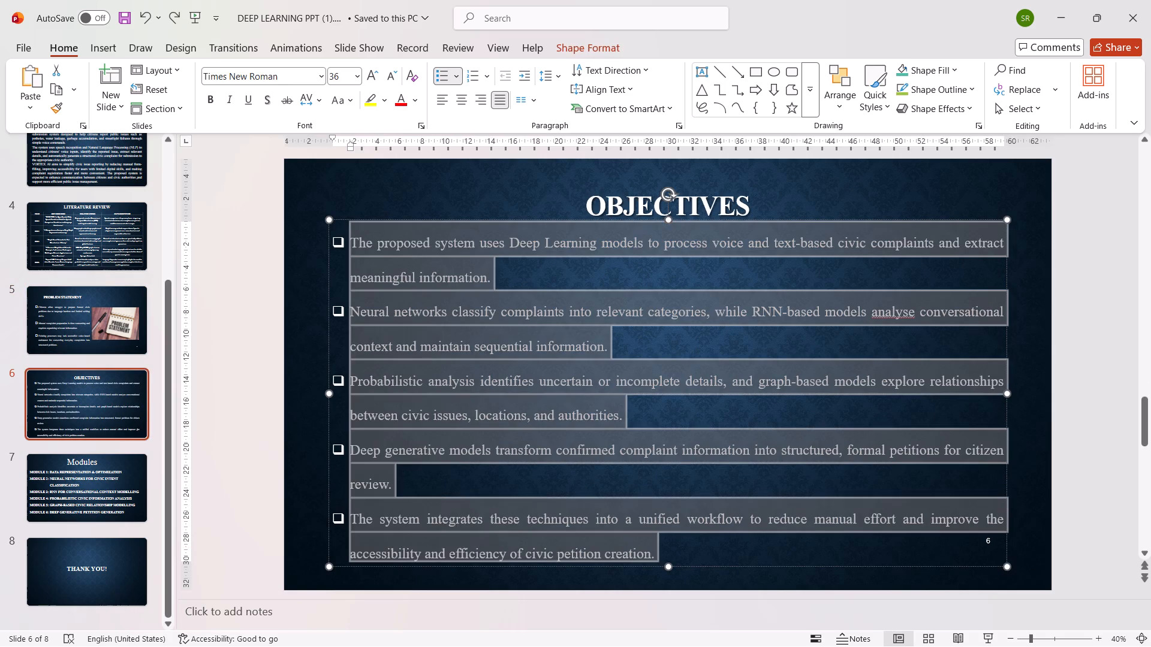
key(ctrl+v)
ctrl+click(652, 406)
click(584, 424)
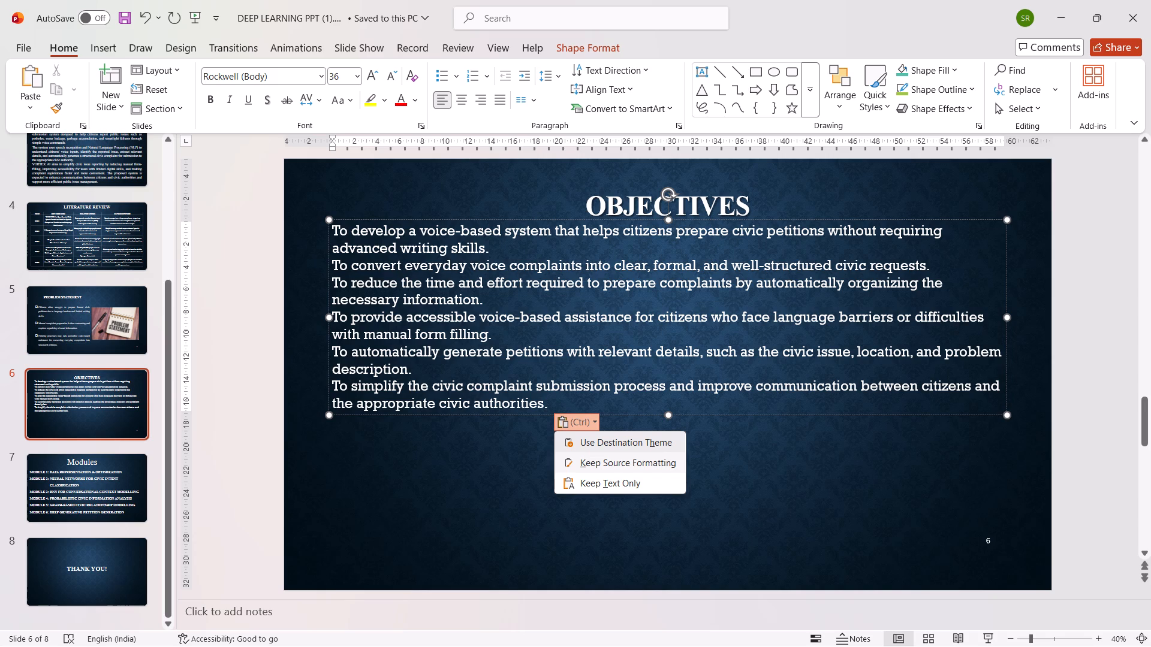
click(595, 464)
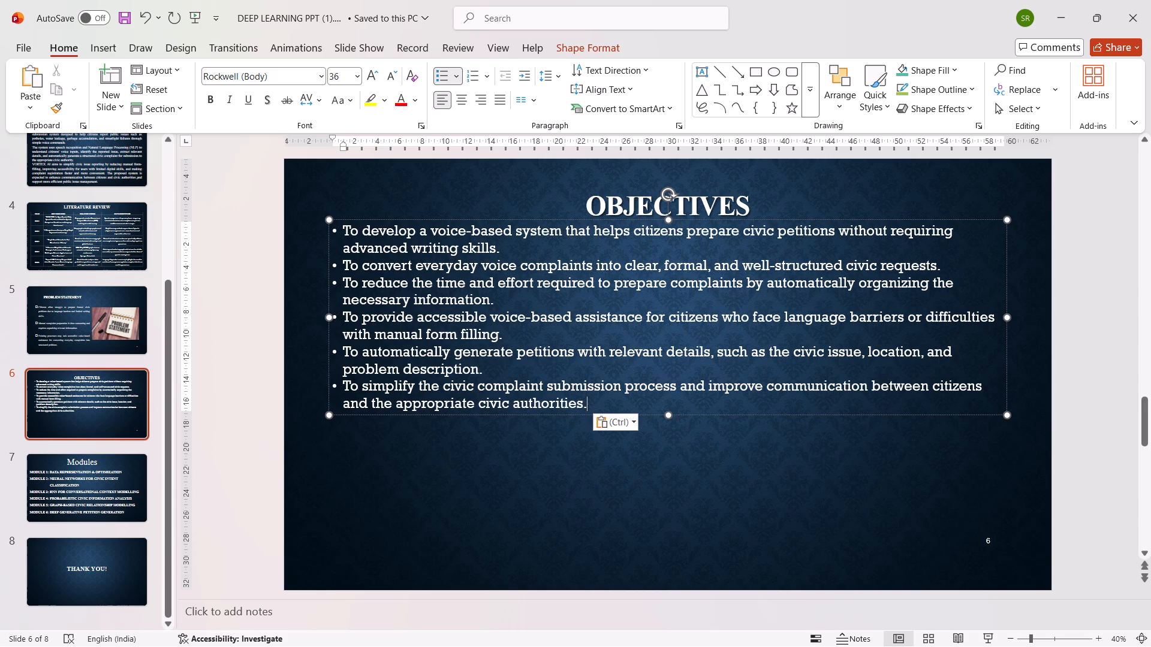
Format all the objectives bullets in Times New Roman at size 54.
click(436, 373)
key(ctrl+a)
click(266, 78)
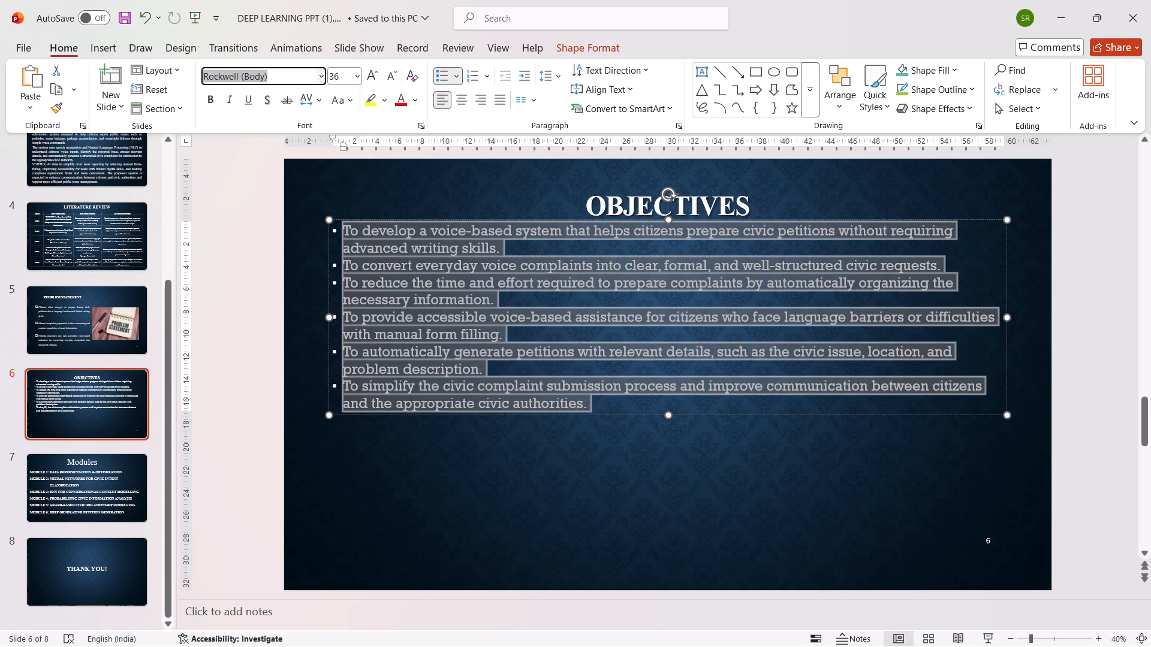
text(times)
key(Return)
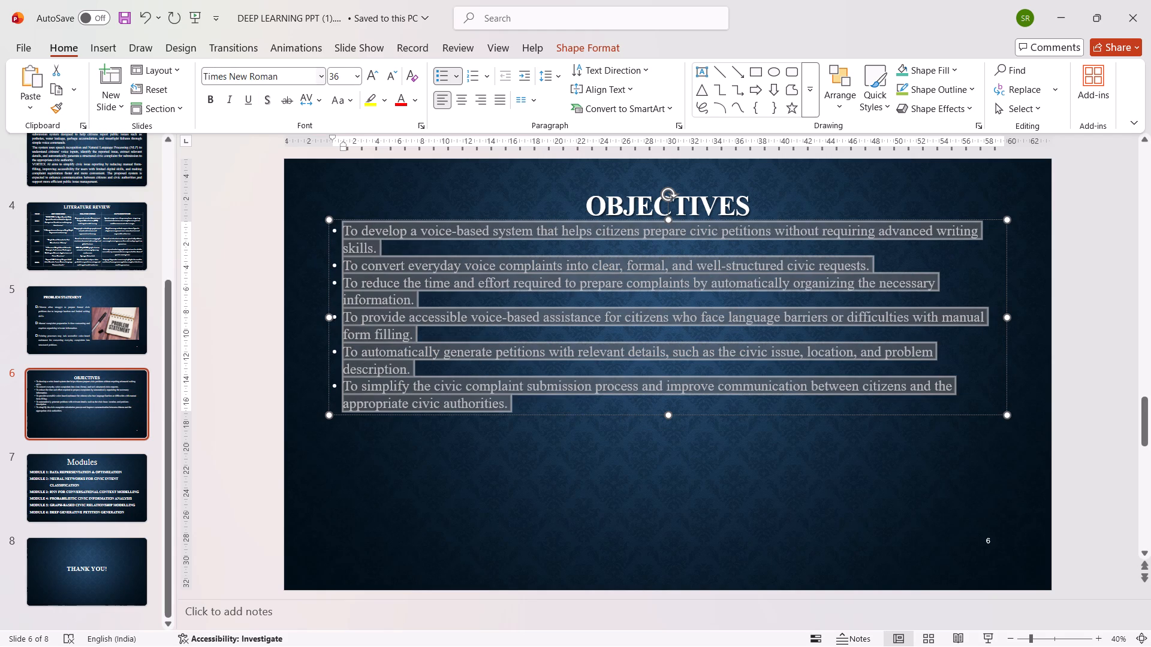
key(ctrl+bracketright)
key(ctrl+bracketright)
key(ctrl+bracketright)
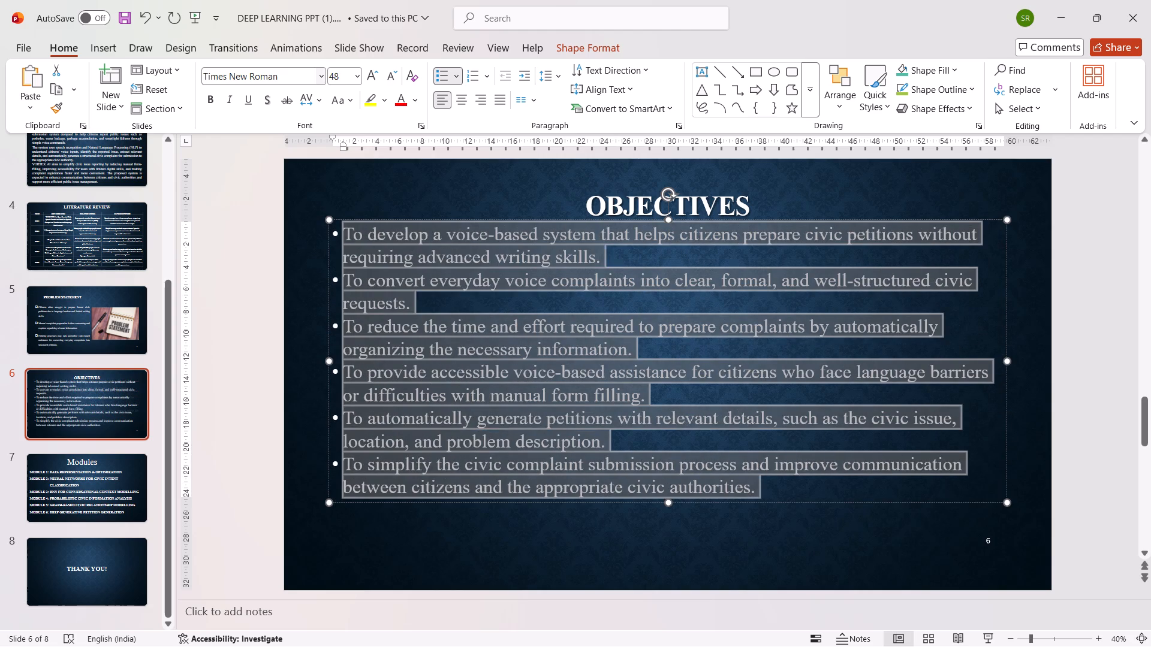
key(ctrl+bracketright)
key(ctrl+bracketright)
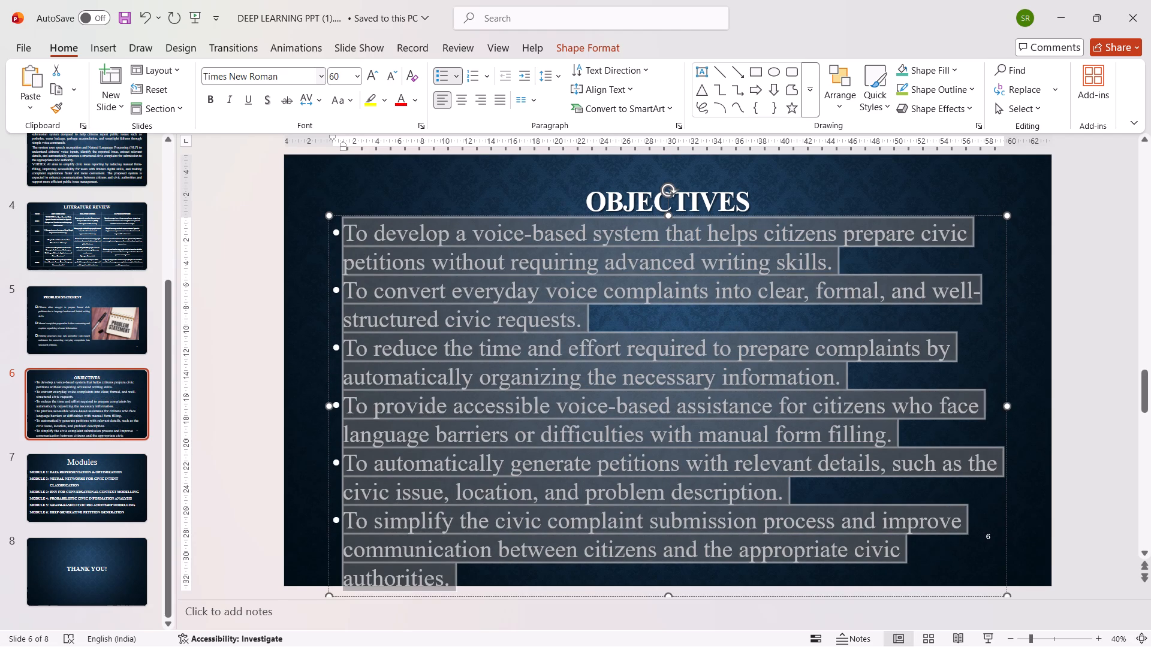
key(ctrl+bracketleft)
click(847, 213)
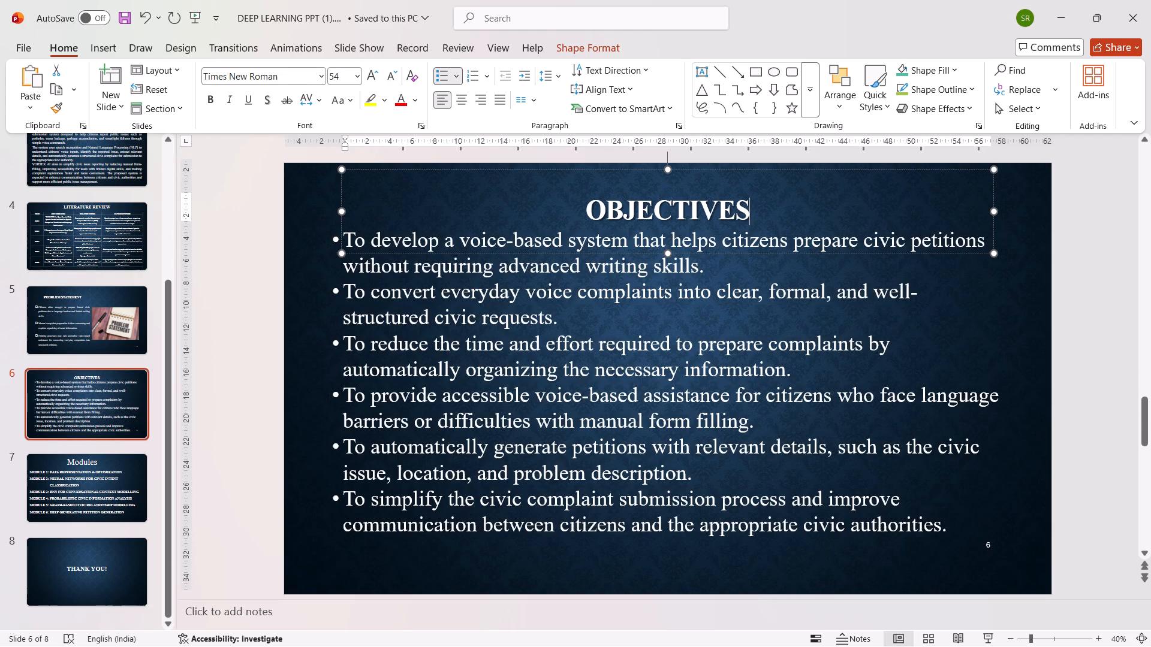
Move the objectives text box slightly down, leaving more space below the OBJECTIVES title.
click(459, 276)
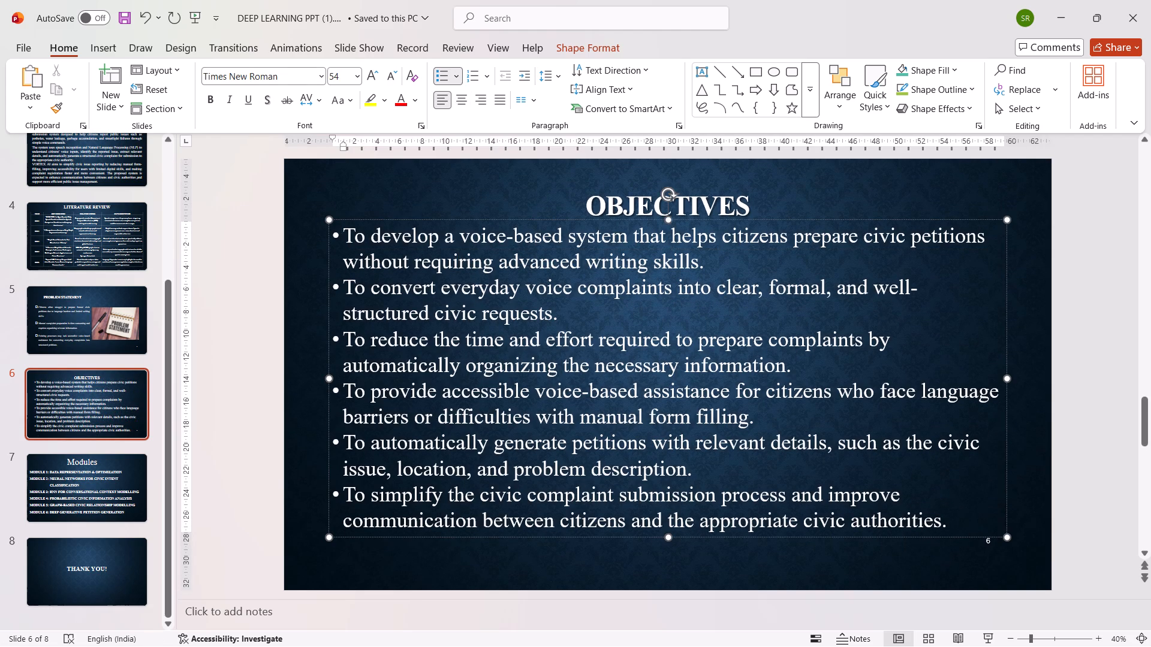
drag(355, 217, 357, 229)
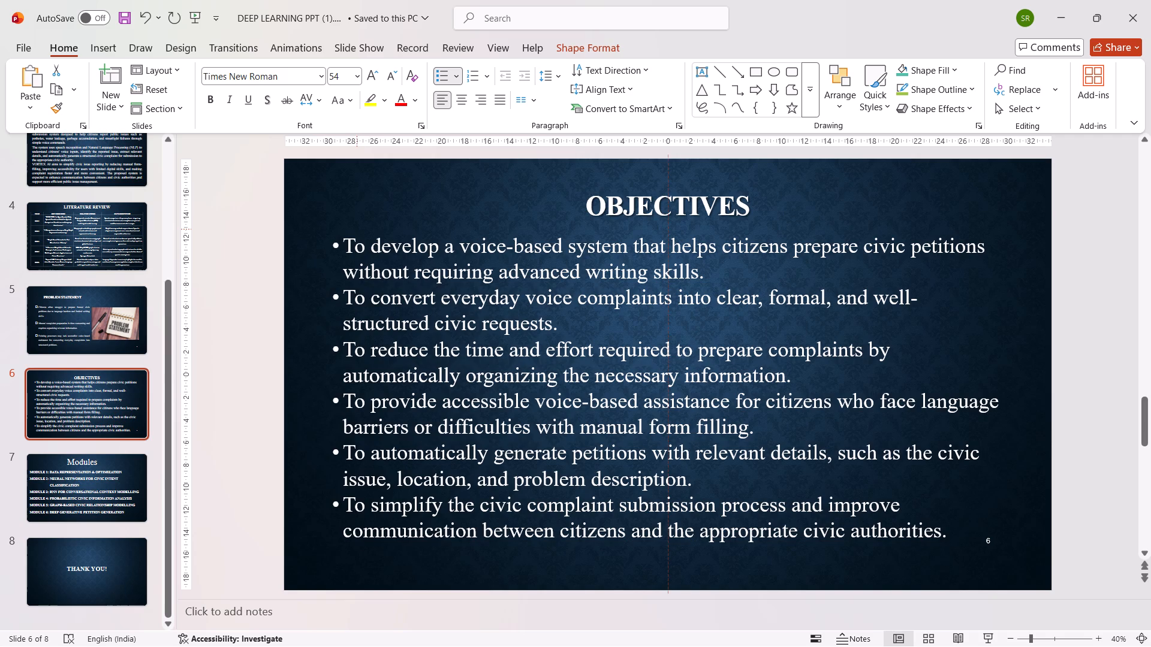
drag(357, 229, 357, 231)
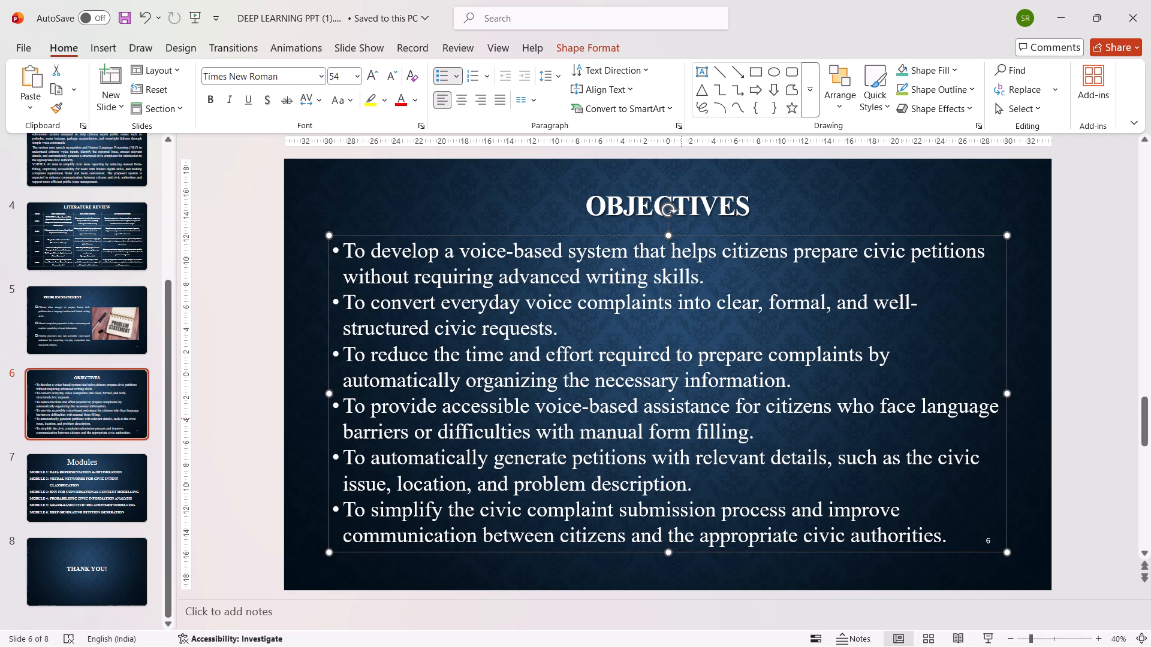
Justify all the bullet text on the Objectives slide.
click(690, 419)
key(ctrl+a)
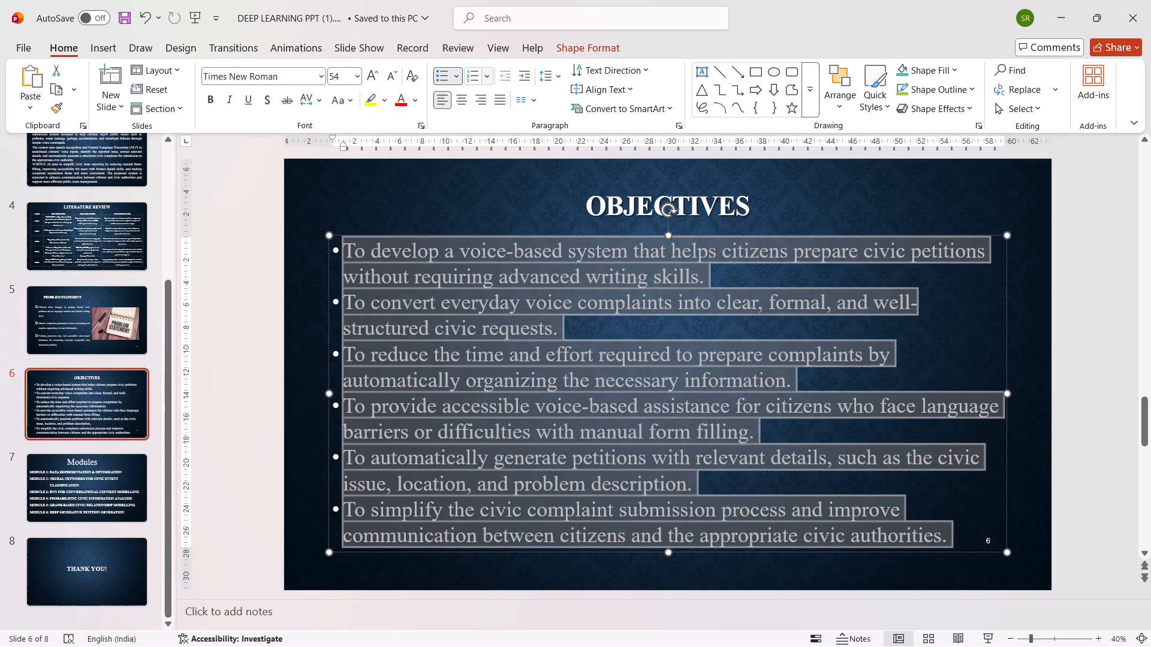
click(498, 92)
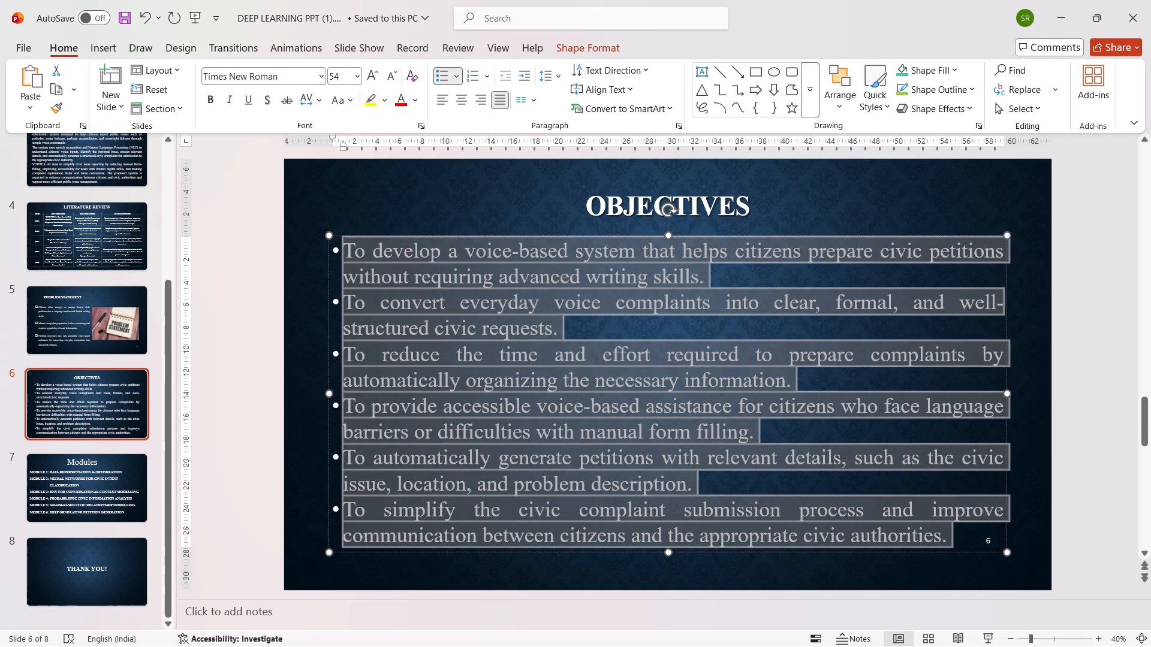
click(1096, 419)
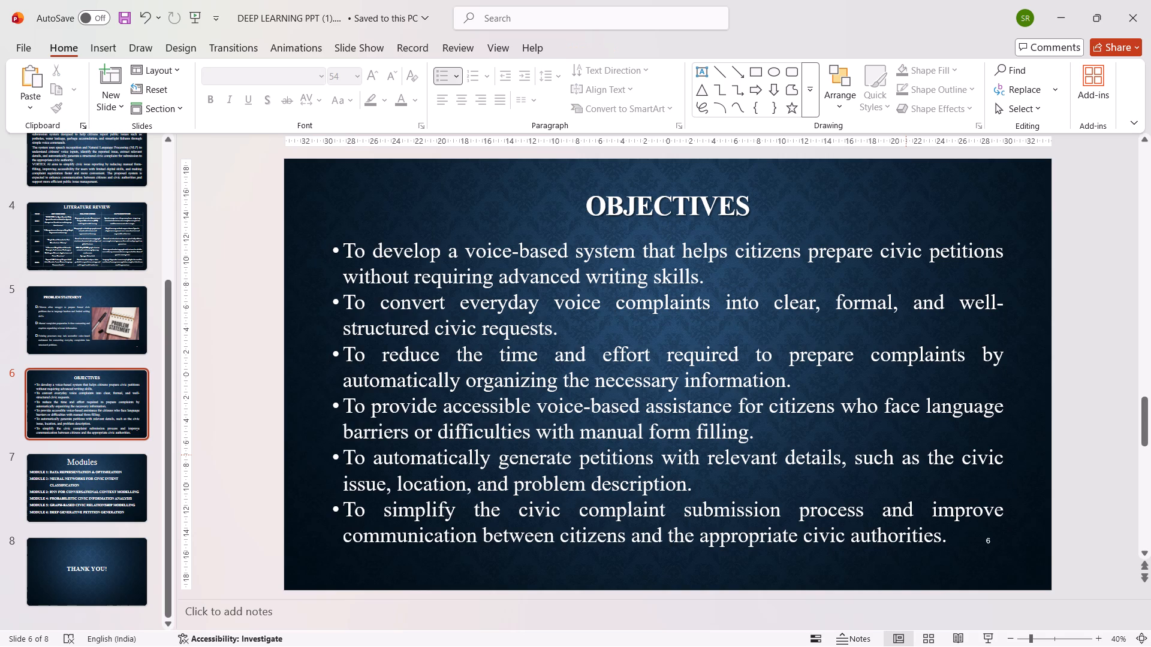
Nudge the module list text box on the Modules slide to the right, keeping the longest line, Module 3, within the slide.
click(99, 484)
click(375, 276)
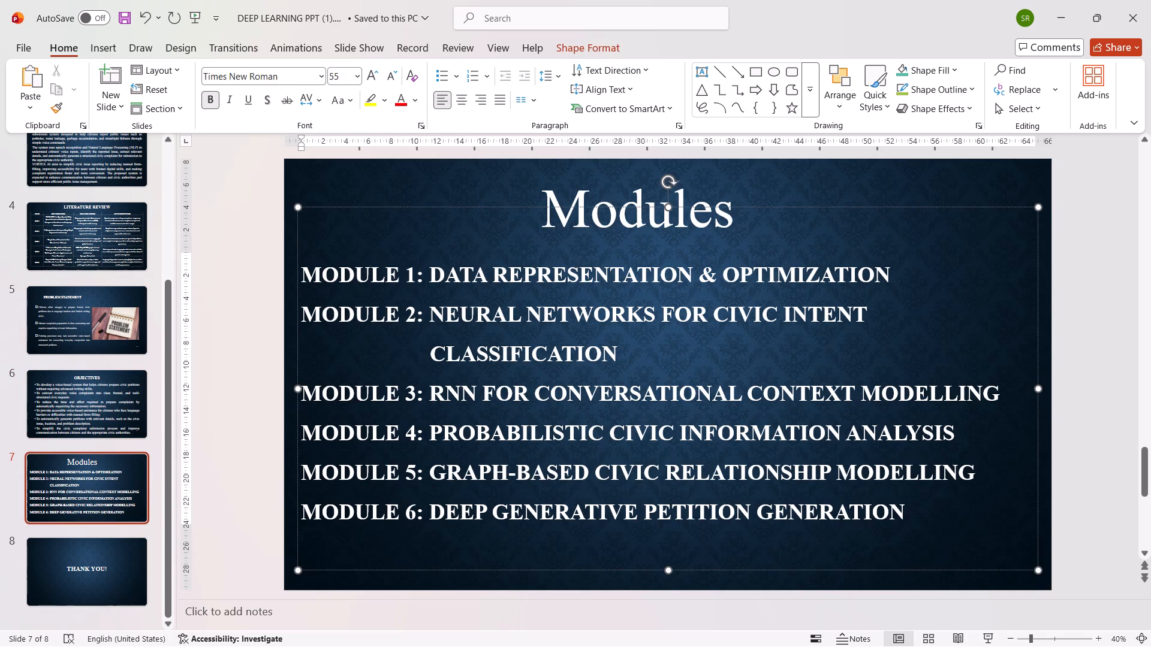
click(351, 208)
key(Right)
key(Right)
key(Right)
key(Right)
key(Right)
key(Right)
key(Right)
key(Right)
key(Right)
key(Right)
key(Right)
key(Right)
key(Right)
key(Right)
key(Right)
key(Right)
key(Right)
key(Right)
key(Right)
key(Right)
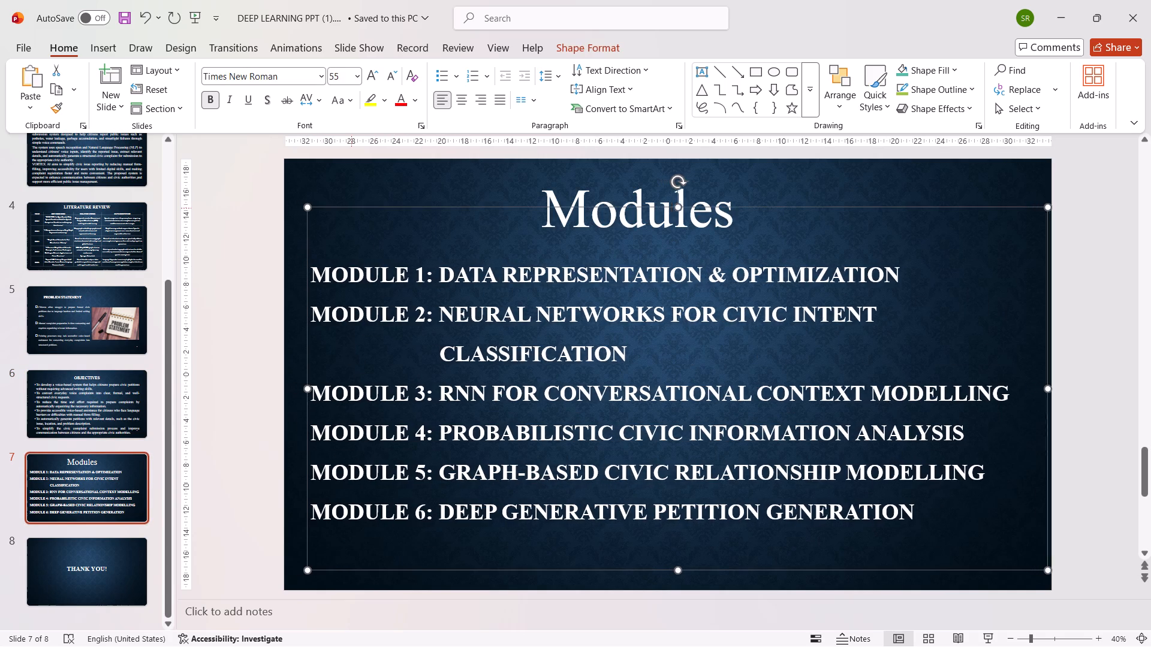
key(Left)
key(Left)
key(Left)
key(Left)
key(Left)
key(Left)
key(Left)
key(Left)
key(Left)
key(Left)
key(Left)
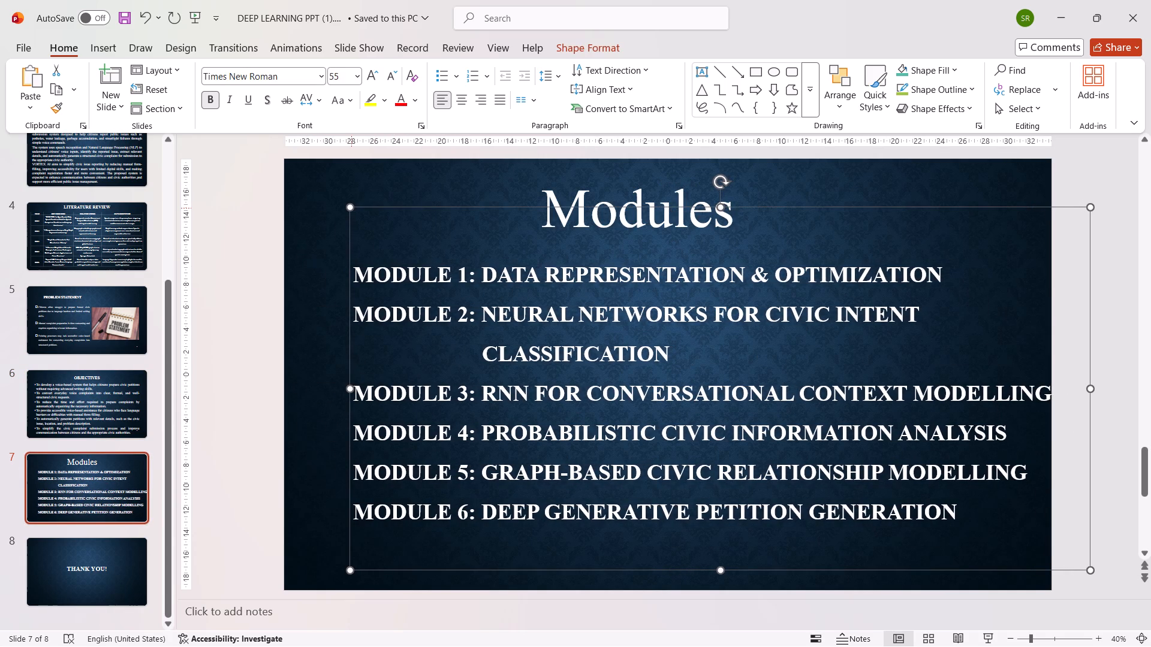
key(Left)
key(Left)
key(Left)
key(Left)
key(Left)
key(Left)
key(Left)
key(Left)
key(Left)
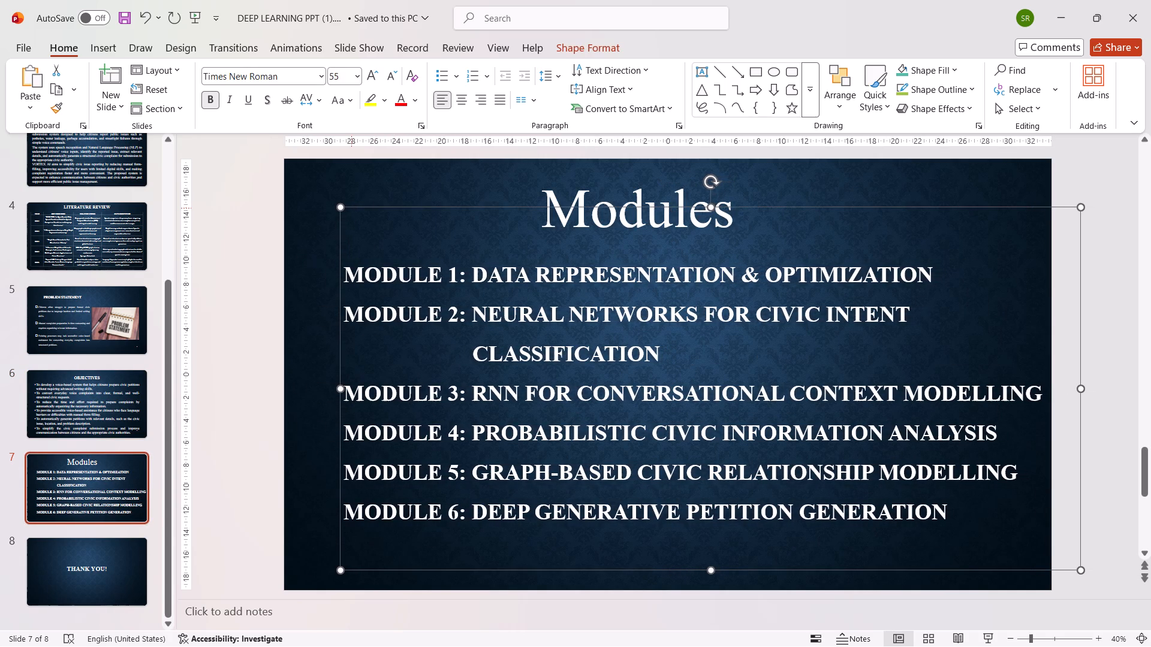
key(Left)
key(Left)
key(Left)
click(1033, 481)
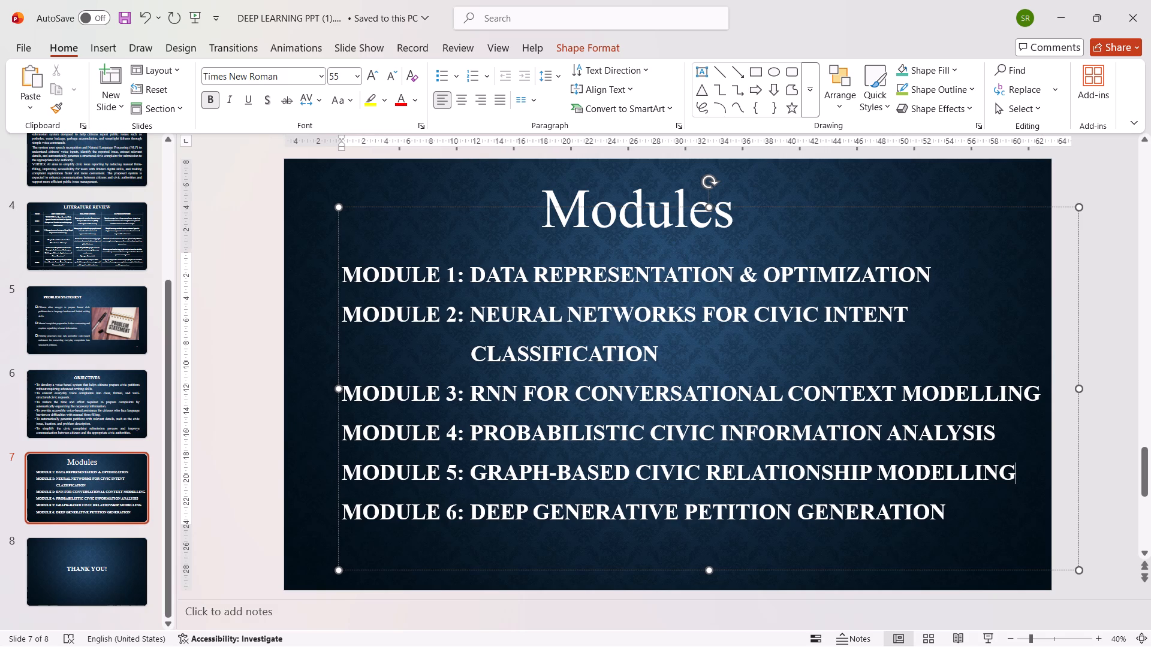
click(1098, 514)
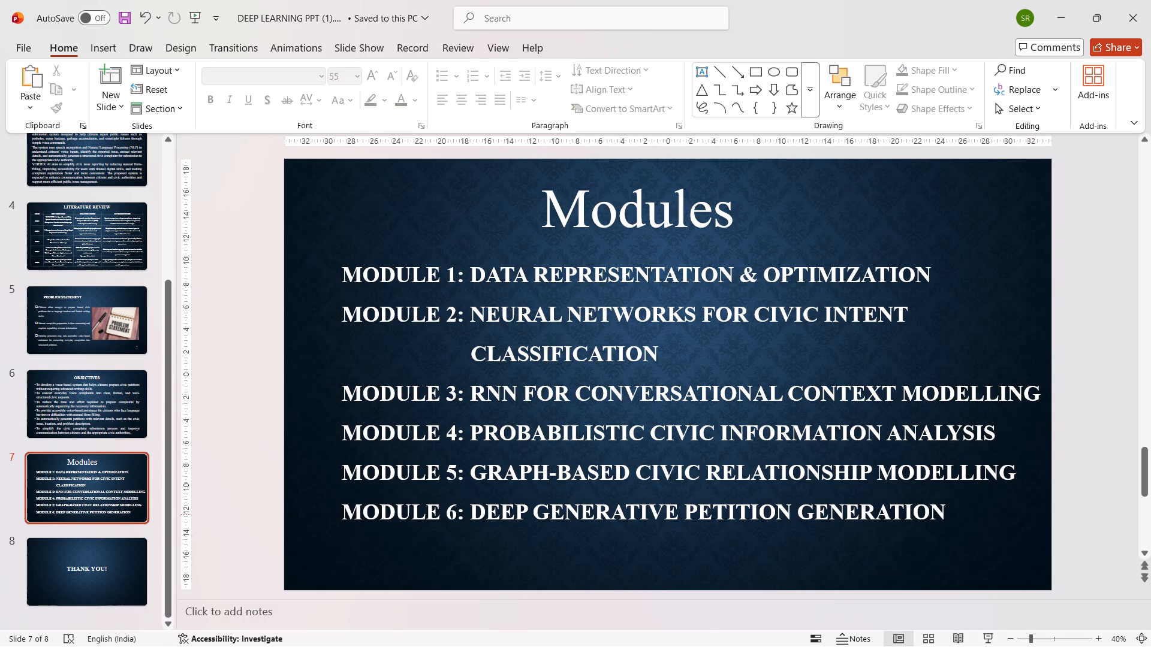
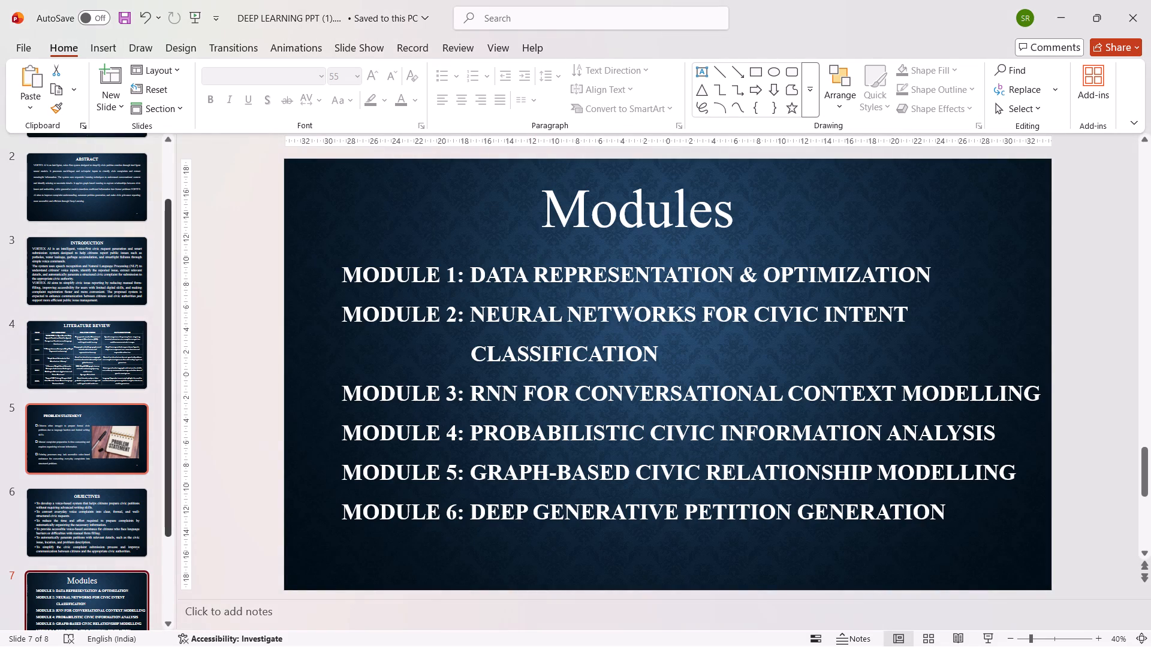
scroll(98, 258, up, 1)
click(77, 276)
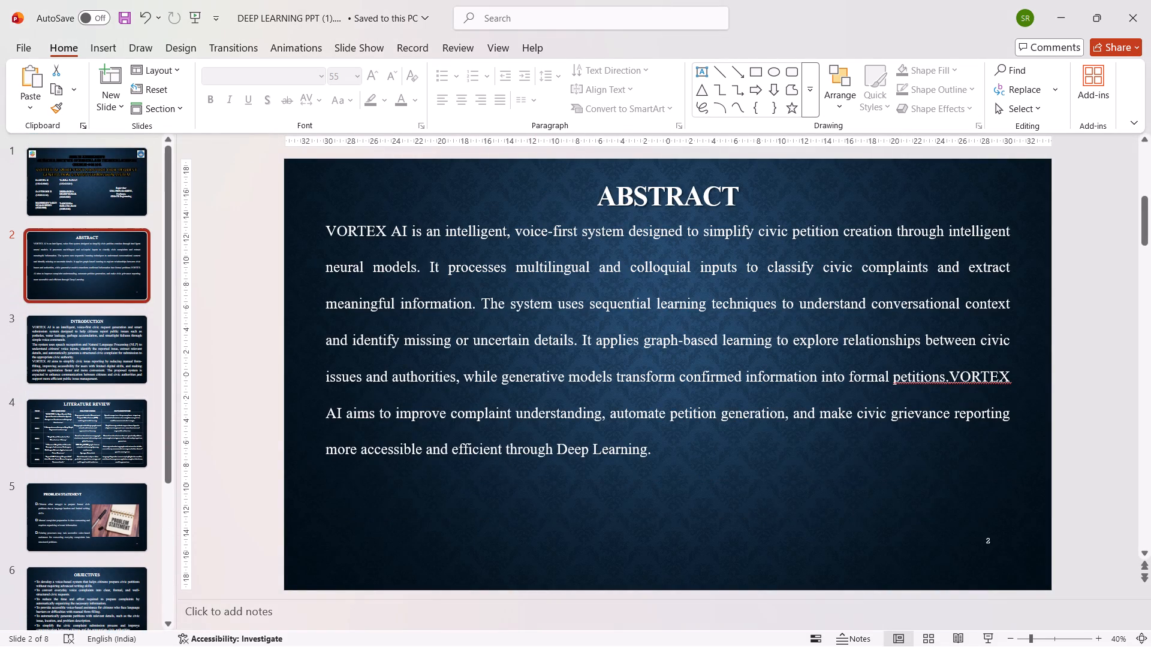
click(359, 274)
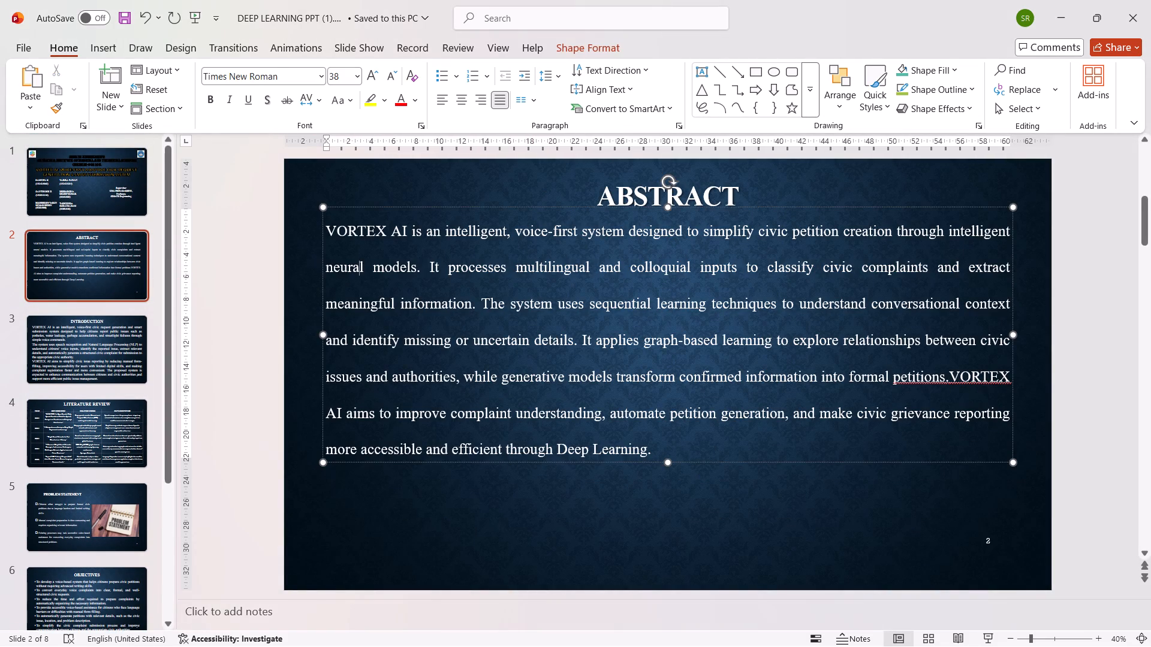
drag(360, 206, 363, 233)
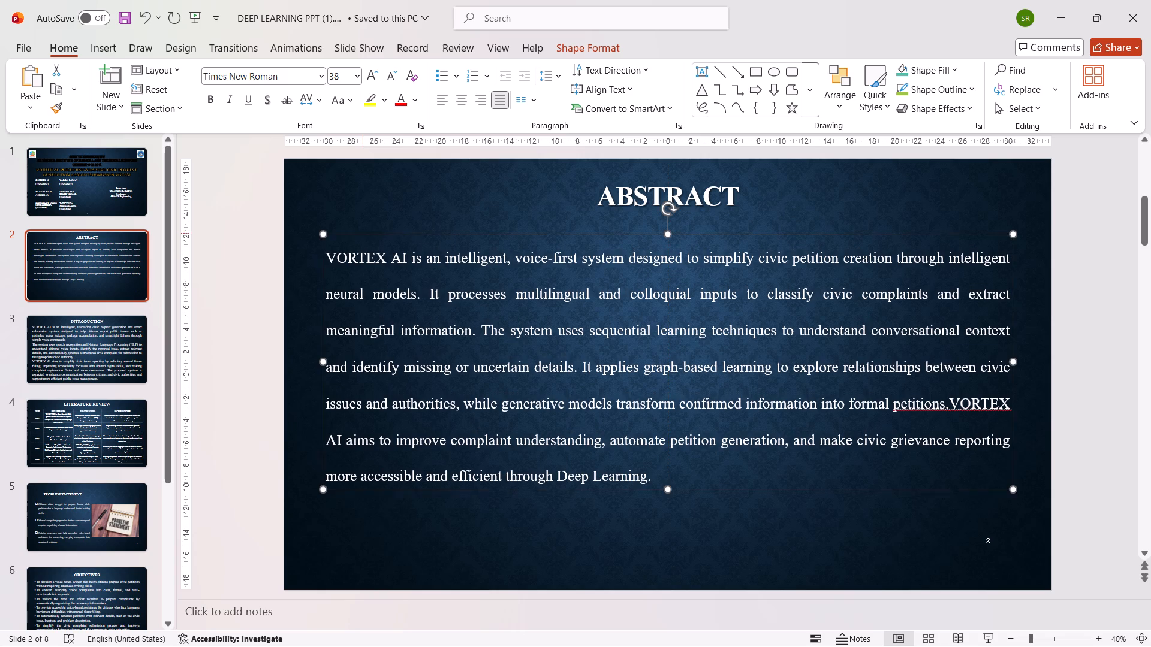
click(308, 262)
Increase the line spacing of all the bullet text on the Objectives slide.
key(Down)
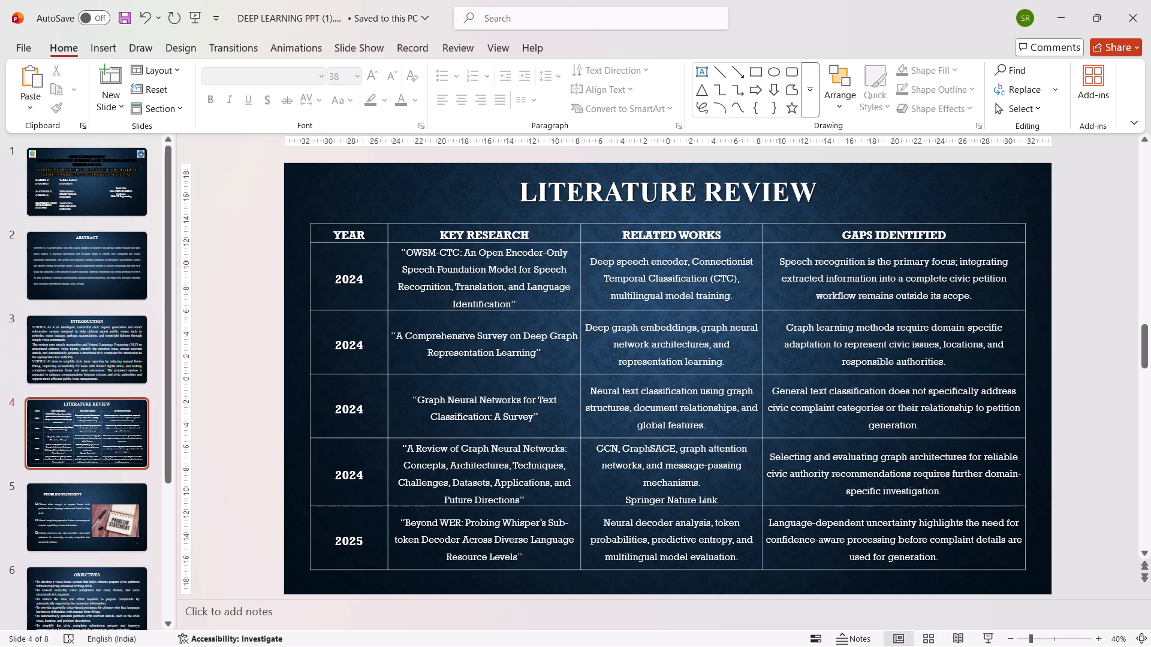
key(Down)
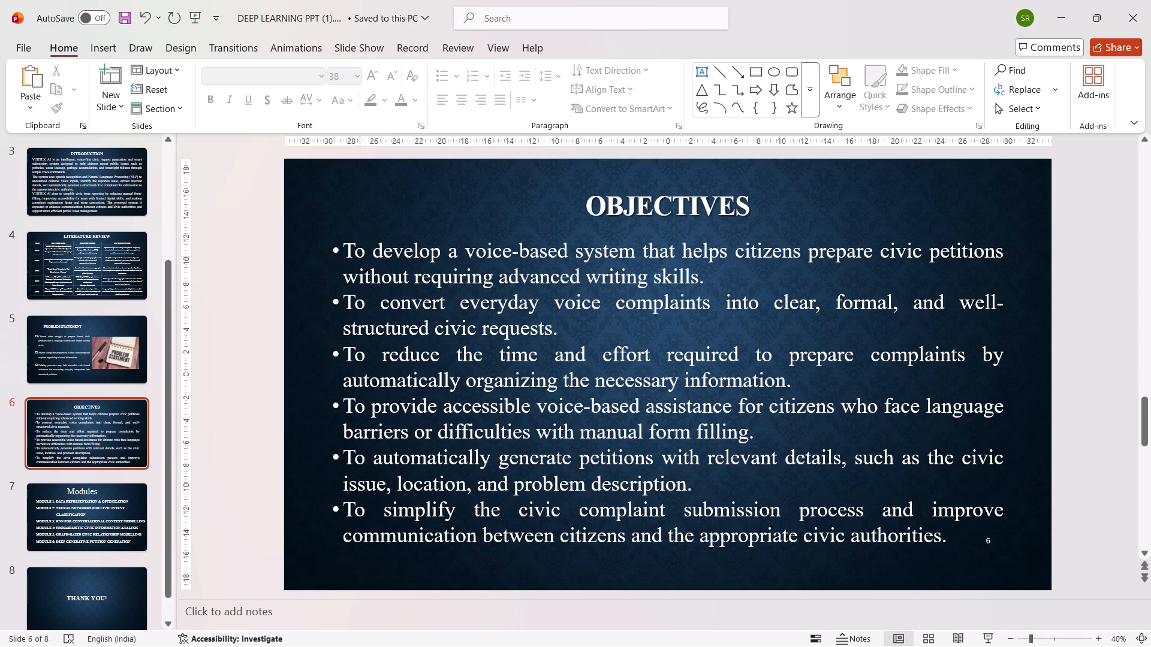
drag(345, 246, 748, 559)
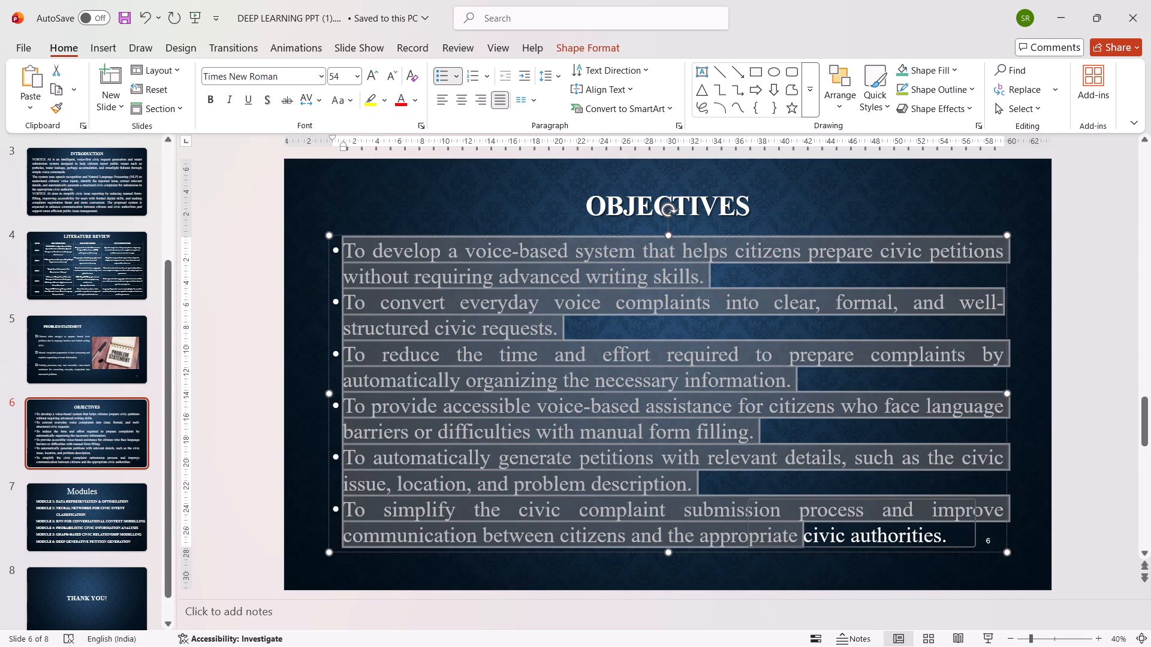
key(ctrl+a)
click(740, 503)
key(ctrl+a)
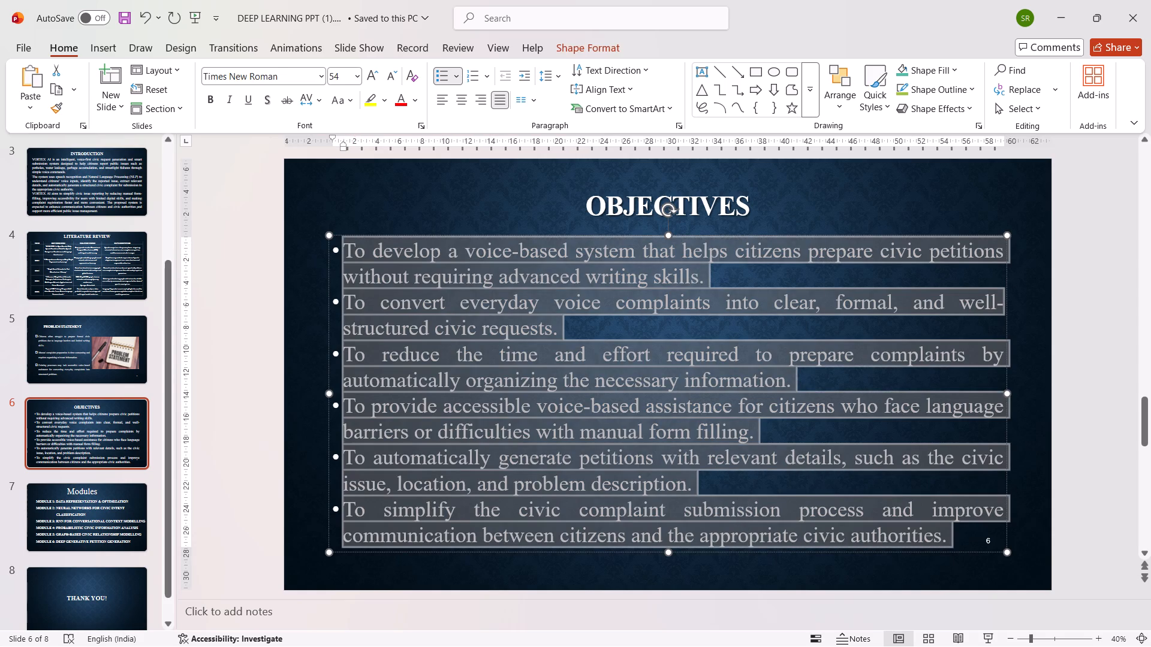
click(562, 81)
click(567, 115)
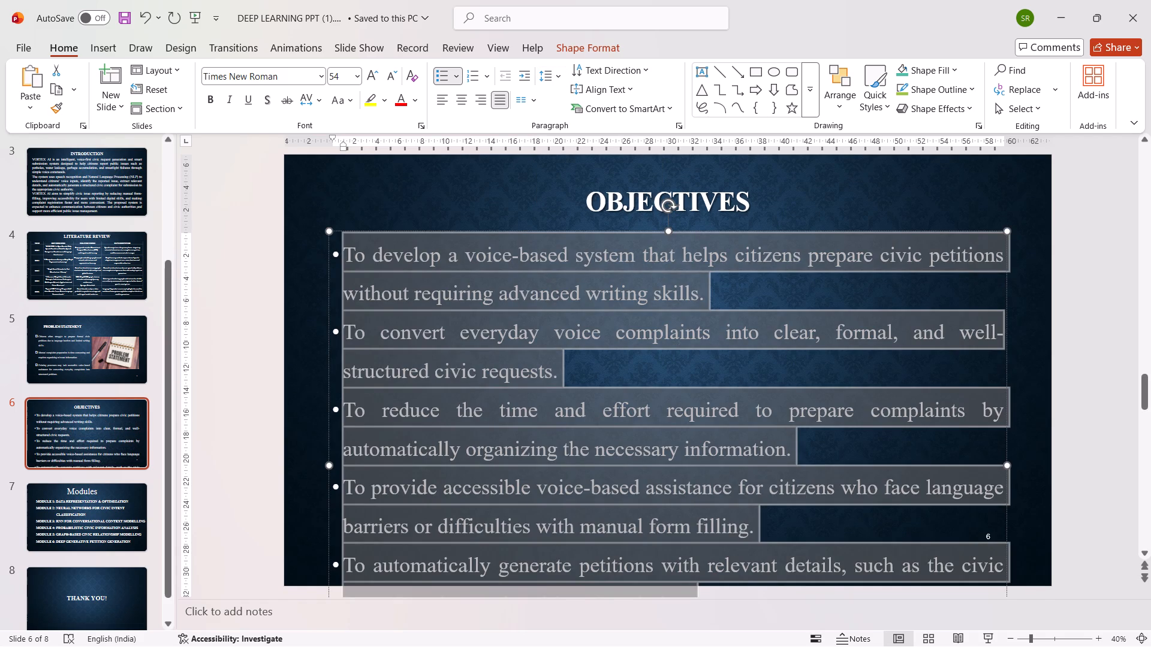
Reduce all the objectives bullets to font size 44 so the list fits on the slide.
key(ctrl+bracketleft)
key(ctrl+bracketleft)
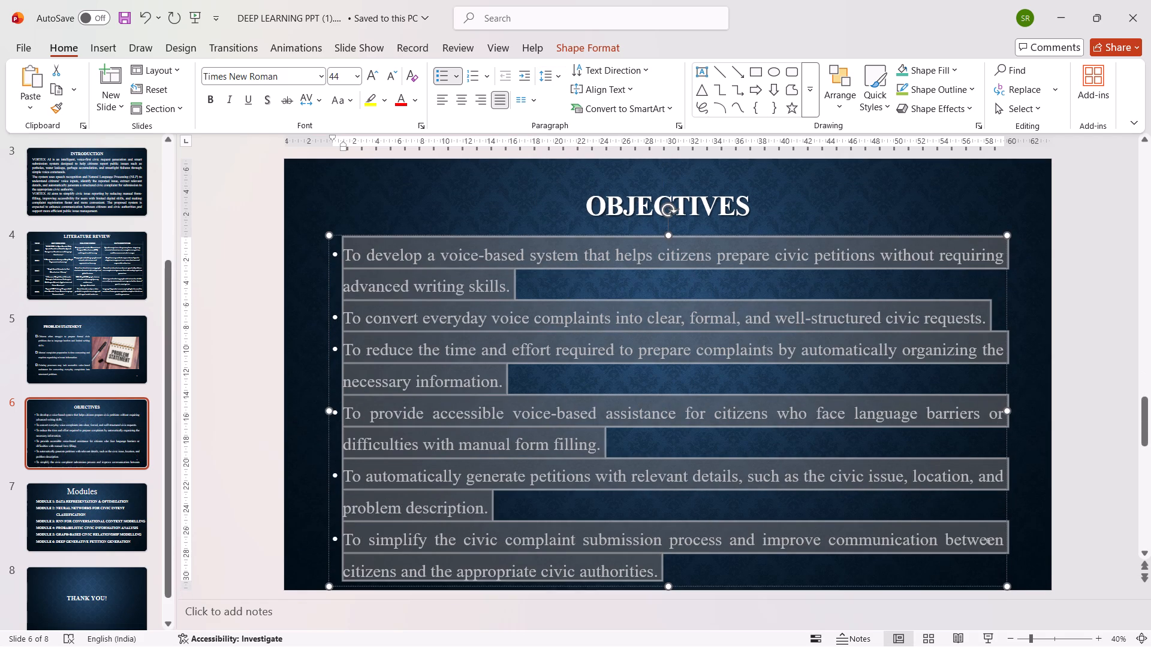
key(ctrl+bracketleft)
key(ctrl+bracketright)
click(1017, 286)
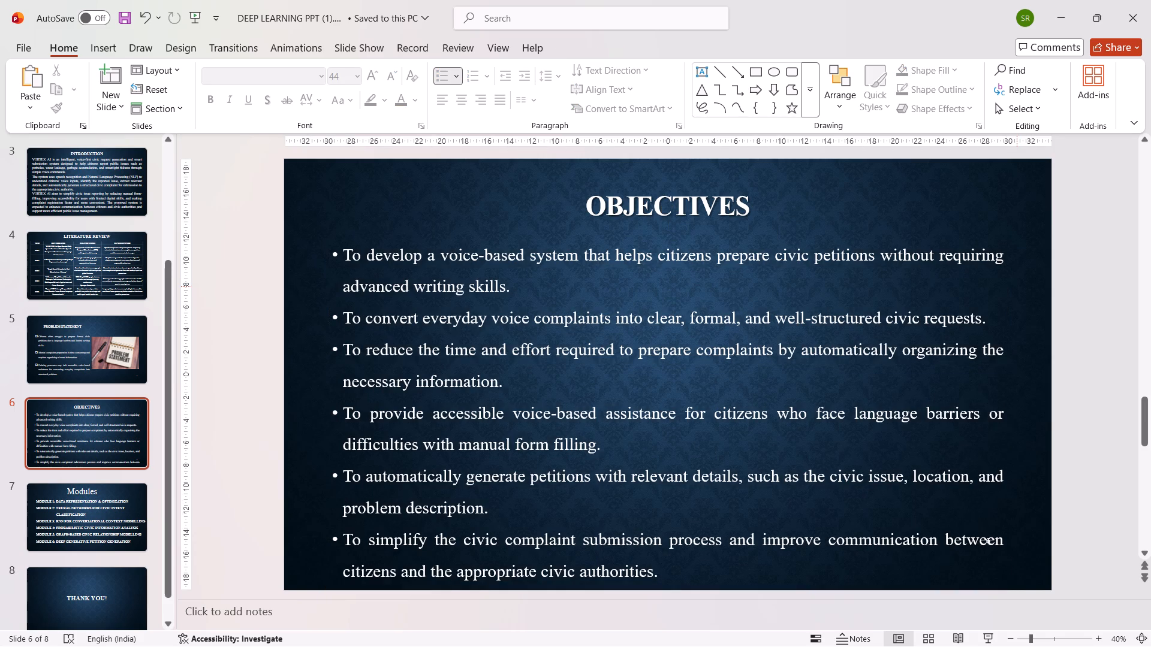
Remove the bold formatting from all the module lines on the Modules slide, keeping Times New Roman at size 55.
click(133, 500)
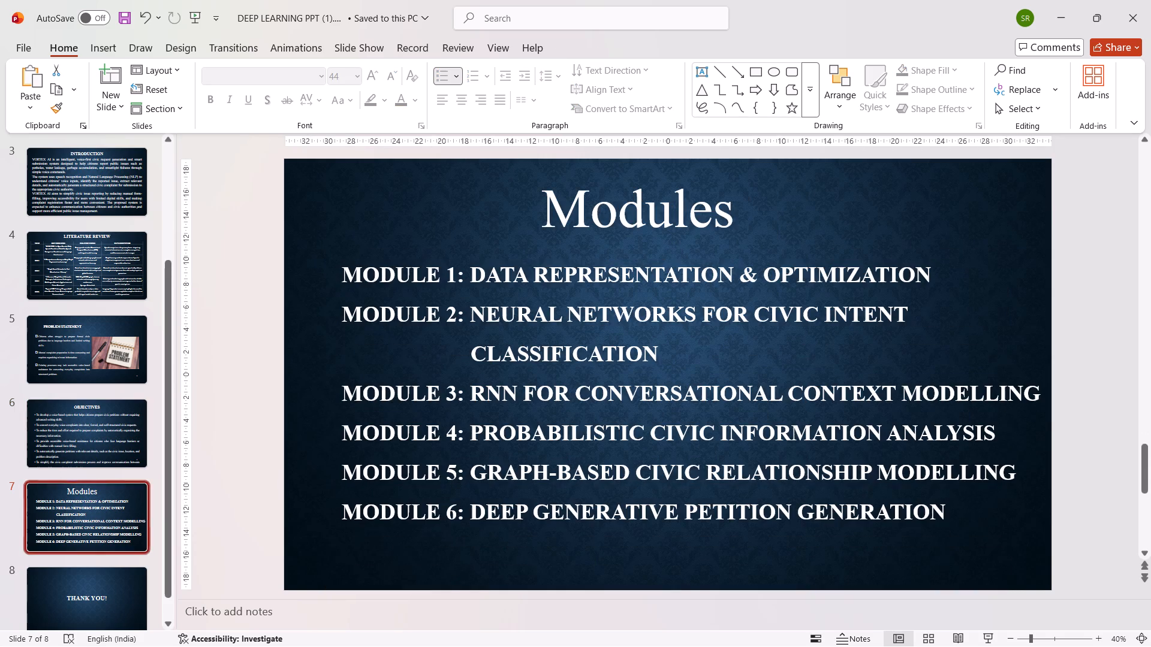
click(436, 356)
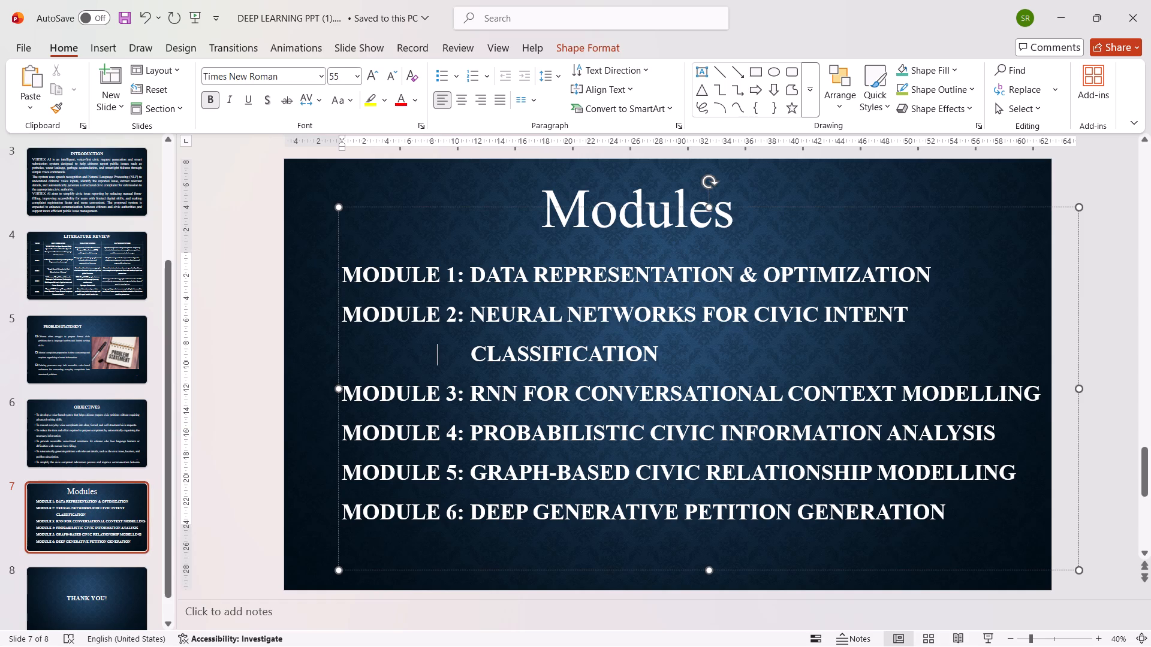
key(ctrl+a)
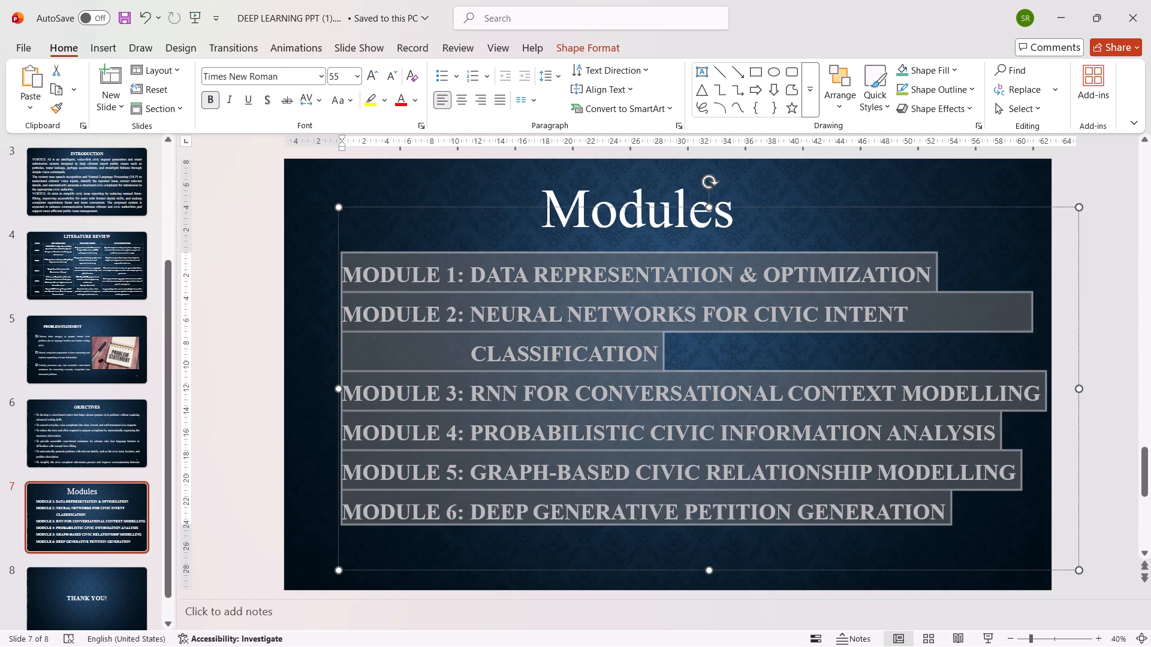
click(295, 80)
key(Return)
key(ctrl+b)
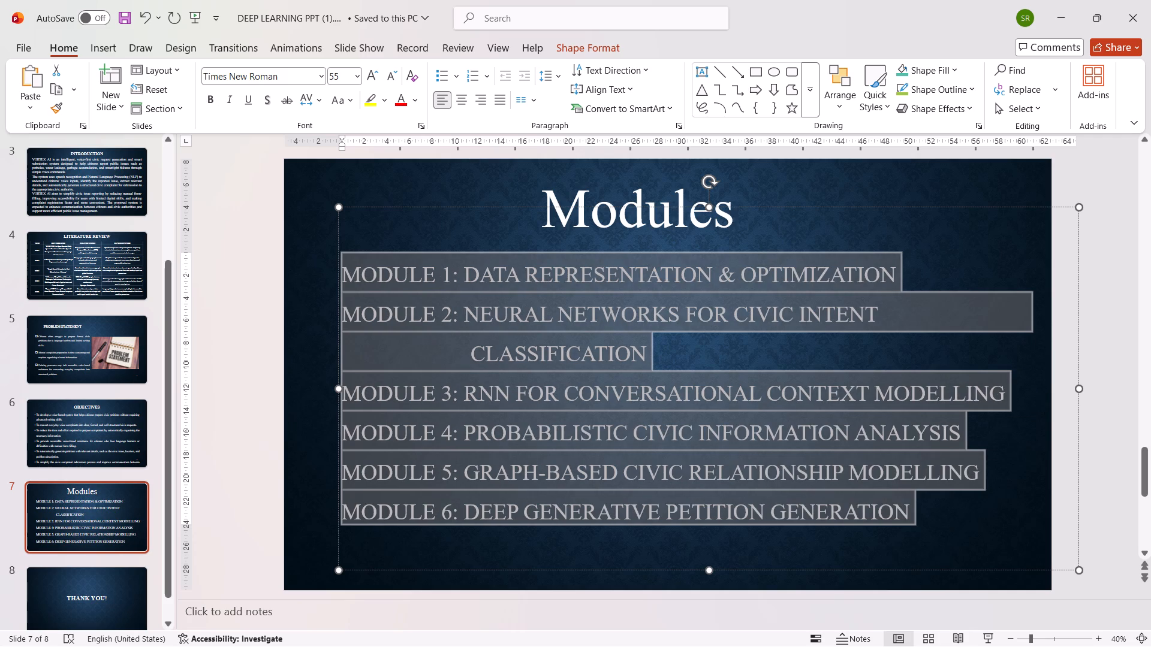
click(785, 439)
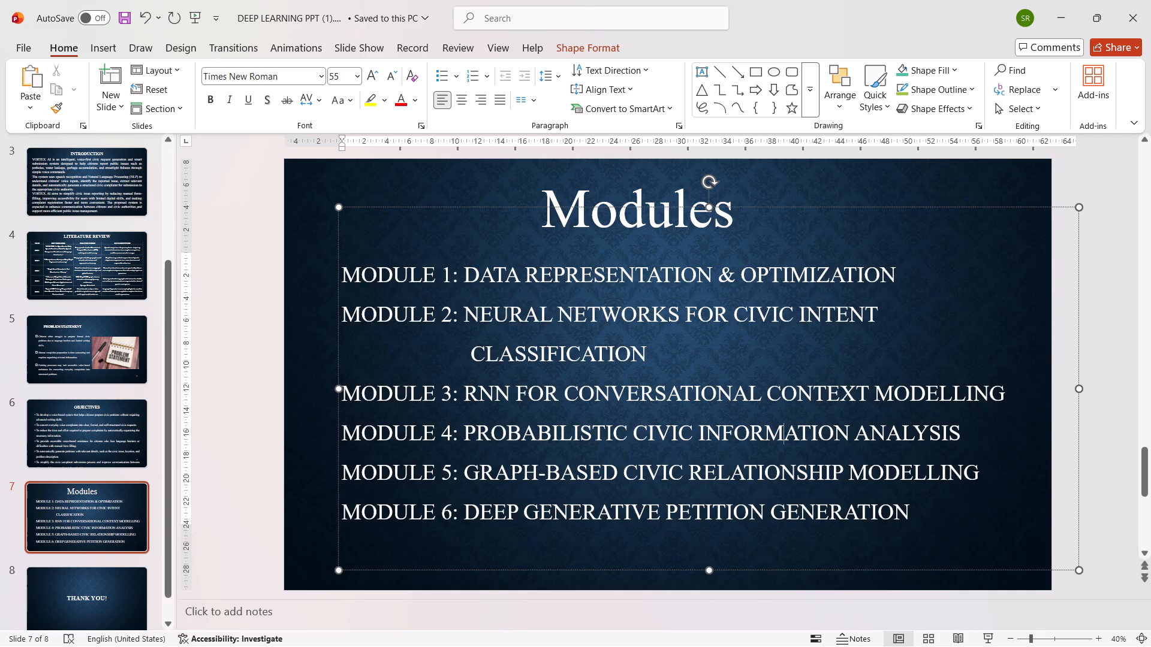
Widen the module list text box on both sides, bringing its left edge close to the slide's left edge.
drag(1078, 387, 1145, 389)
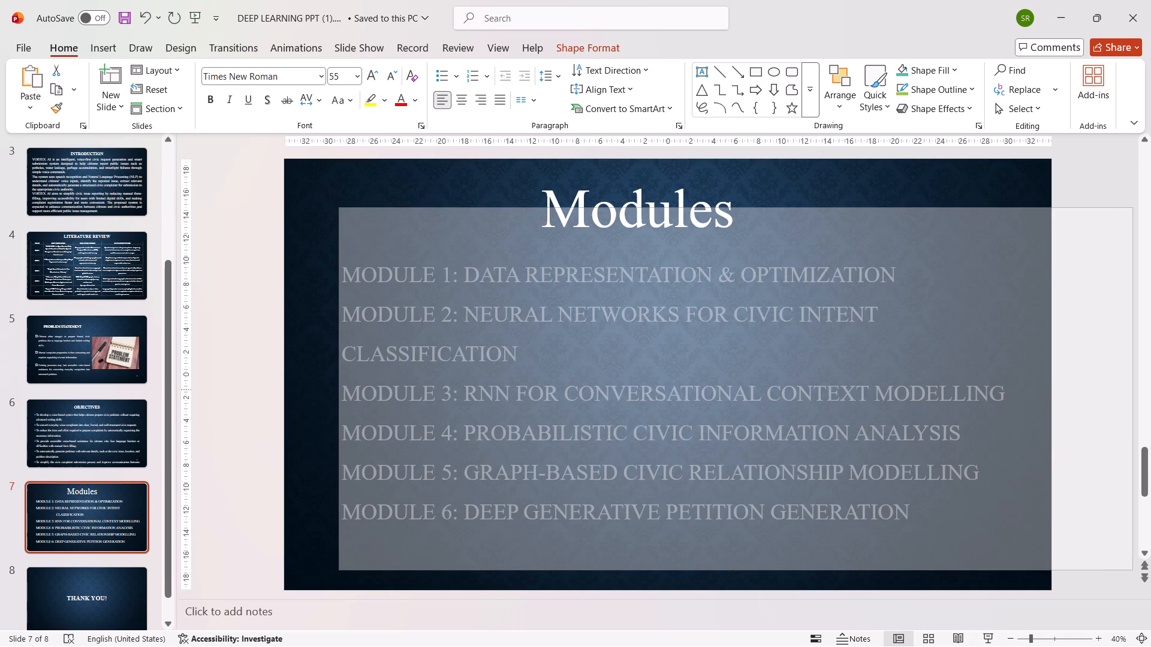
drag(1145, 389, 1150, 385)
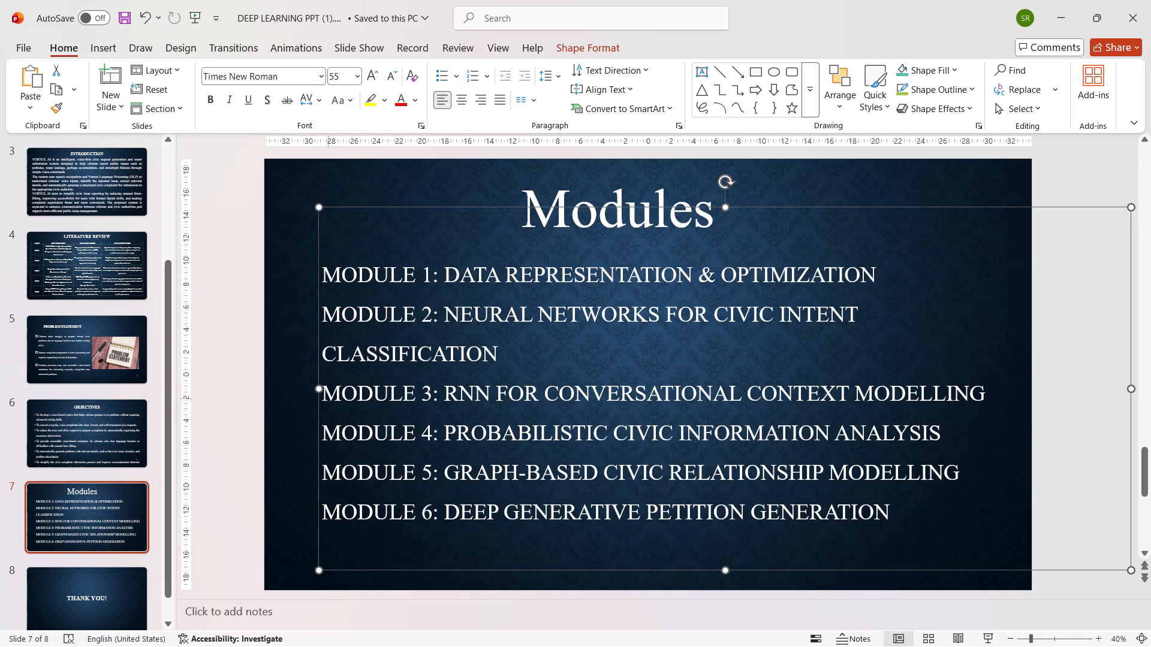
drag(320, 388, 275, 385)
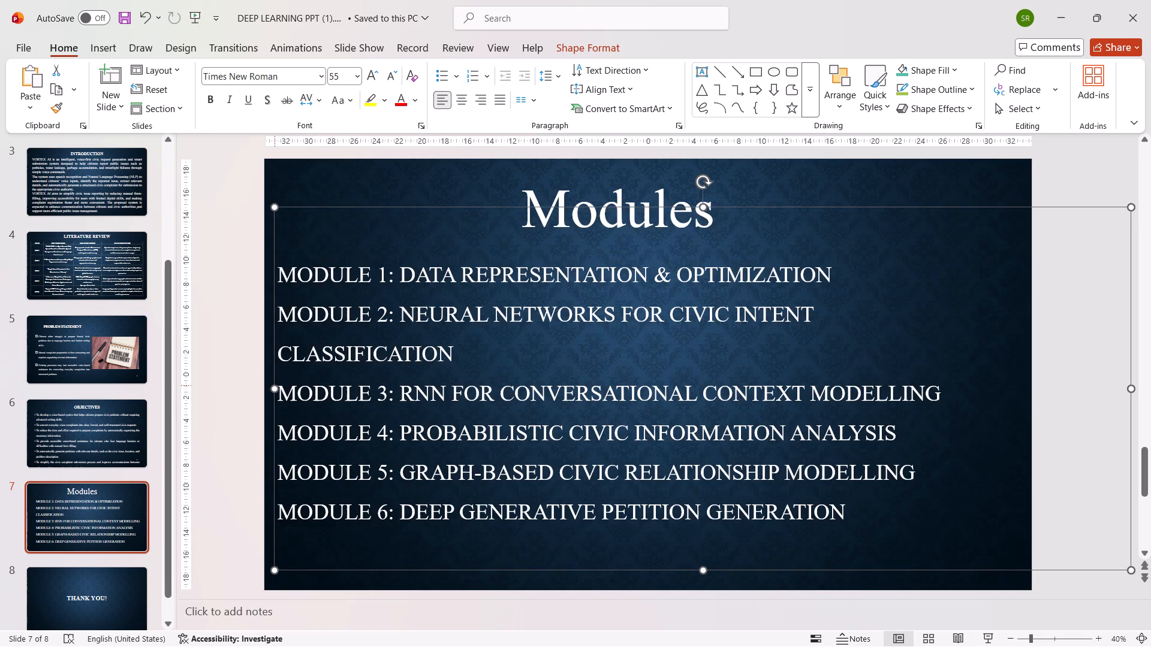
Delete the extra spaces after INTENT in the Module 2 line, keeping a single space before CLASSIFICATION.
click(834, 316)
key(BackSpace)
key(BackSpace)
key(BackSpace)
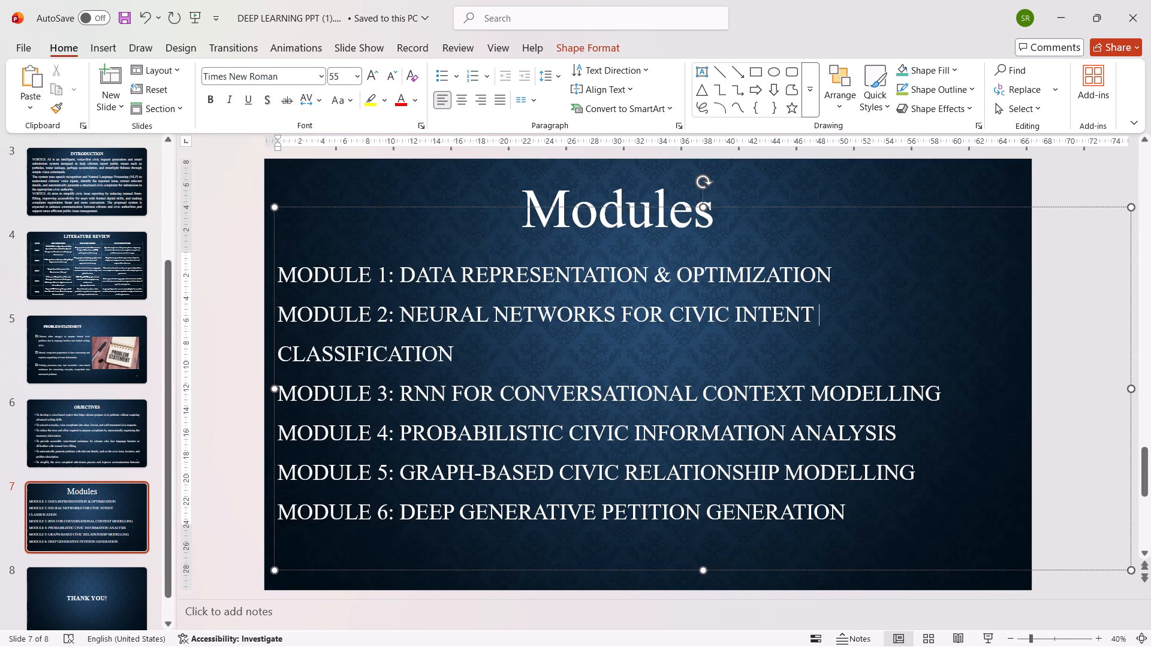
key(Delete)
key(Delete)
key(Delete)
key(Delete)
key(BackSpace)
key(space)
Narrow the module list text box from its right side to about the slide's width, and shift it right and slightly down.
drag(1132, 392, 764, 371)
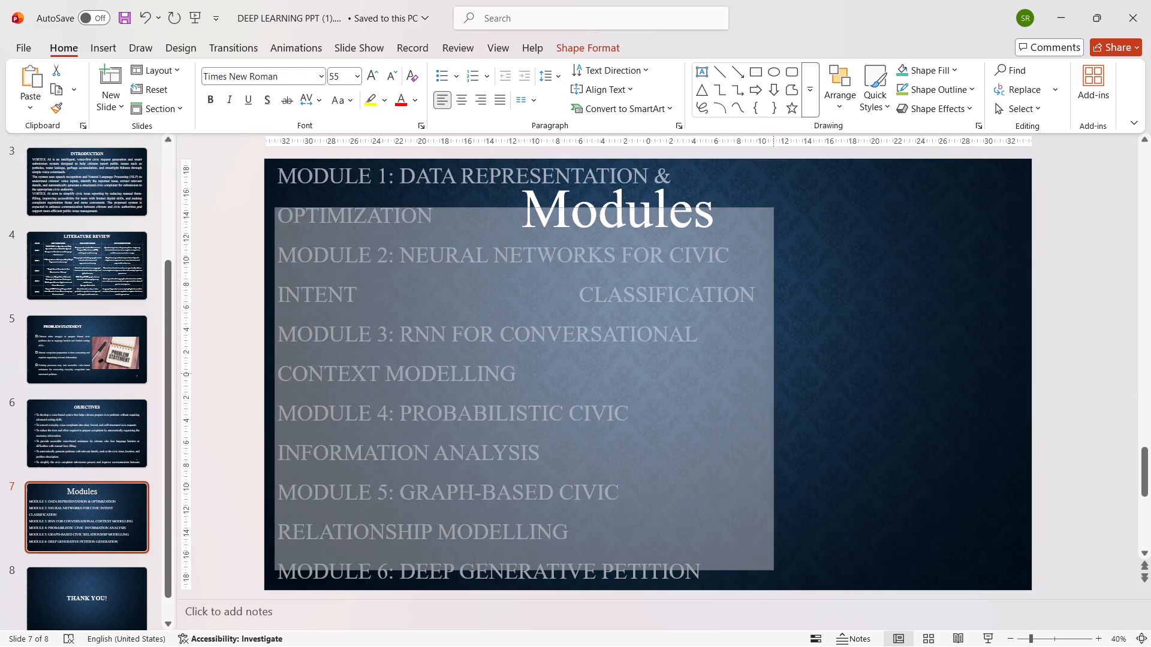
drag(764, 371, 1071, 392)
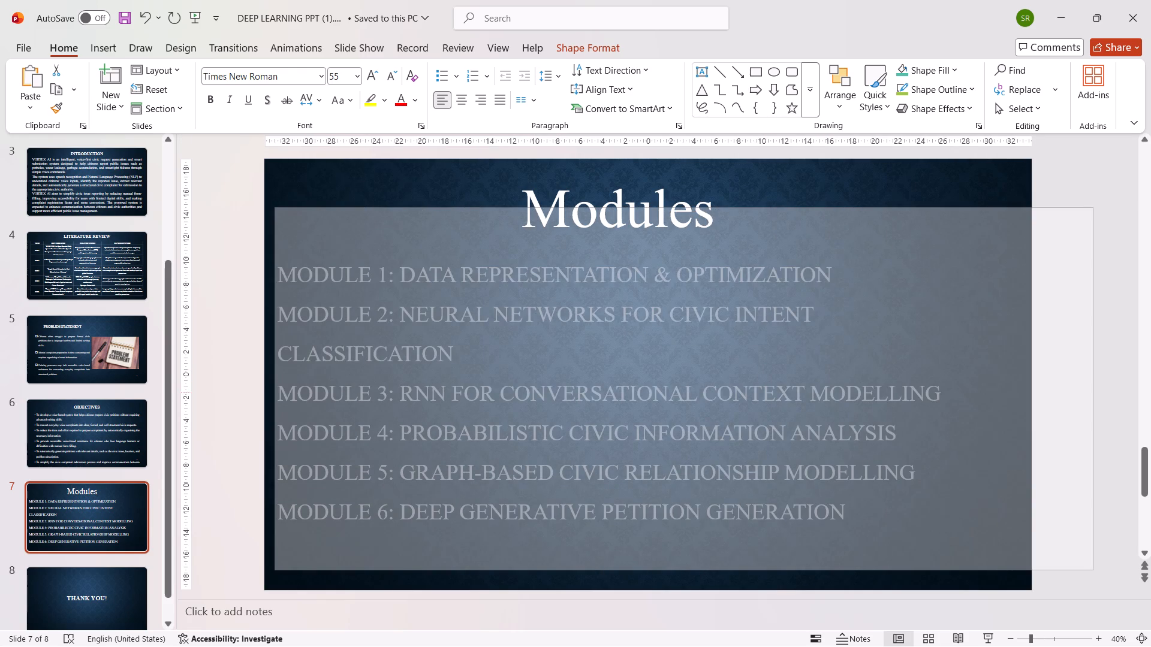
drag(1071, 392, 1007, 385)
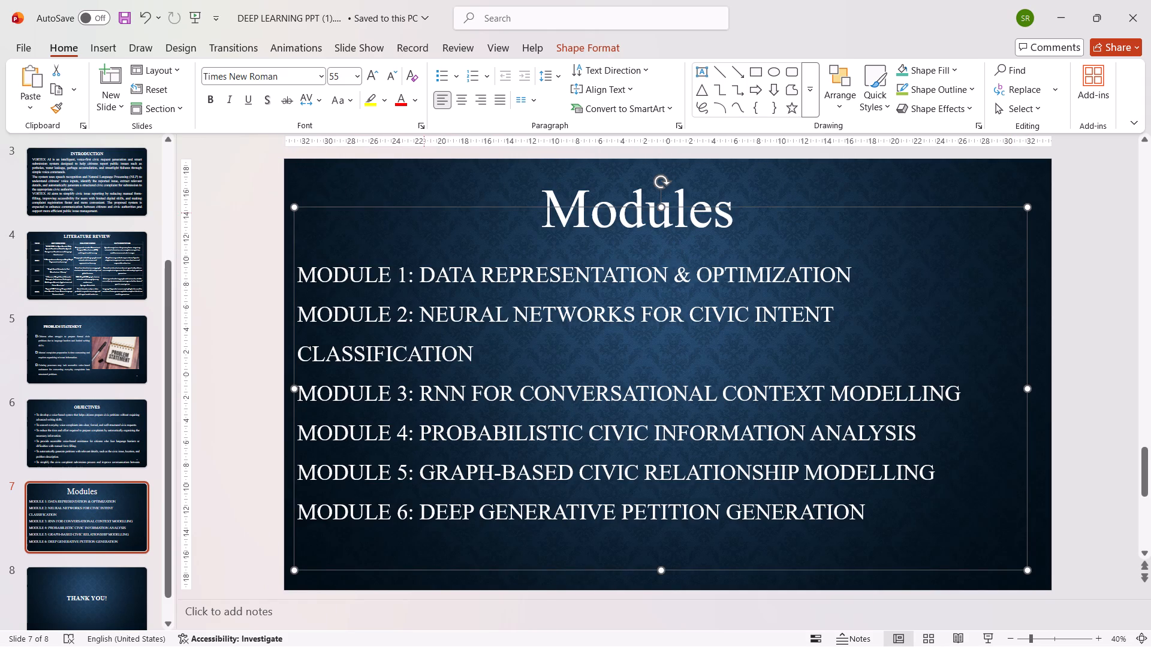
drag(421, 204, 484, 222)
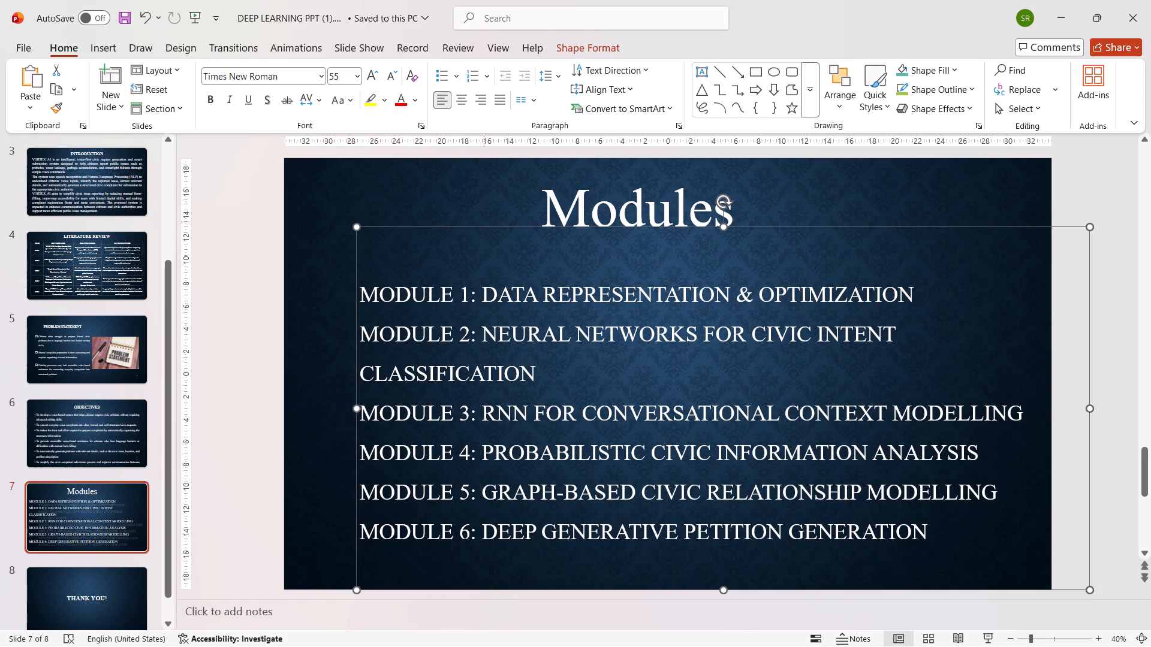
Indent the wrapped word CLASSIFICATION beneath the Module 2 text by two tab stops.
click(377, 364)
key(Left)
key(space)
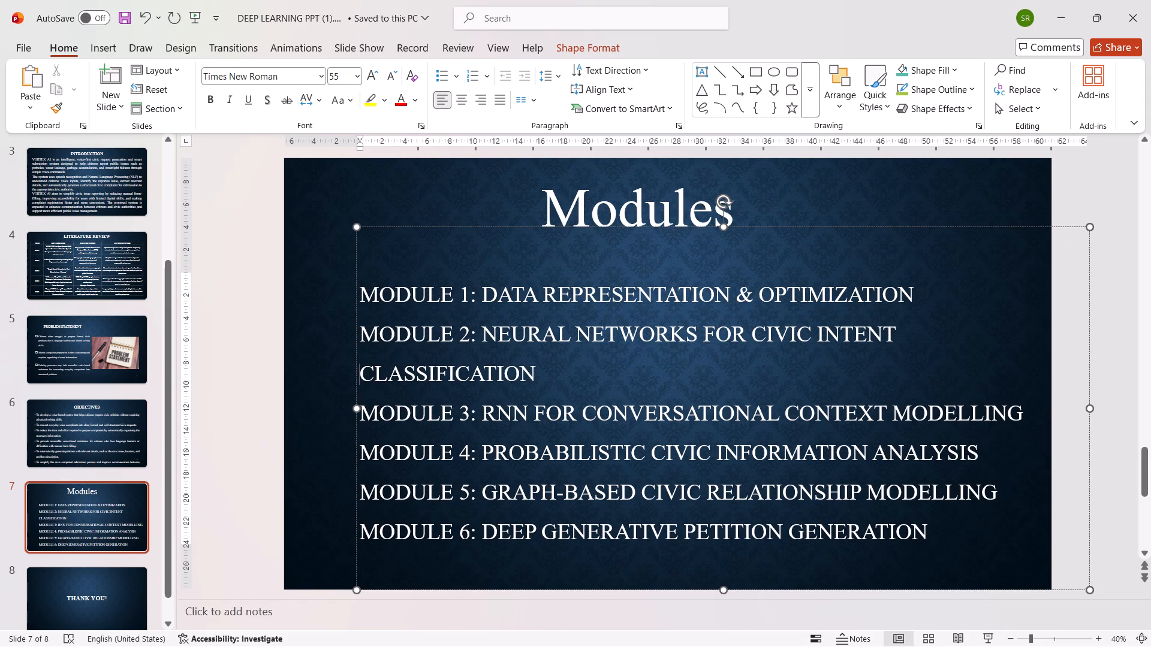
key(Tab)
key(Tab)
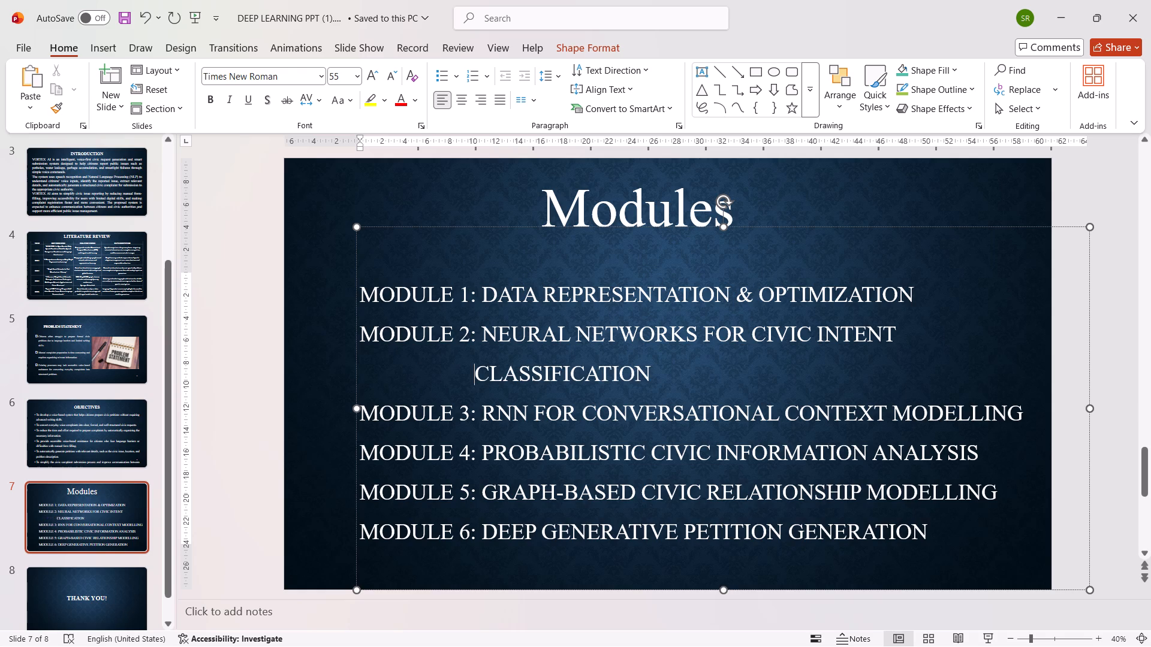
Move the word CLASSIFICATION up onto the Module 2 line, directly after INTENT and a space.
drag(656, 368, 508, 364)
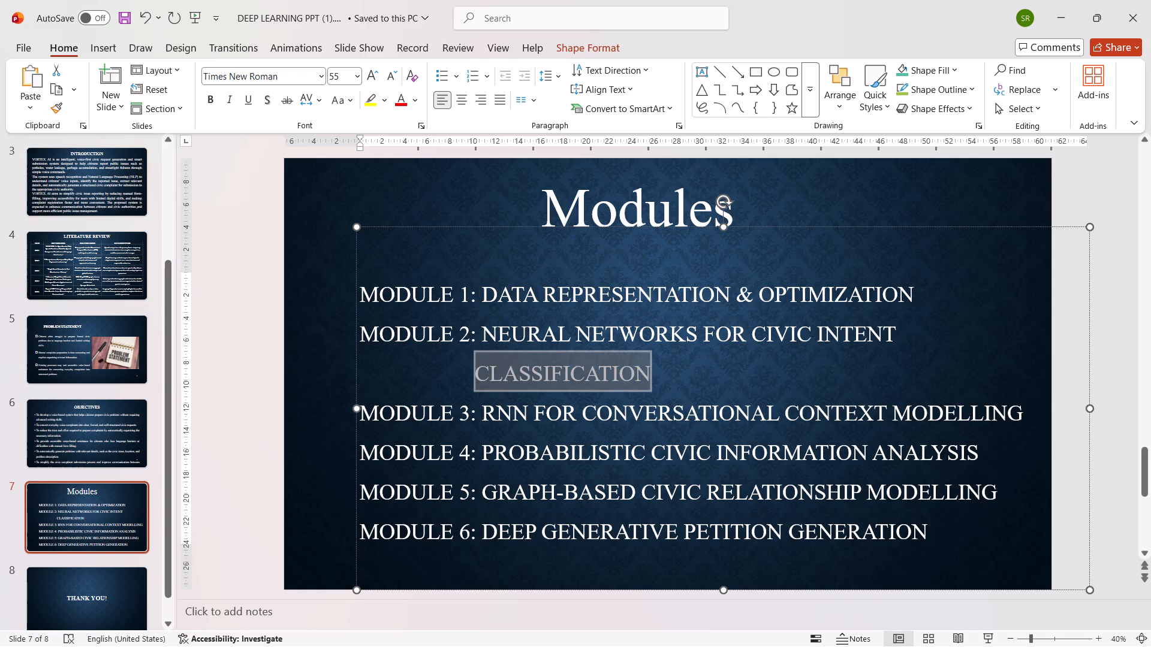
key(ctrl+x)
key(BackSpace)
key(BackSpace)
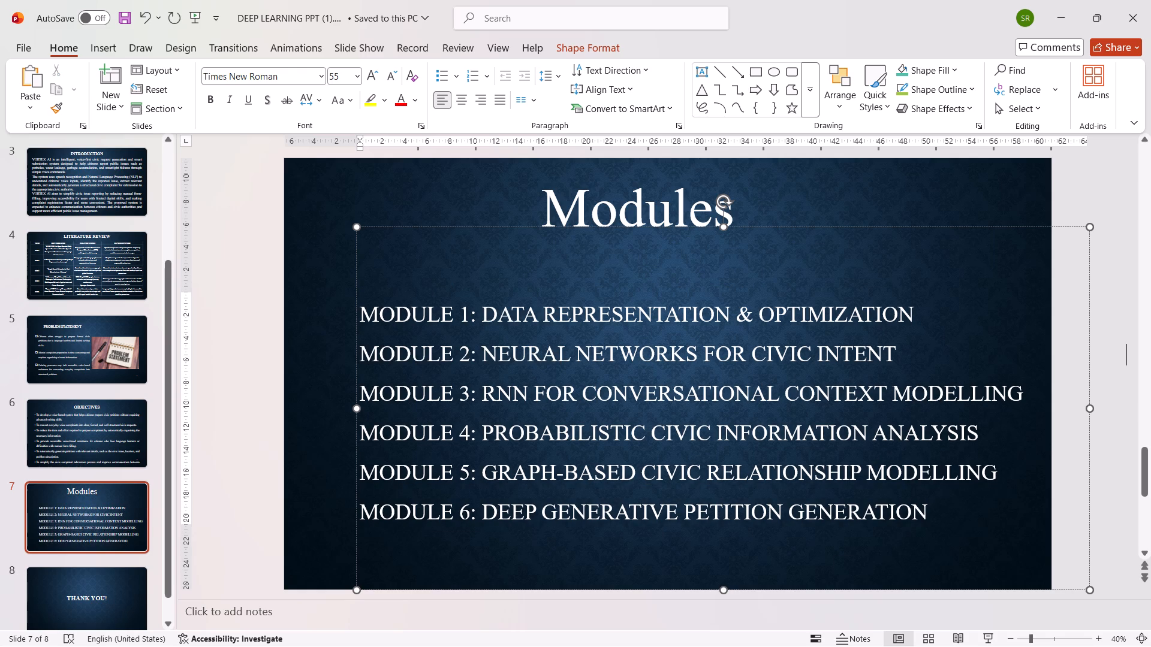
click(905, 354)
key(space)
key(ctrl+v)
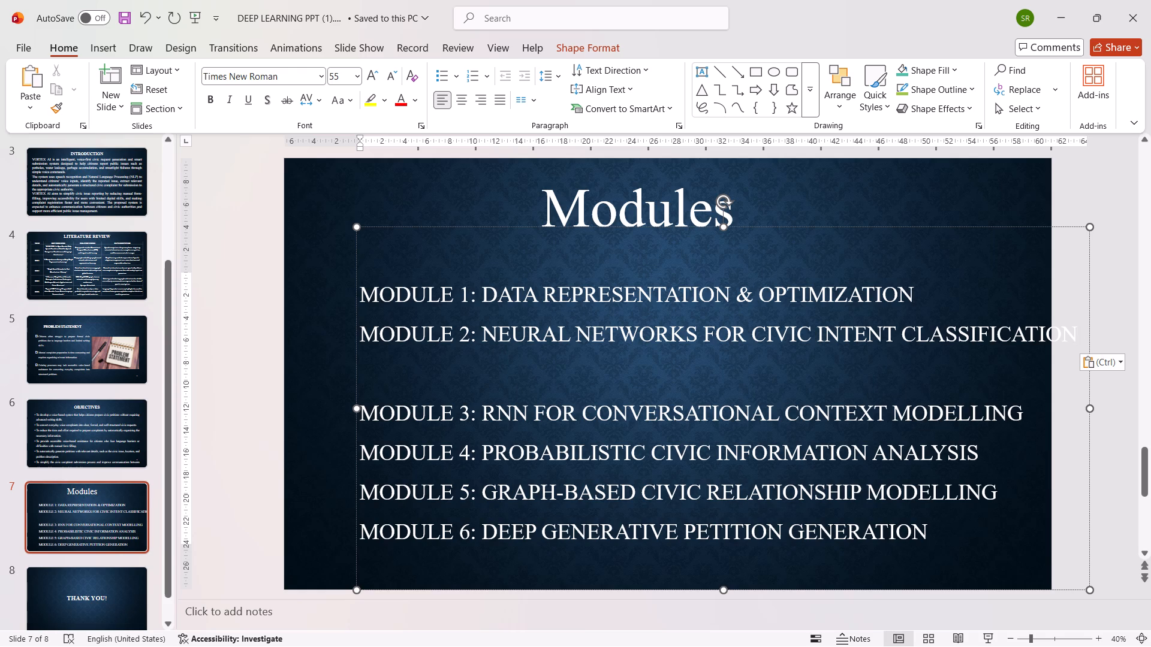
Move the module list text box left so the full Module 2 line lies within the slide.
drag(518, 226, 474, 223)
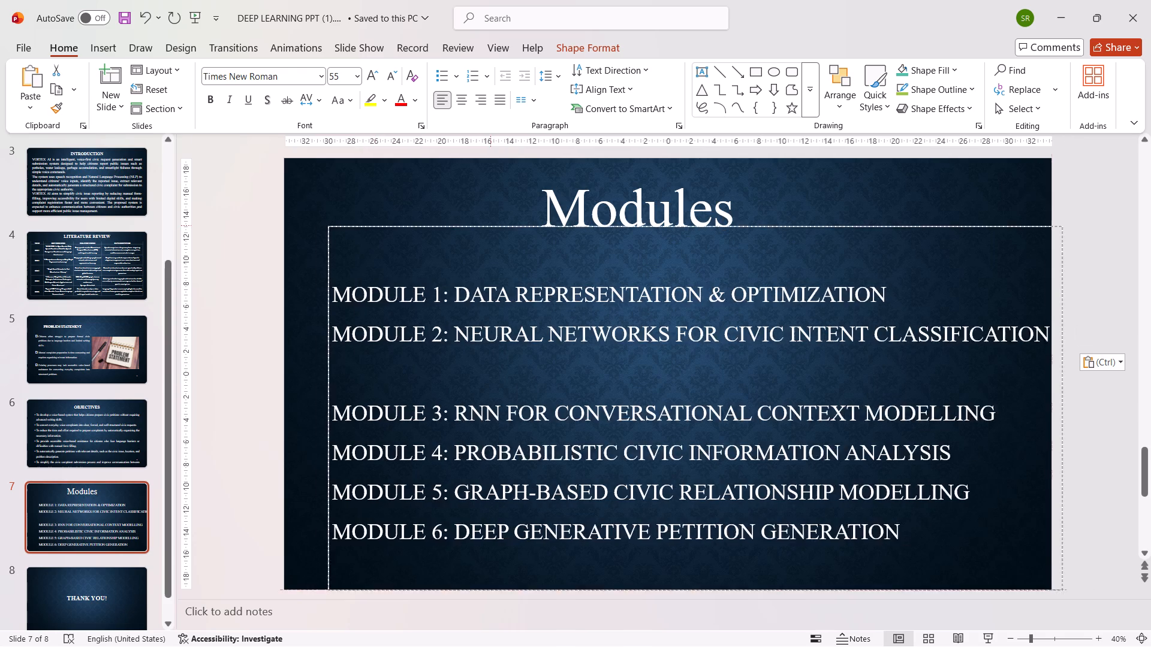
drag(474, 223, 463, 222)
Delete the leftover indentation and the empty line between the Module 2 and Module 3 lines.
click(439, 358)
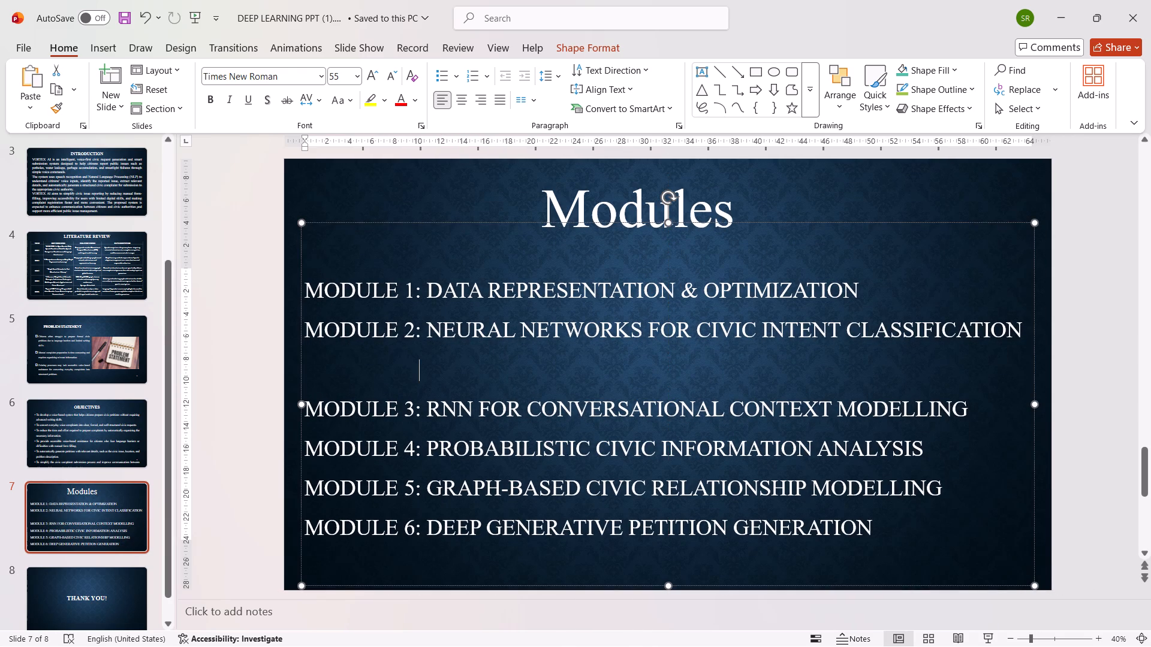
key(BackSpace)
key(BackSpace)
key(BackSpace)
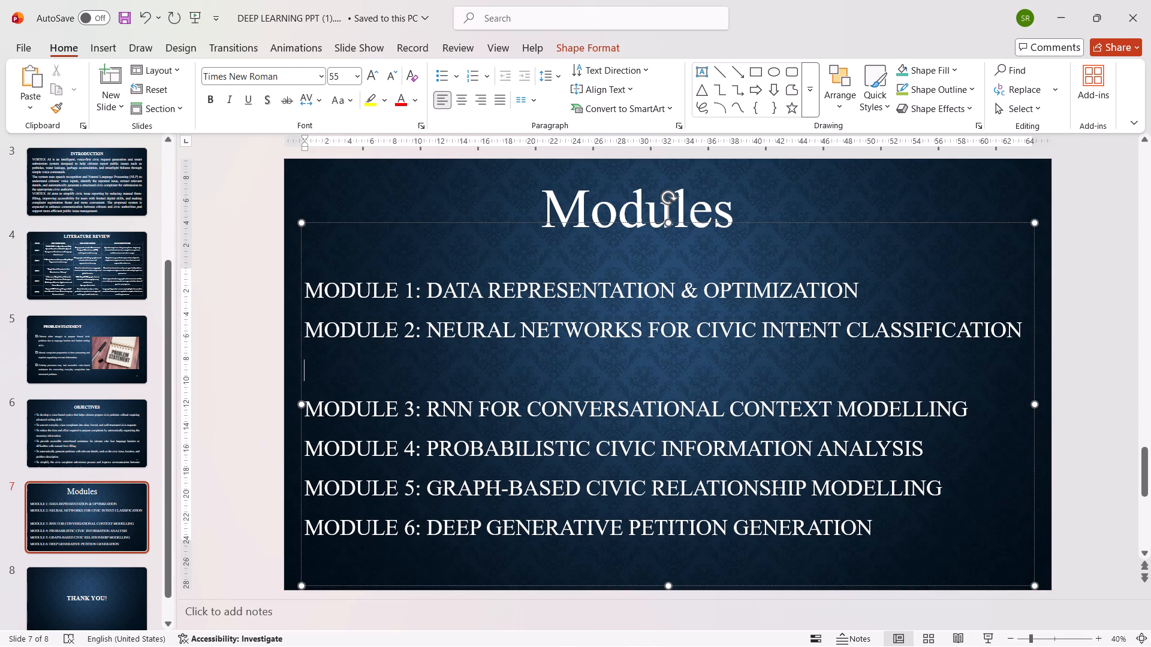
key(Delete)
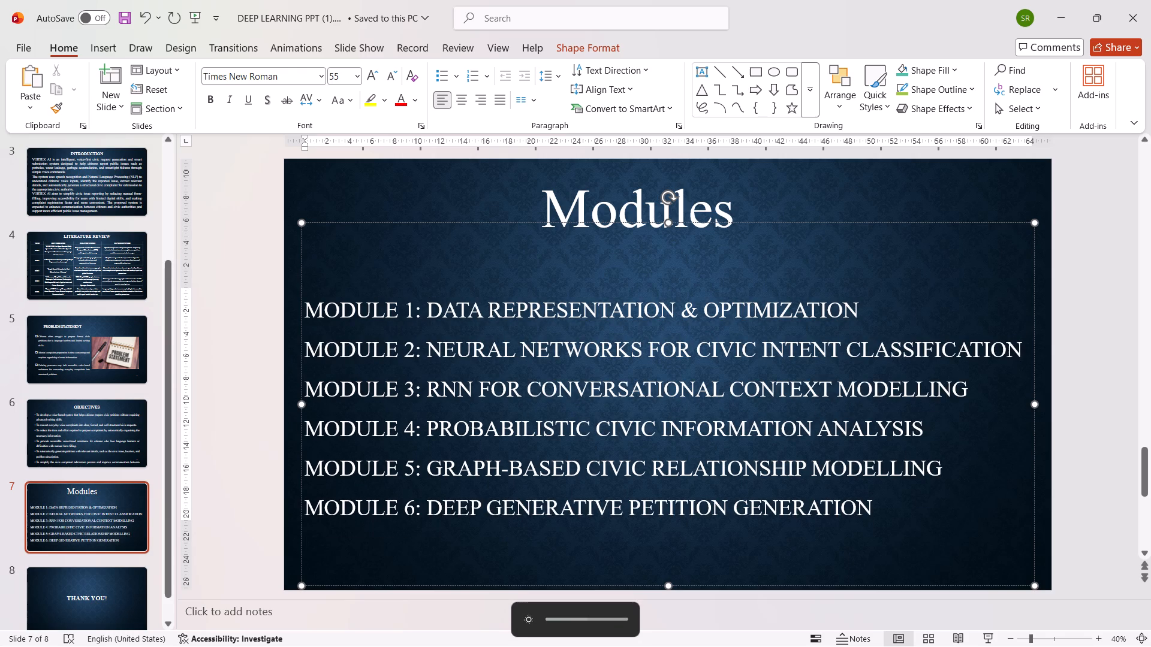
Move the module list text box slightly up and right, keeping the Module 2 line inside the slide.
drag(388, 222, 425, 206)
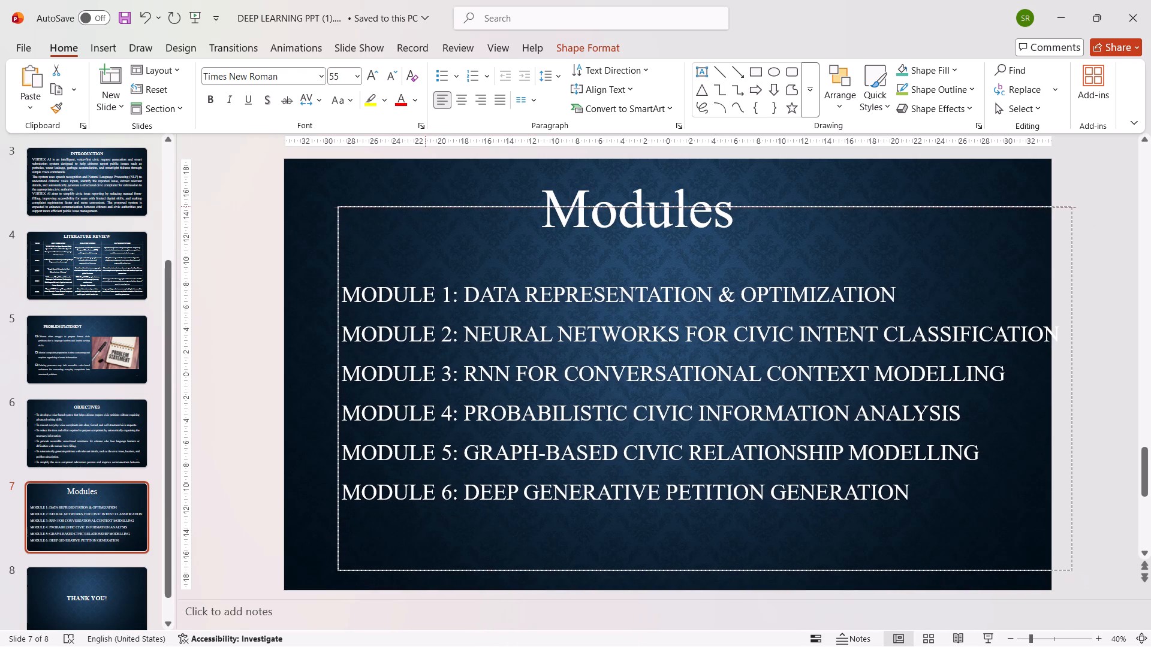
drag(425, 206, 412, 208)
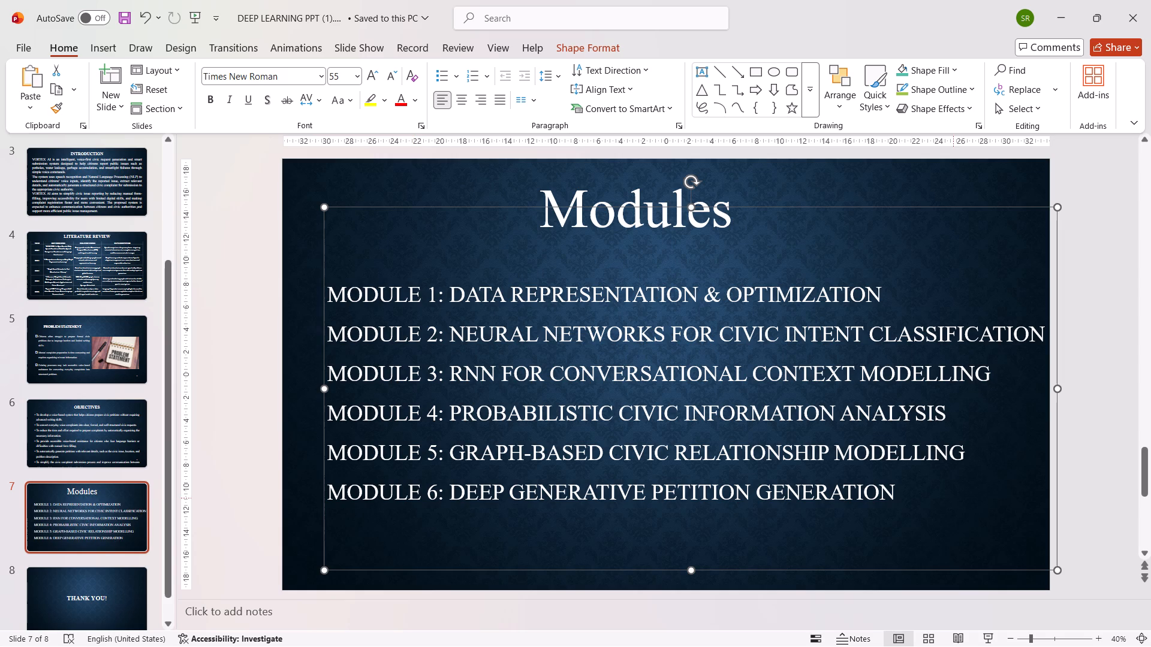
Deselect the module list text box on the Modules slide.
click(1059, 501)
click(1087, 503)
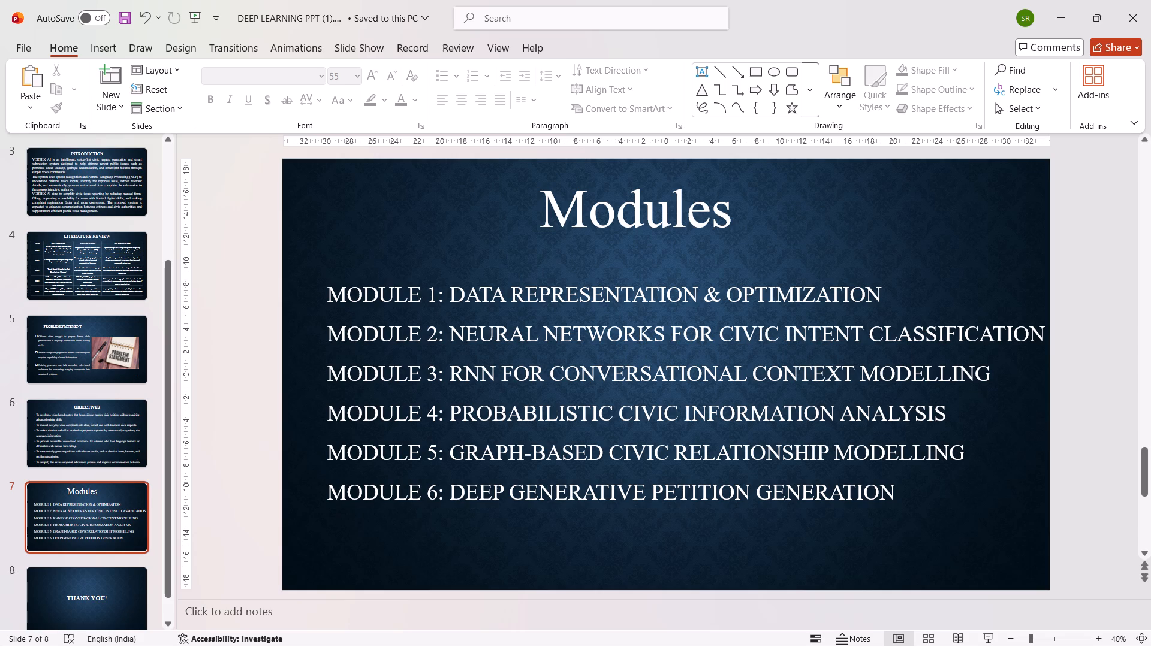
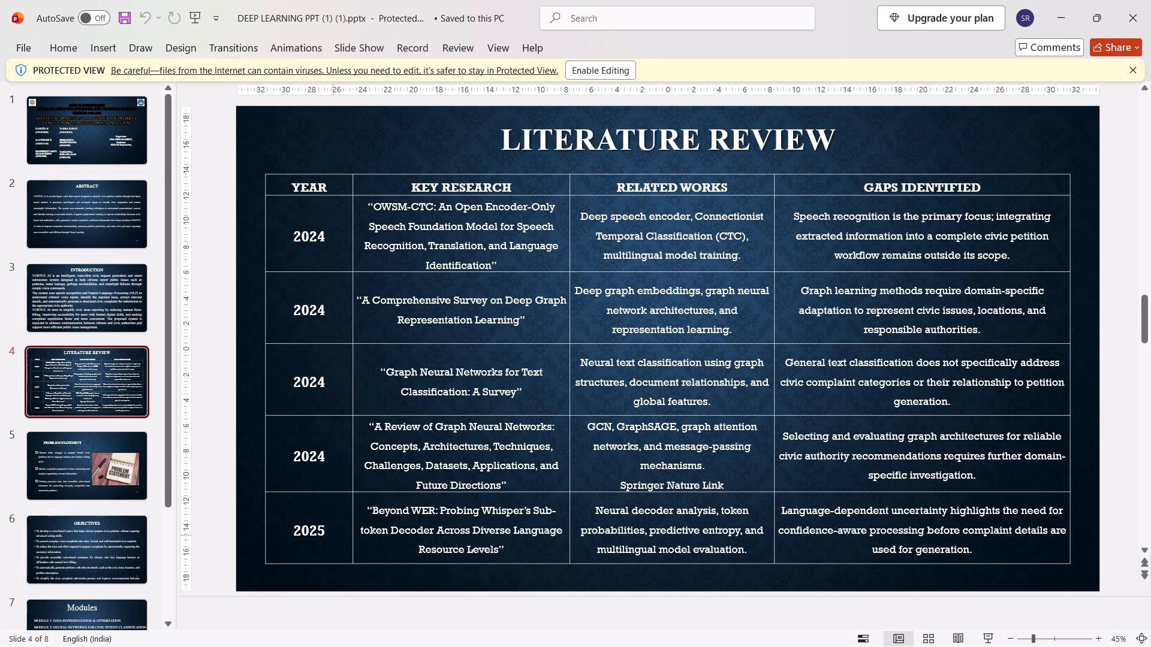
Enable editing for the protected deep learning presentation so the Literature Review table can be changed.
drag(323, 521, 445, 517)
click(445, 517)
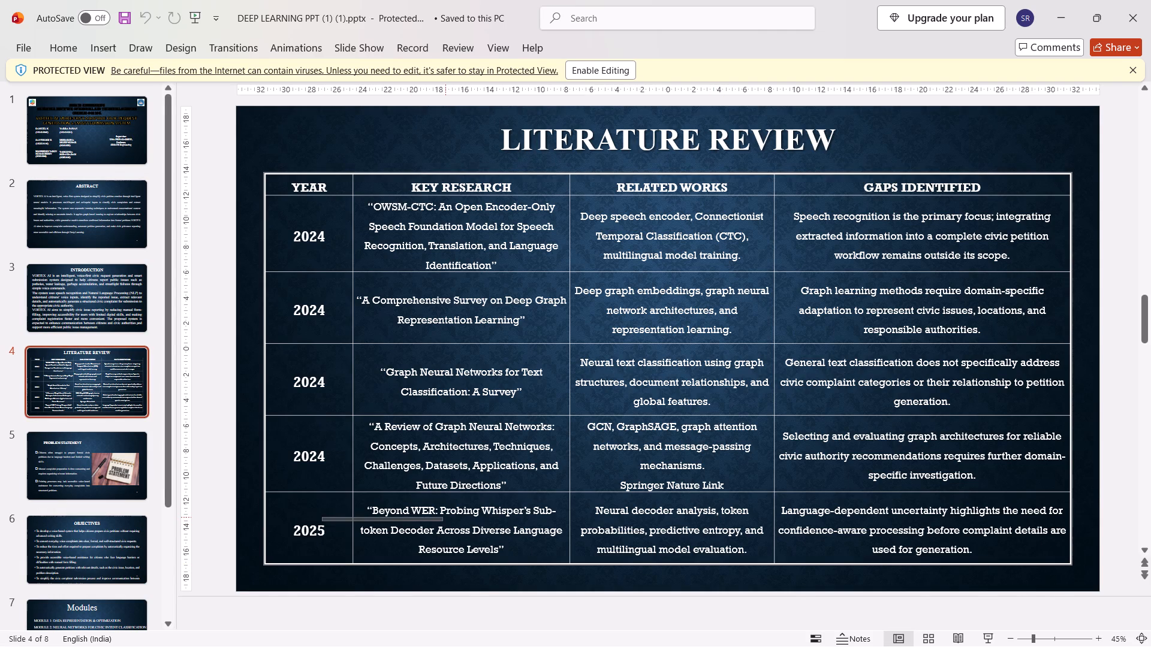
click(582, 67)
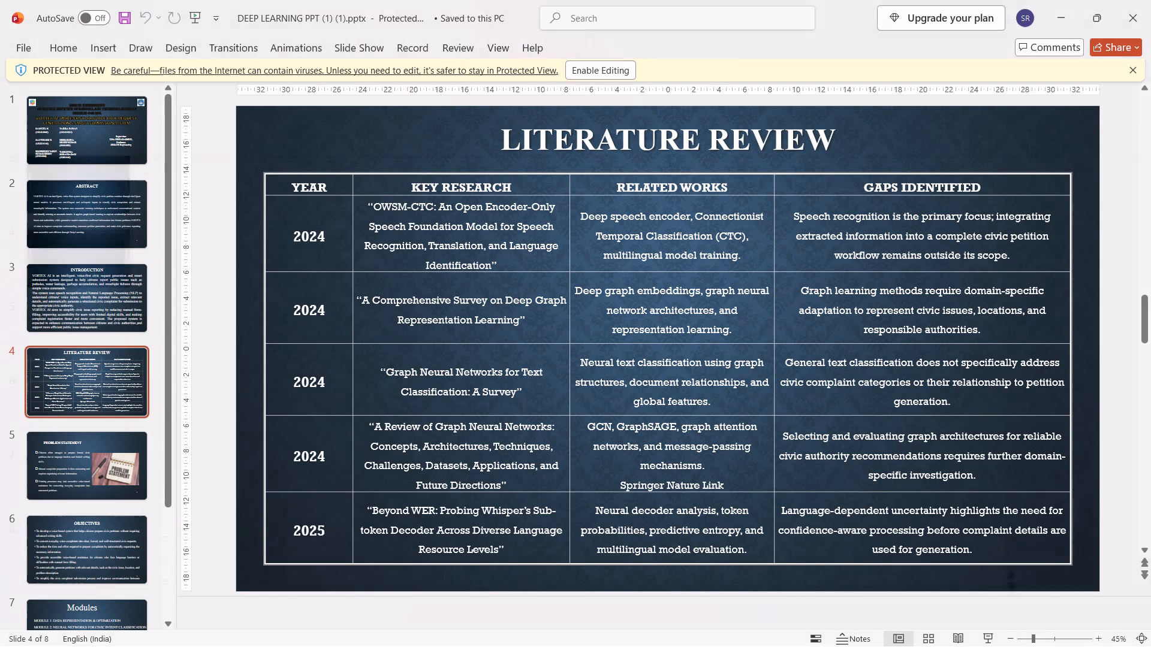
Cut the entire 2025 "Beyond WER" row from the bottom of the literature review table.
drag(348, 523, 683, 545)
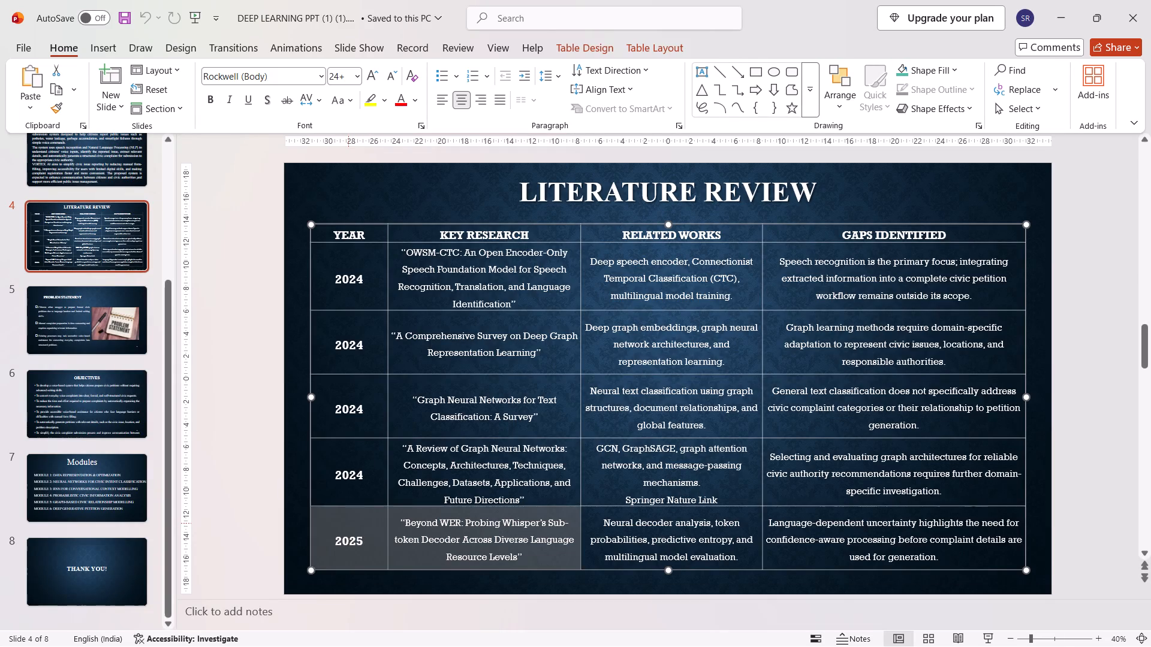
drag(683, 545, 888, 548)
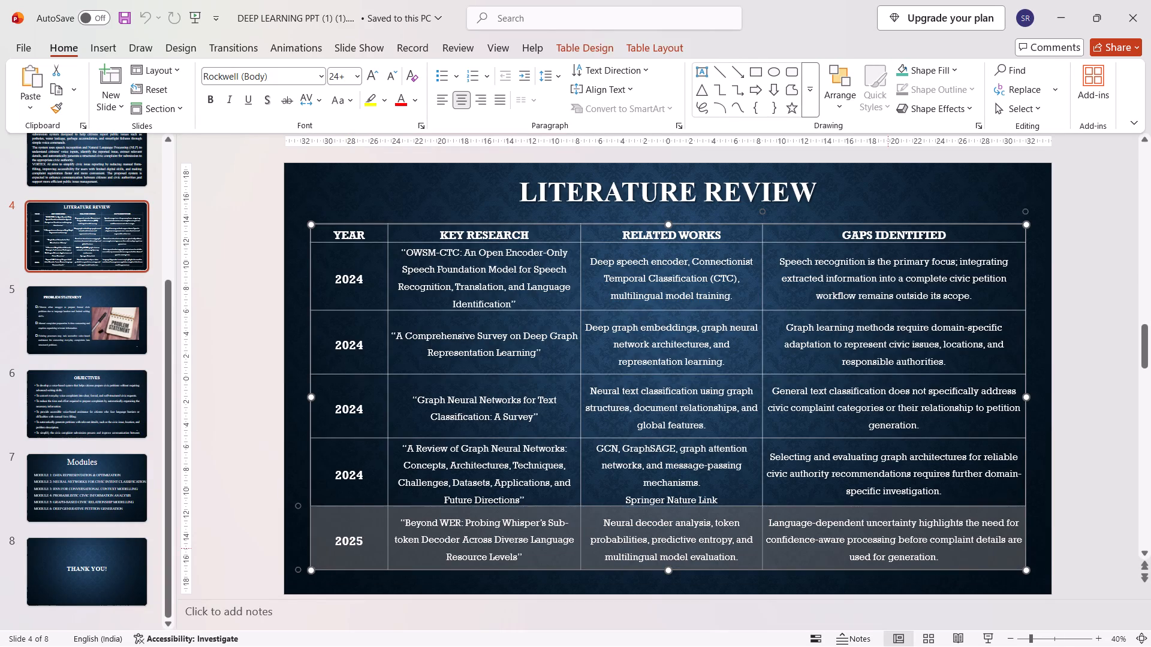
key(ctrl+x)
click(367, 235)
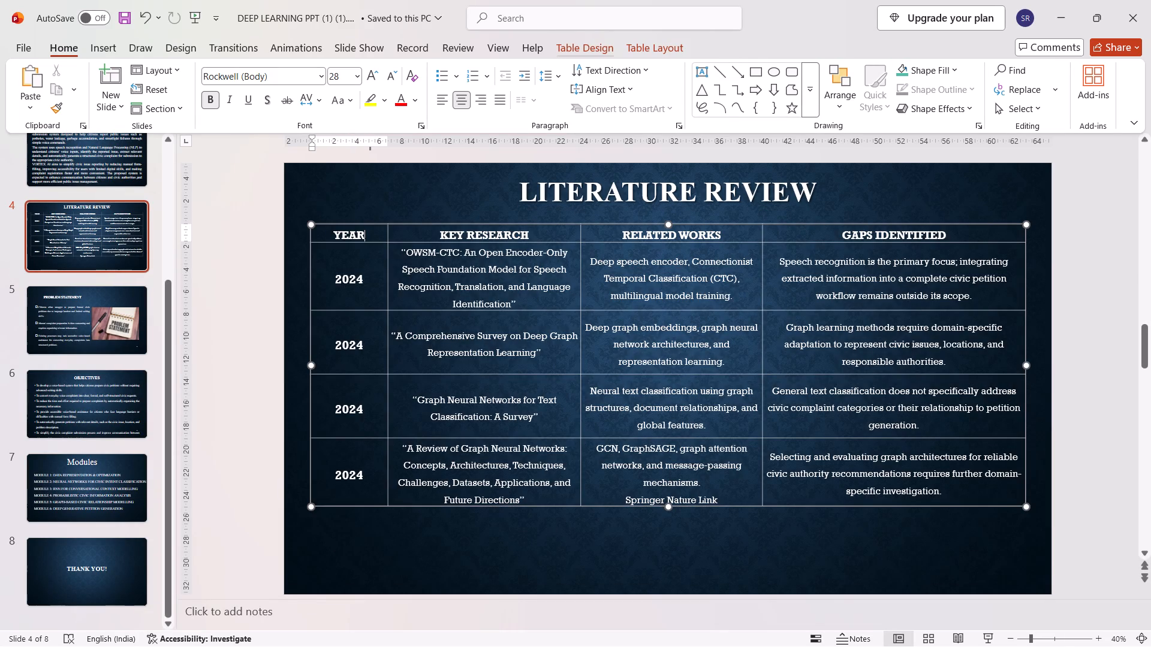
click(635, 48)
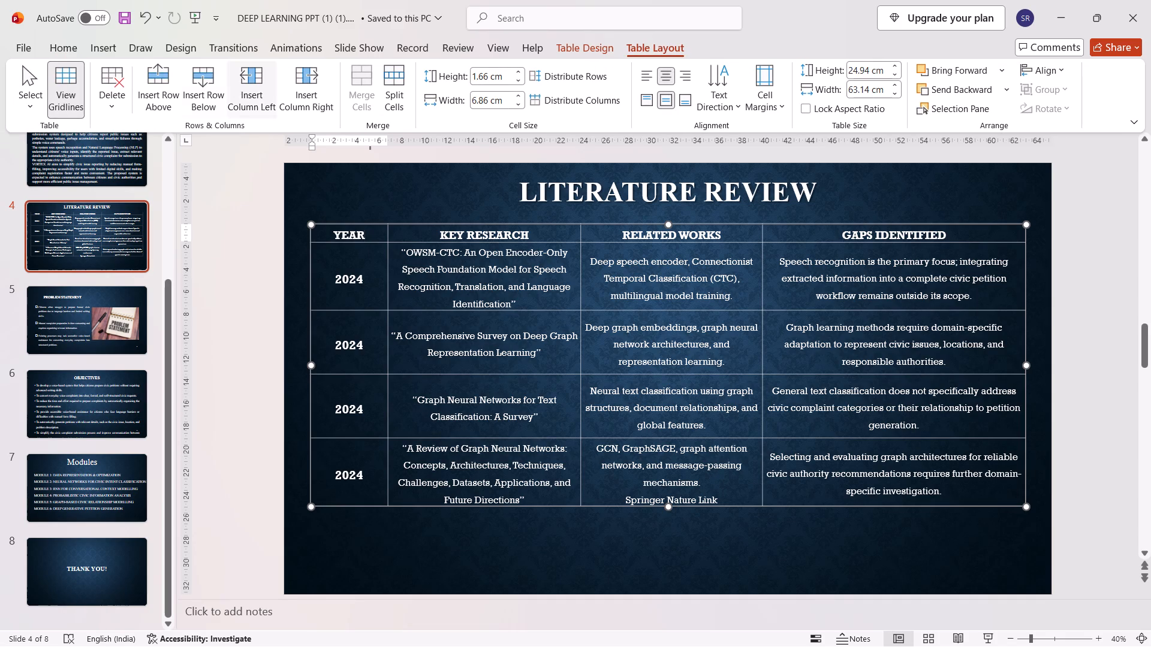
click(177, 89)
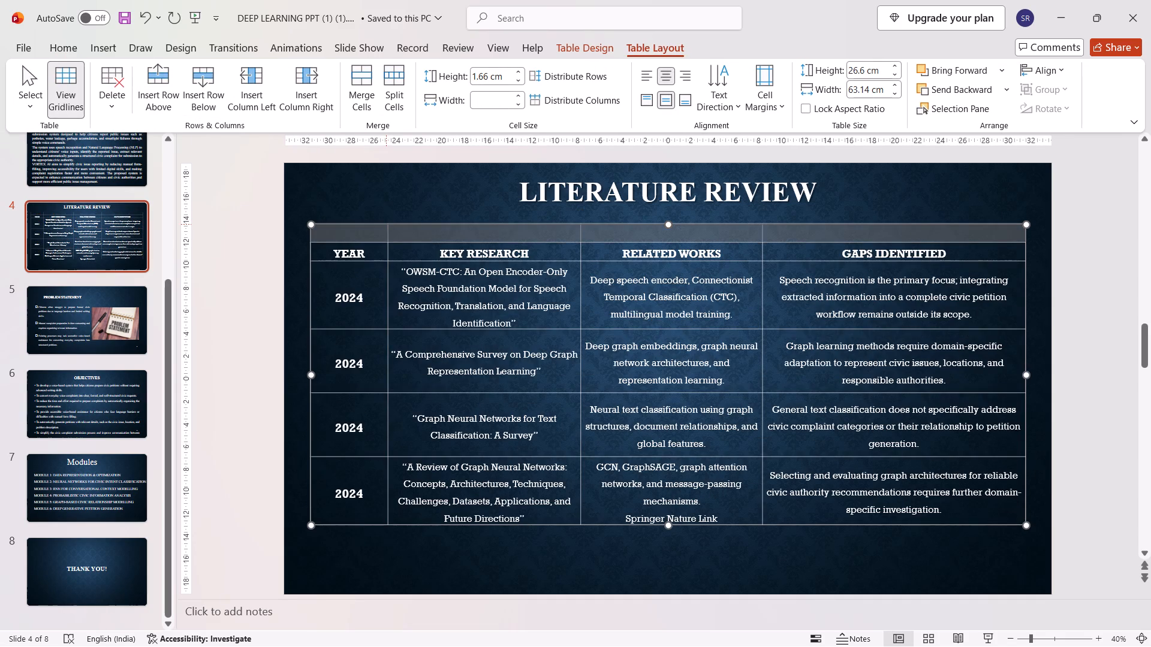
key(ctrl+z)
Insert an empty row directly beneath the literature review table's header and paste the cut 2025 row into it.
click(352, 253)
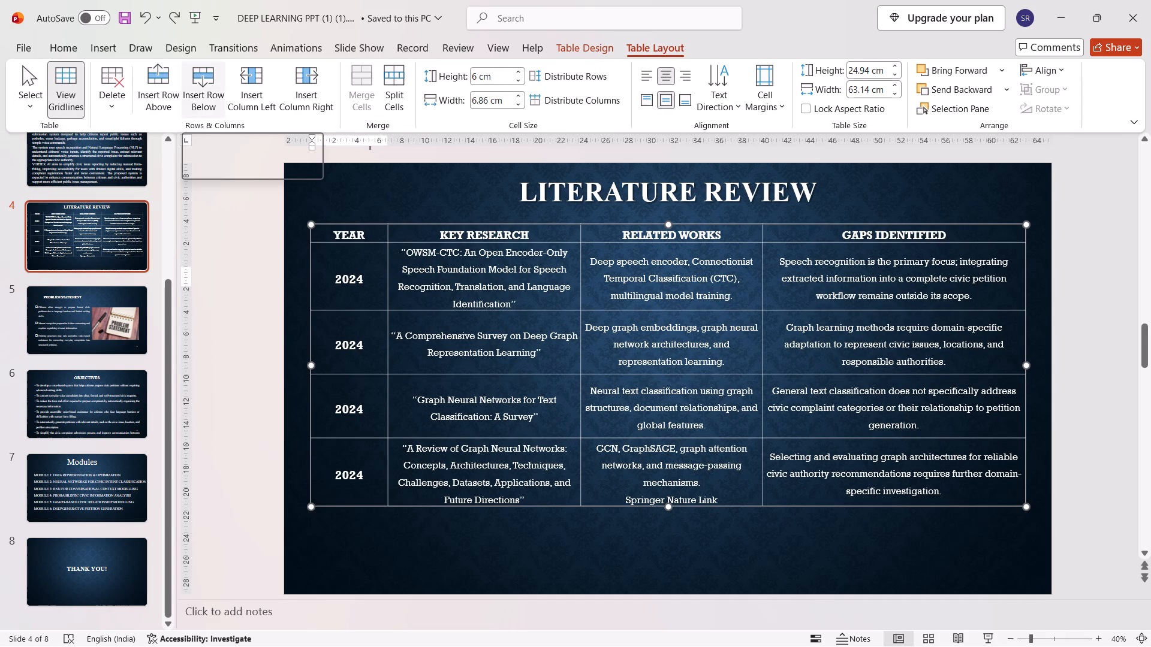
click(161, 77)
click(338, 267)
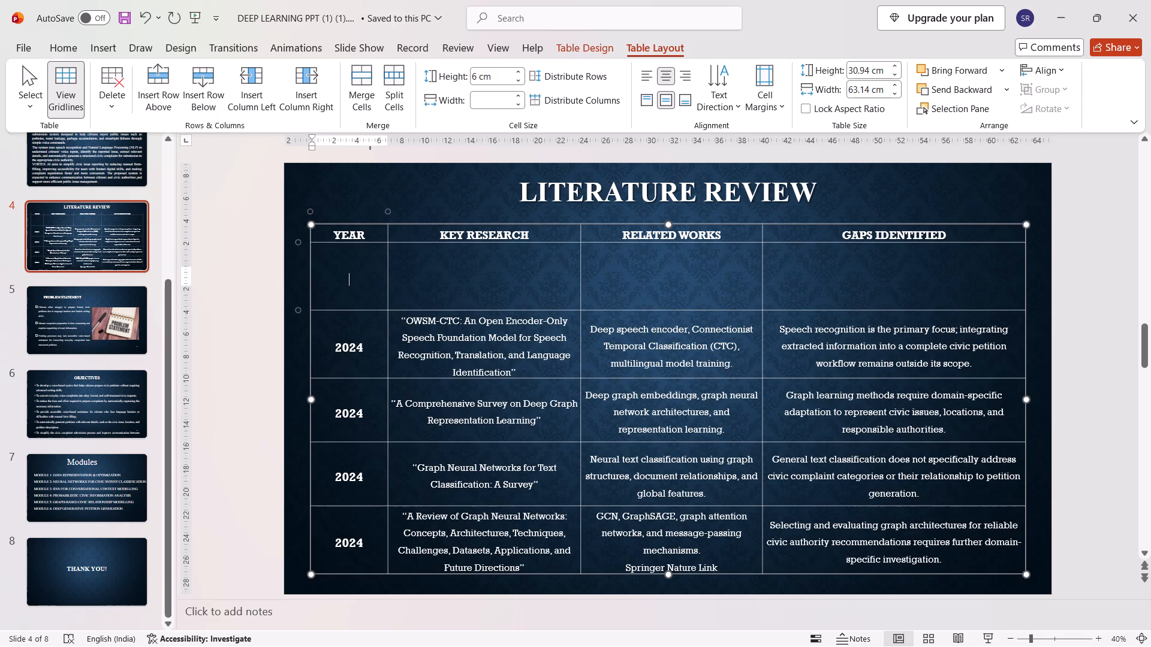
drag(361, 262, 797, 285)
key(ctrl+v)
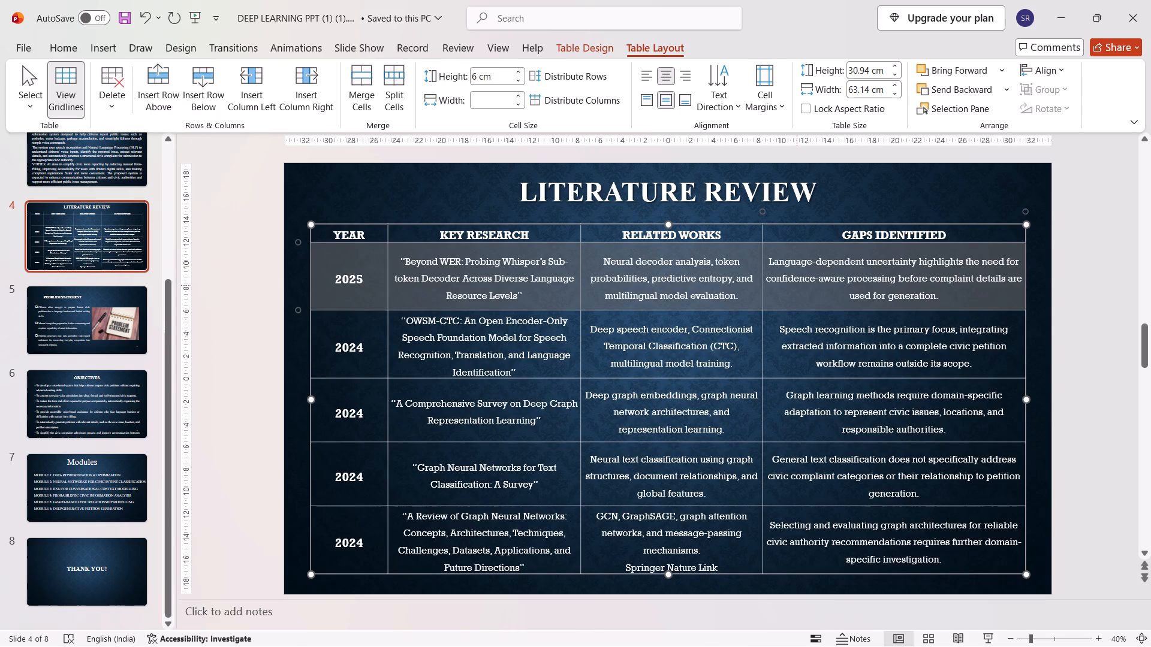
click(1060, 427)
key(ctrl+s)
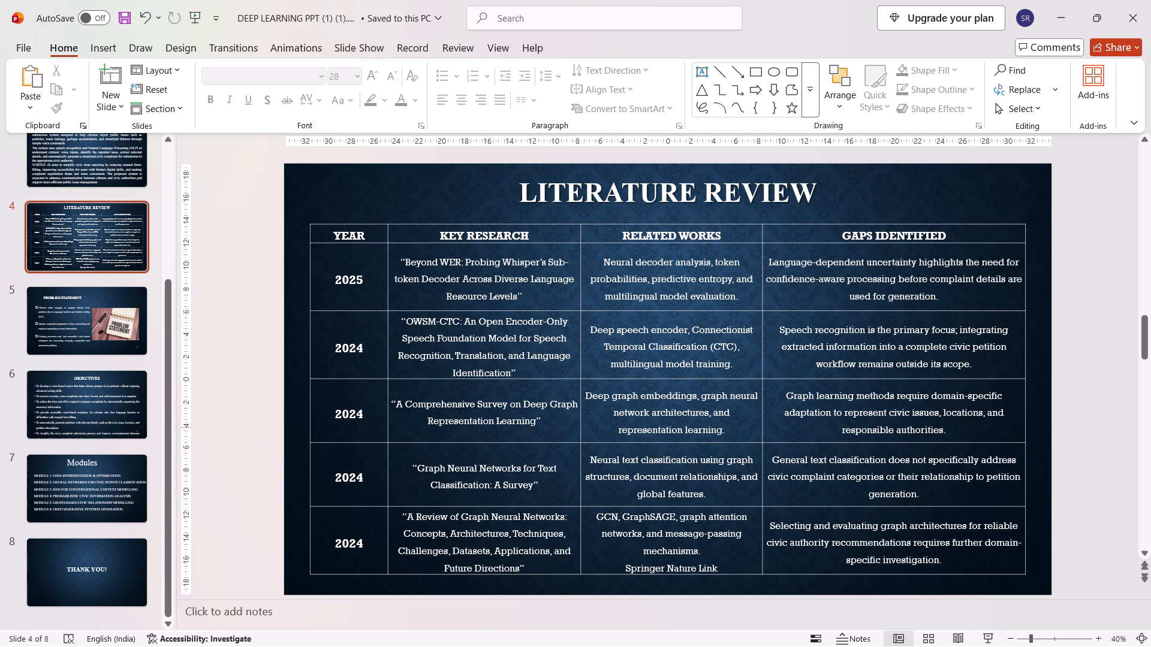